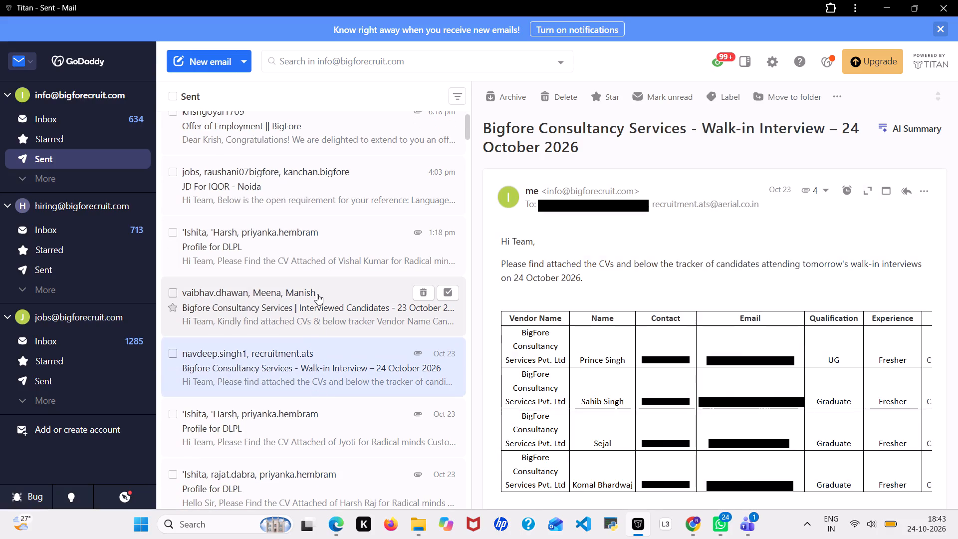
Examine the candidate trackers in the sent emails for the 23 October 2026 interviewed candidates and the 24 October 2026 walk-in interview.
click(317, 292)
scroll(675, 346, down, 1)
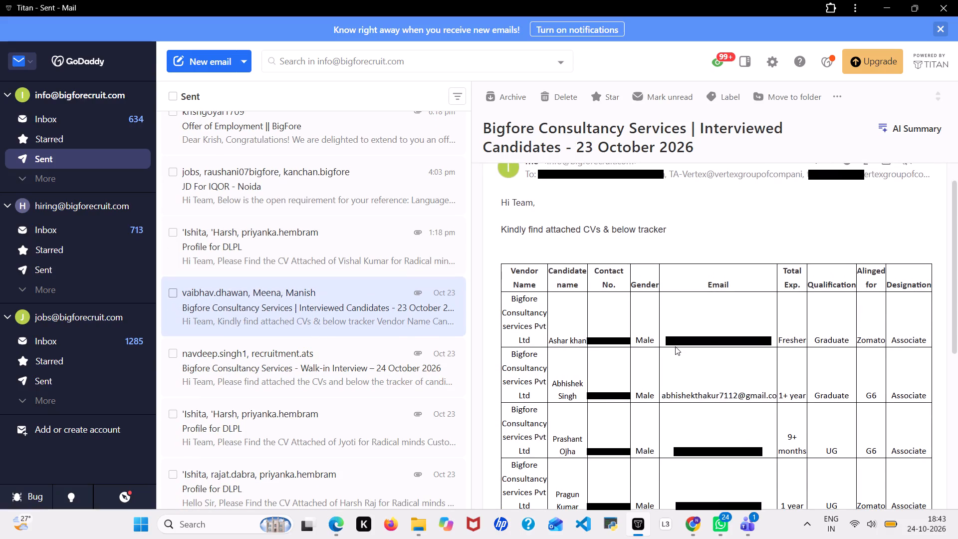
click(371, 374)
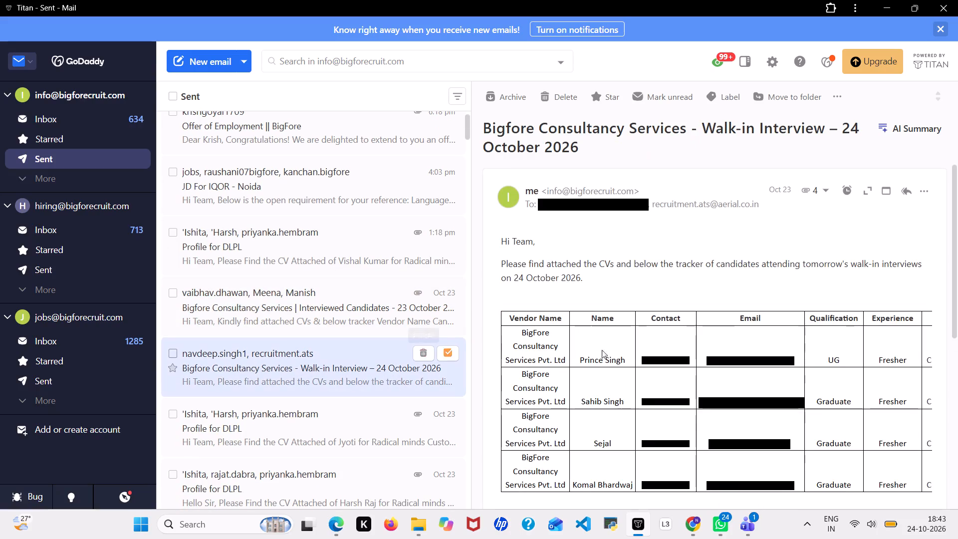
scroll(655, 367, left, 2)
scroll(655, 367, right, 2)
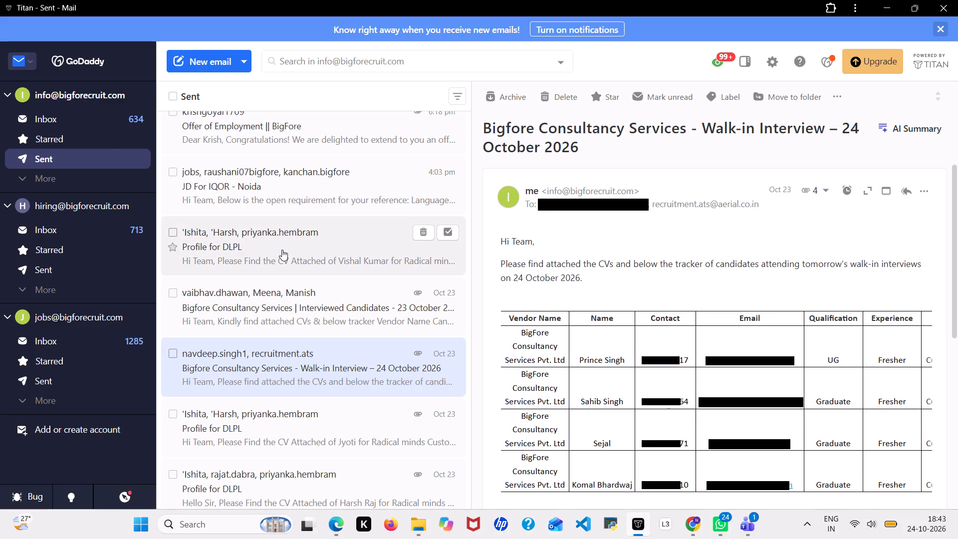
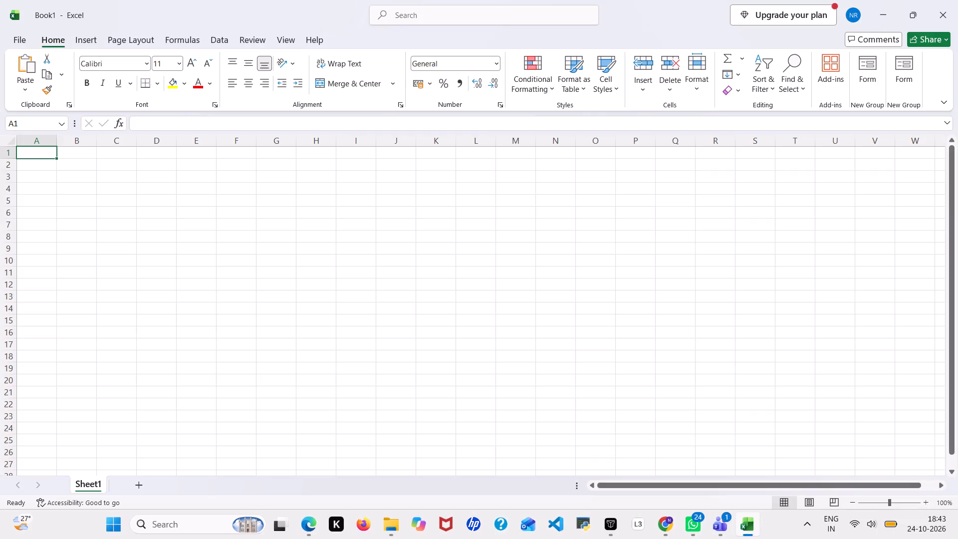
Paste the copied tracker header row at A1 of the blank workbook and delete the Alternate No. column.
key(ctrl+v)
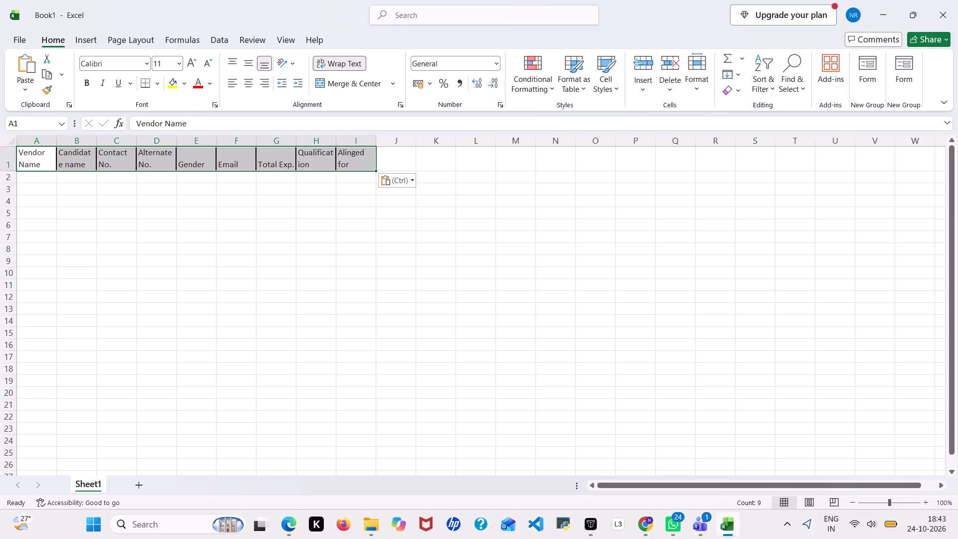
right_click(163, 138)
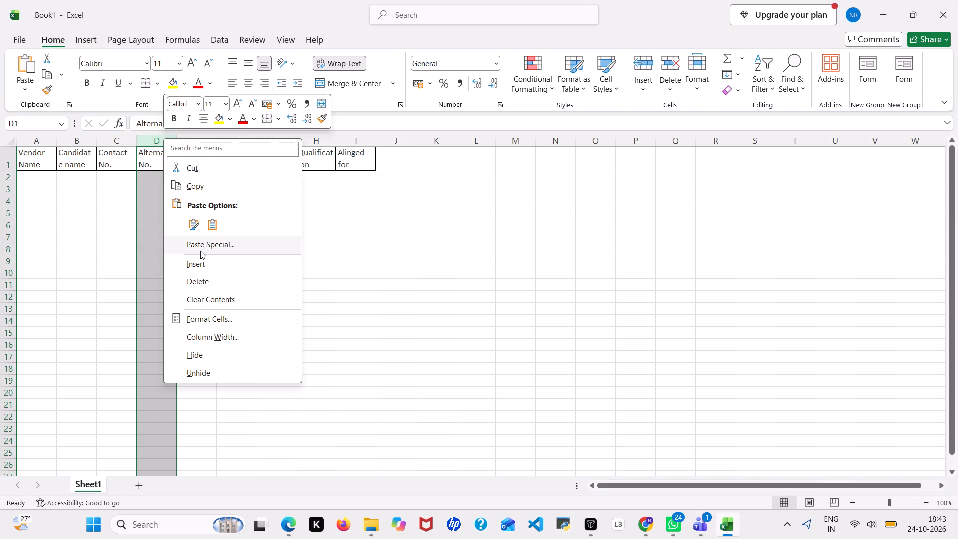
click(203, 283)
click(331, 254)
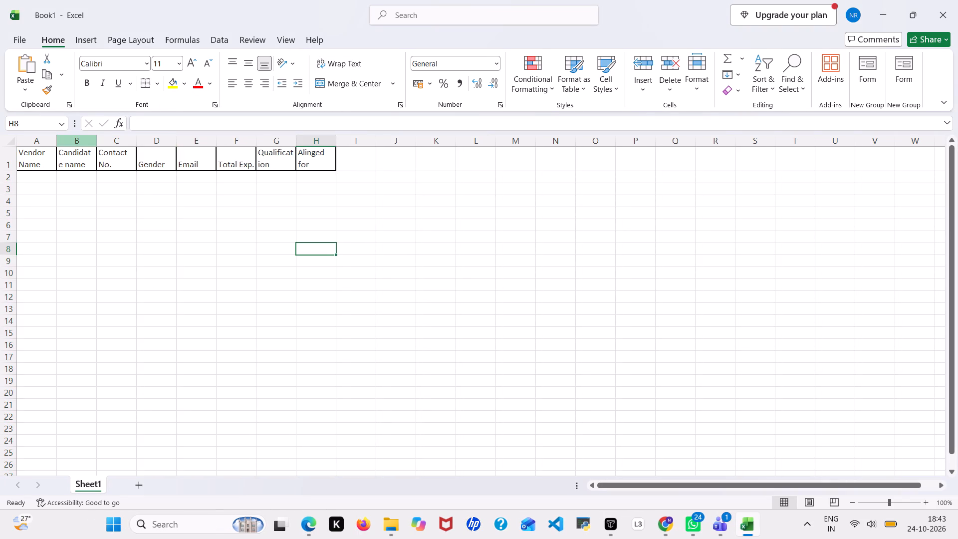
Adjust the widths of the header columns from Vendor Name to Alinged for so each heading fits on one line, with extra room for Email.
drag(58, 140, 79, 139)
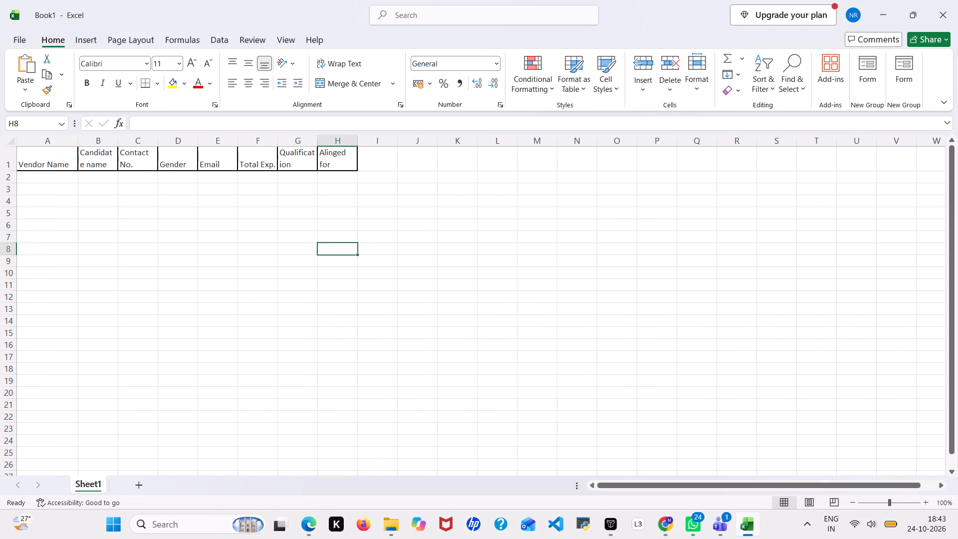
drag(122, 141, 147, 145)
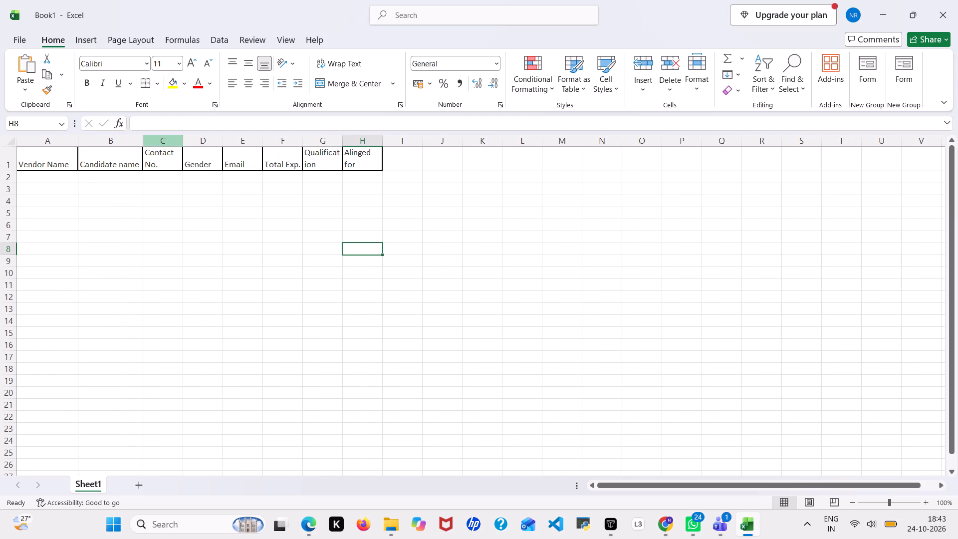
drag(184, 143, 203, 143)
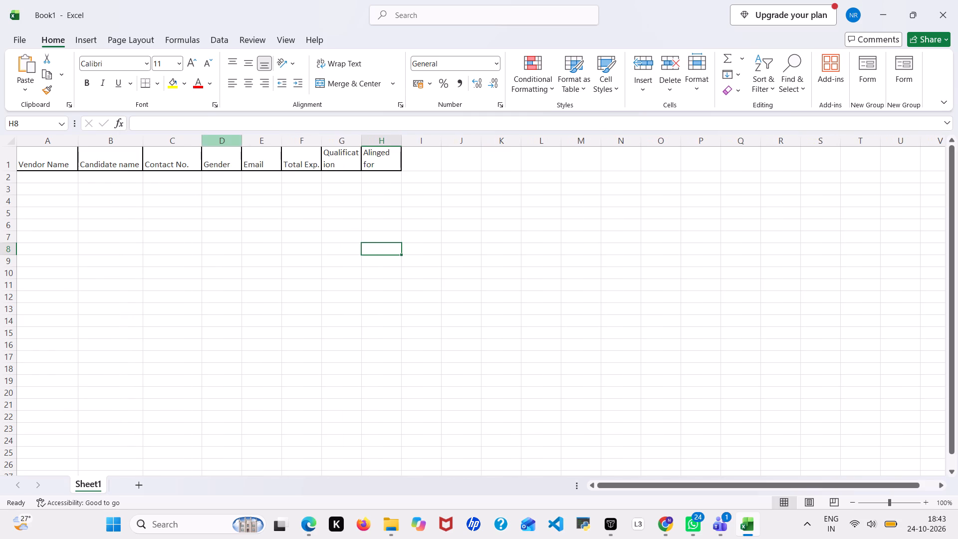
drag(241, 143, 264, 145)
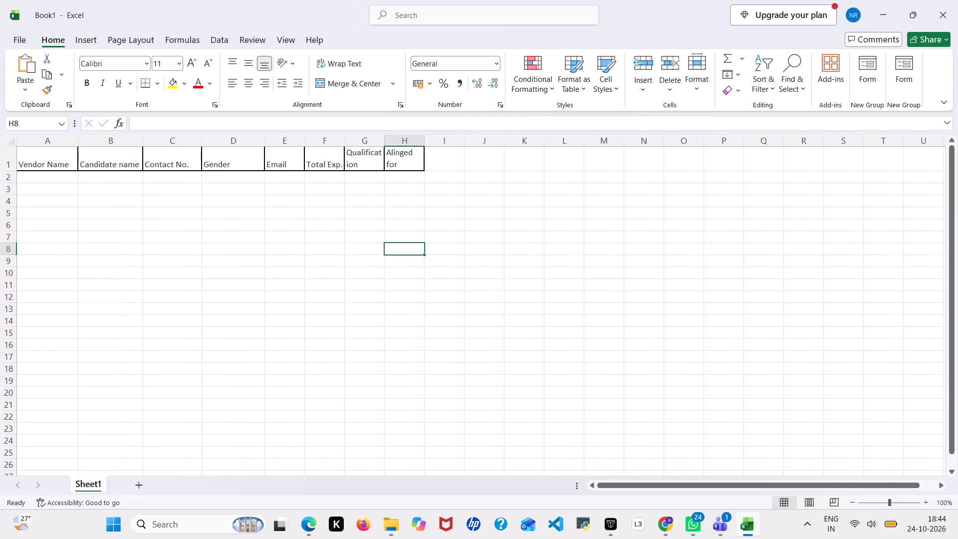
drag(303, 139, 342, 144)
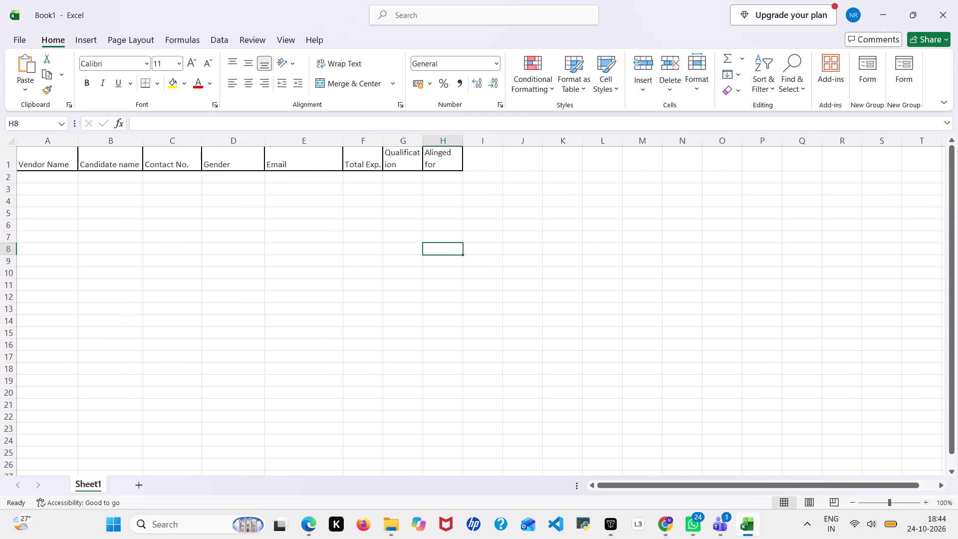
drag(266, 139, 255, 140)
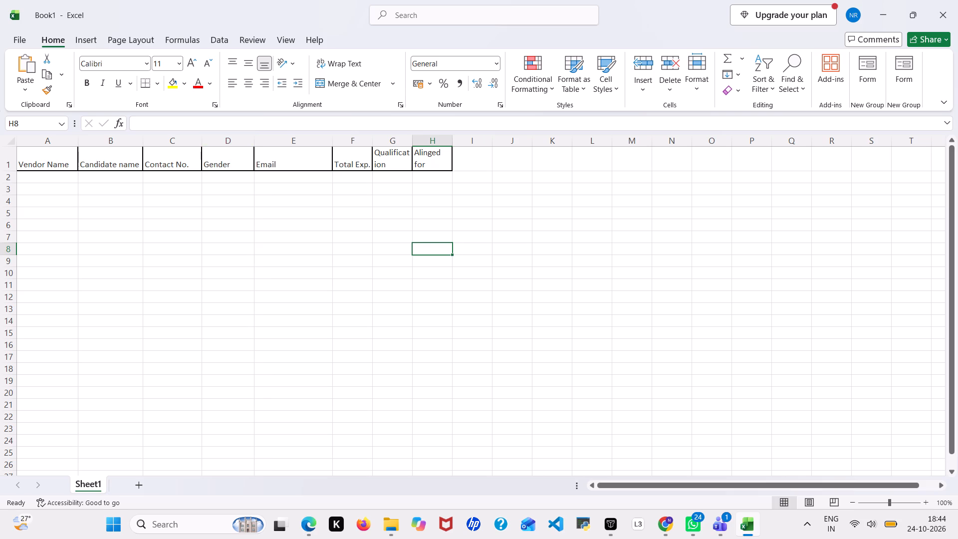
drag(199, 143, 211, 143)
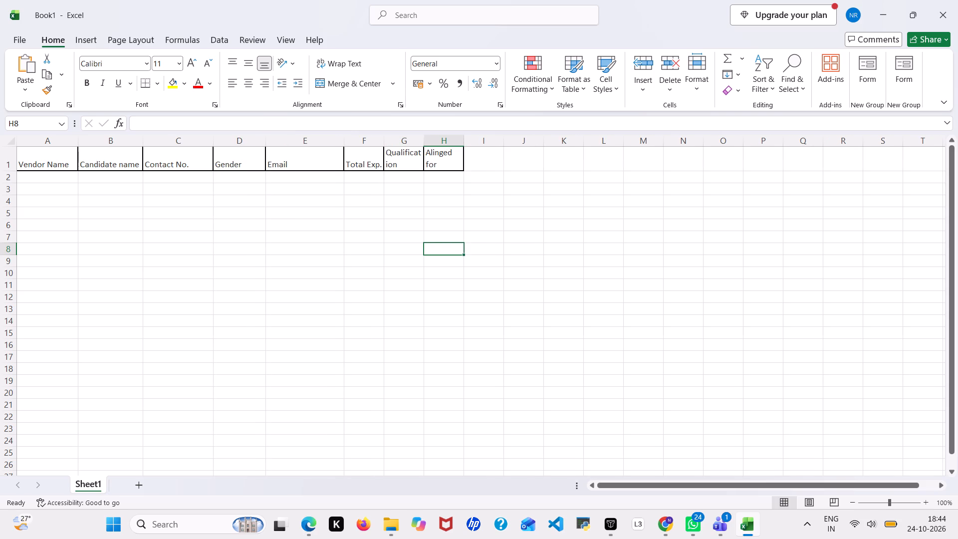
drag(423, 144, 436, 146)
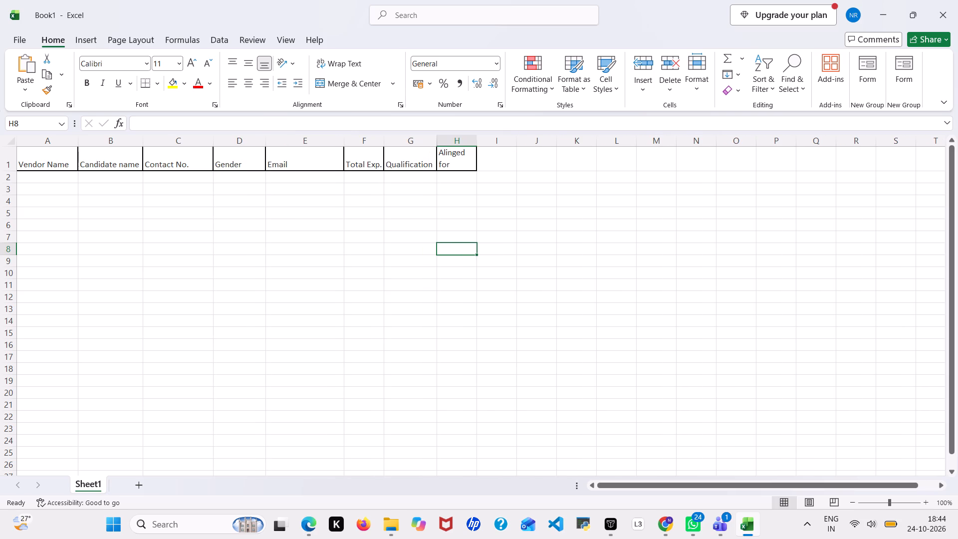
drag(475, 142, 494, 145)
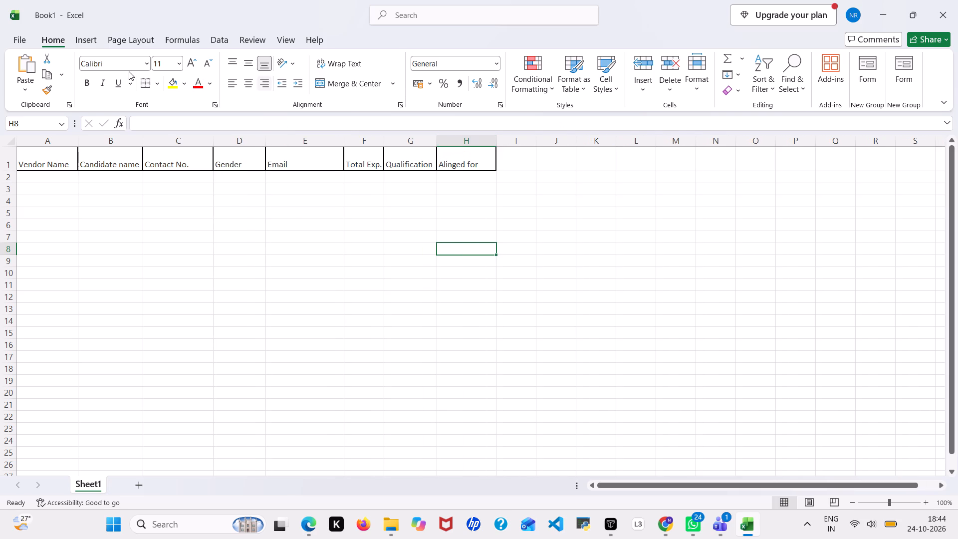
Copy the header row from Vendor Name to Alinged for.
drag(452, 161, 66, 160)
key(ctrl+c)
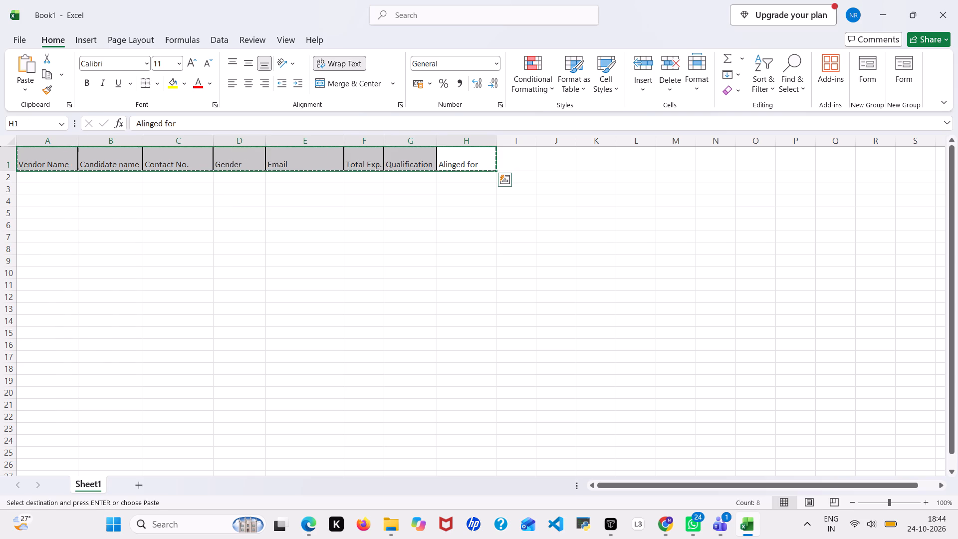
Save the workbook as "Radical Minds daily tracker" in the OneDrive documents folder.
key(ctrl+s)
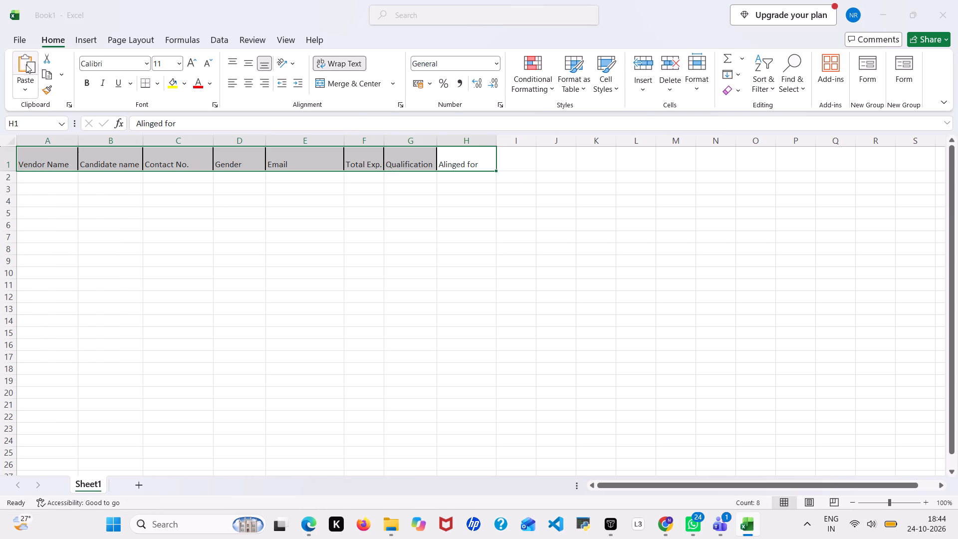
click(389, 228)
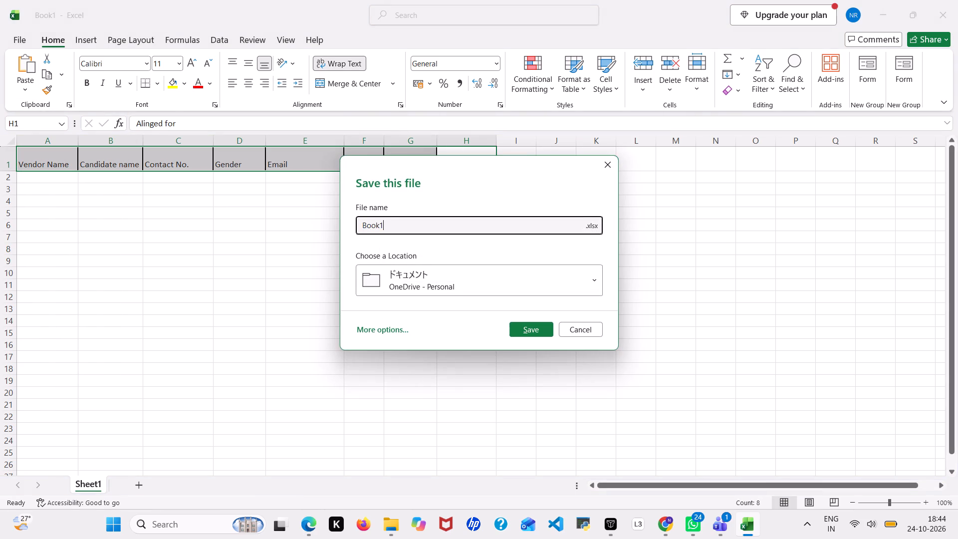
drag(389, 228, 362, 228)
key(Delete)
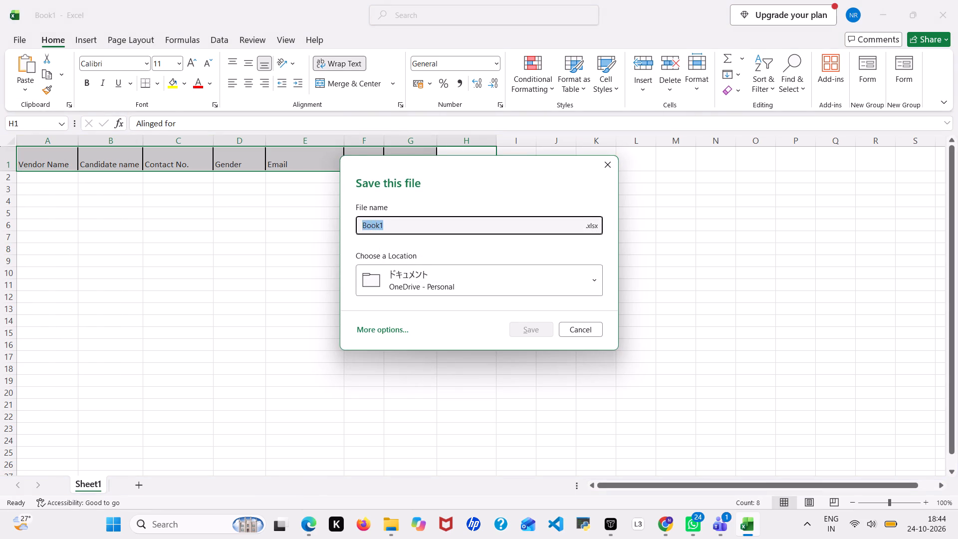
text(Ver\)
key(BackSpace)
key(BackSpace)
key(BackSpace)
key(BackSpace)
text(radical Minds daily tracke)
key(r)
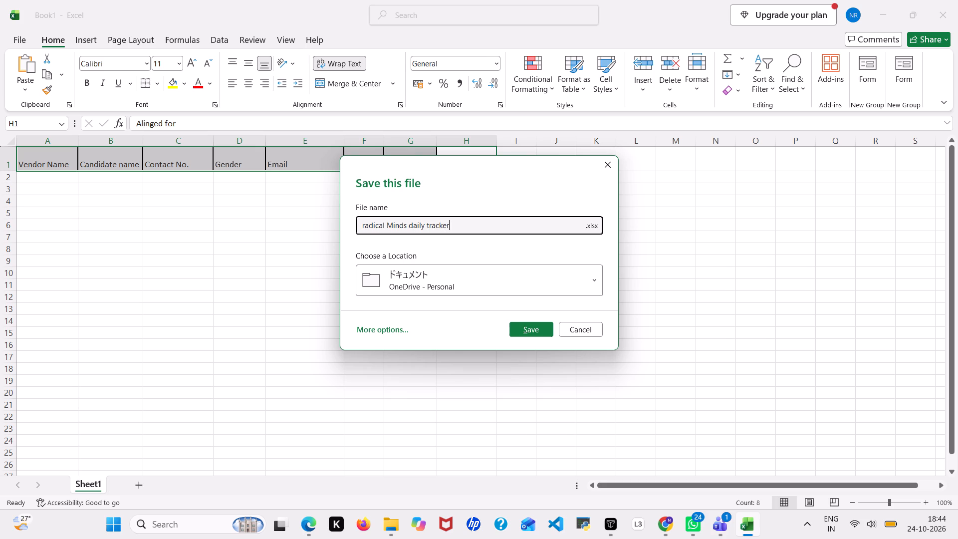
click(364, 225)
key(BackSpace)
key(r)
key(BackSpace)
key(shift+r)
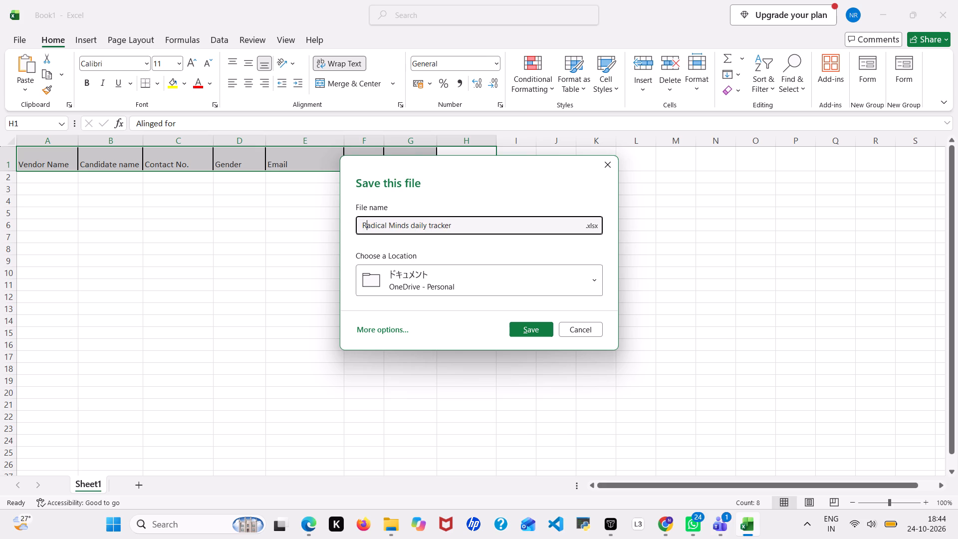
click(533, 328)
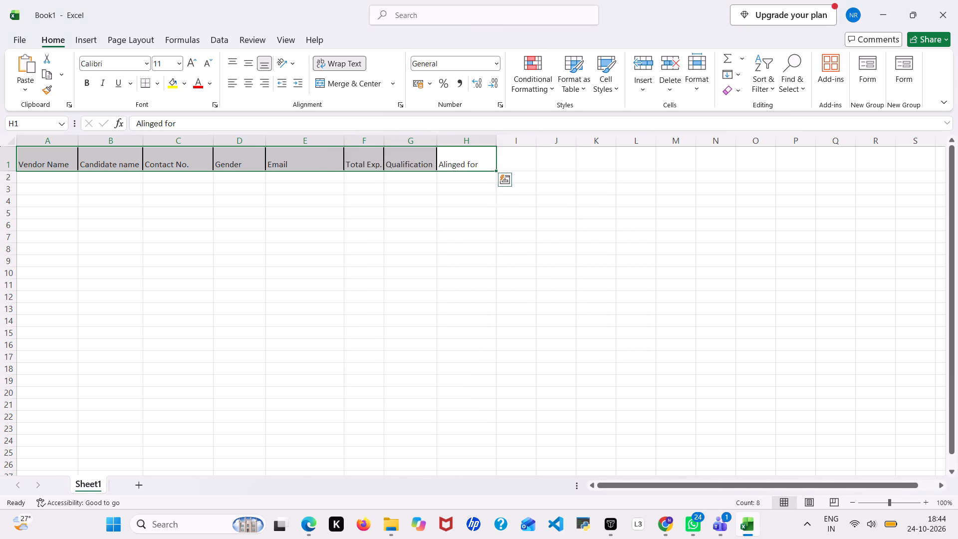
Create a new blank workbook and paste the header row copied from Radical Minds daily tracker at A1.
click(21, 45)
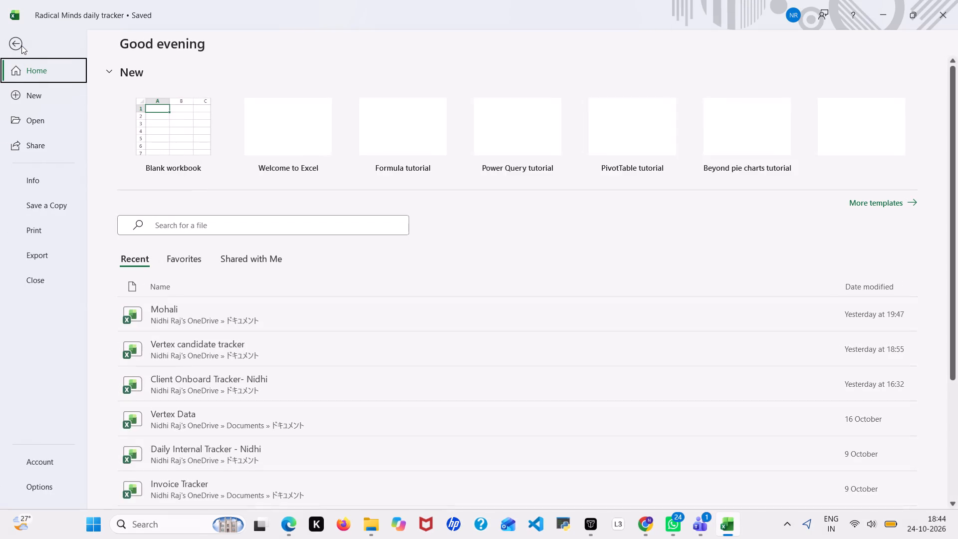
click(151, 117)
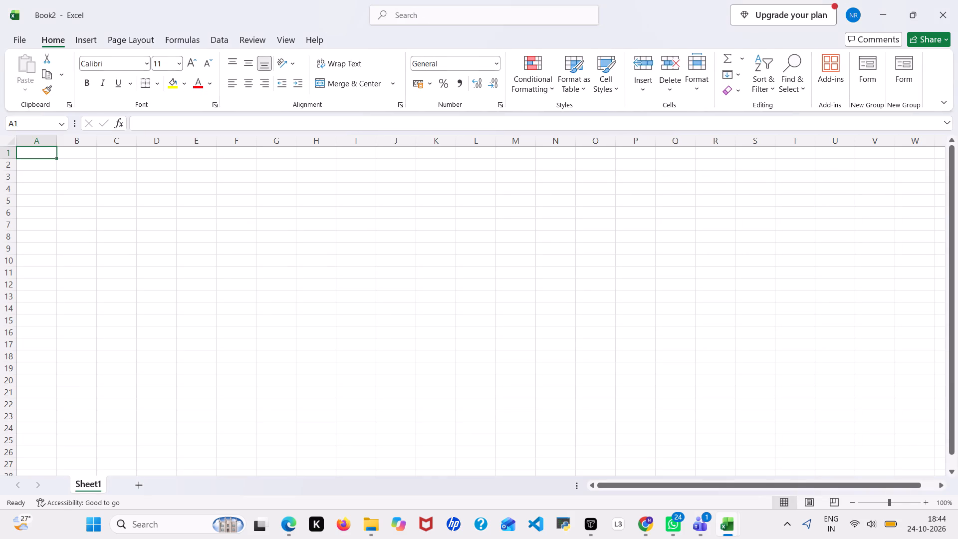
key(ctrl+v)
click(175, 207)
click(36, 158)
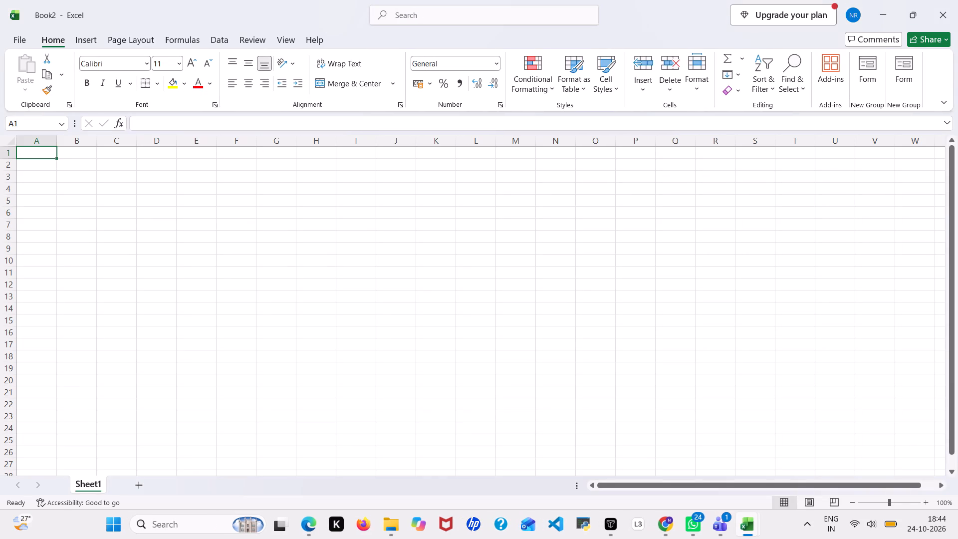
key(ctrl+v)
click(715, 460)
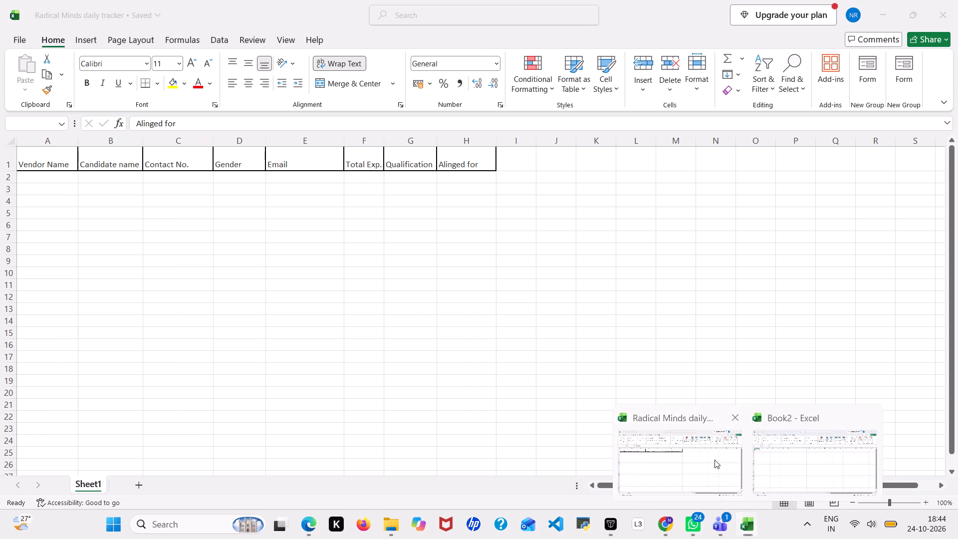
key(ctrl+c)
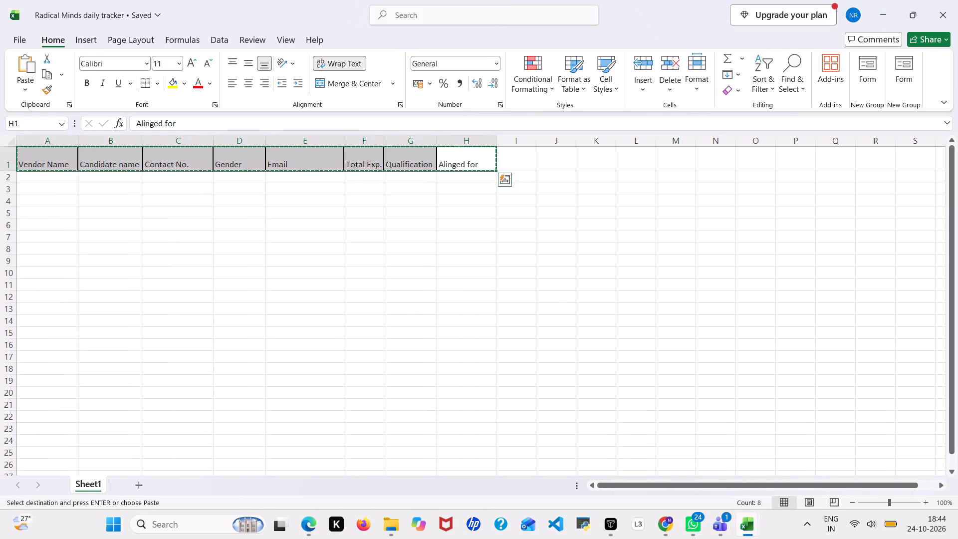
click(793, 474)
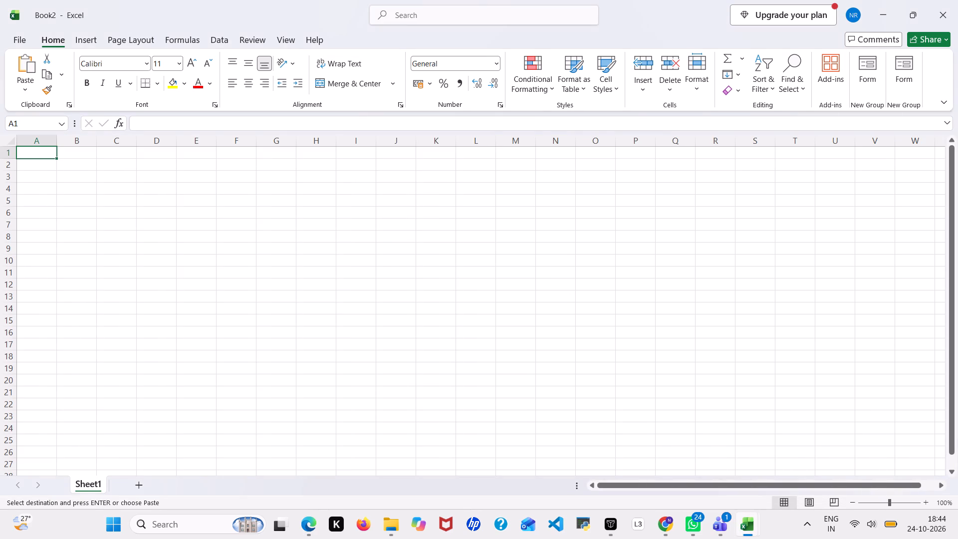
key(ctrl+v)
click(447, 338)
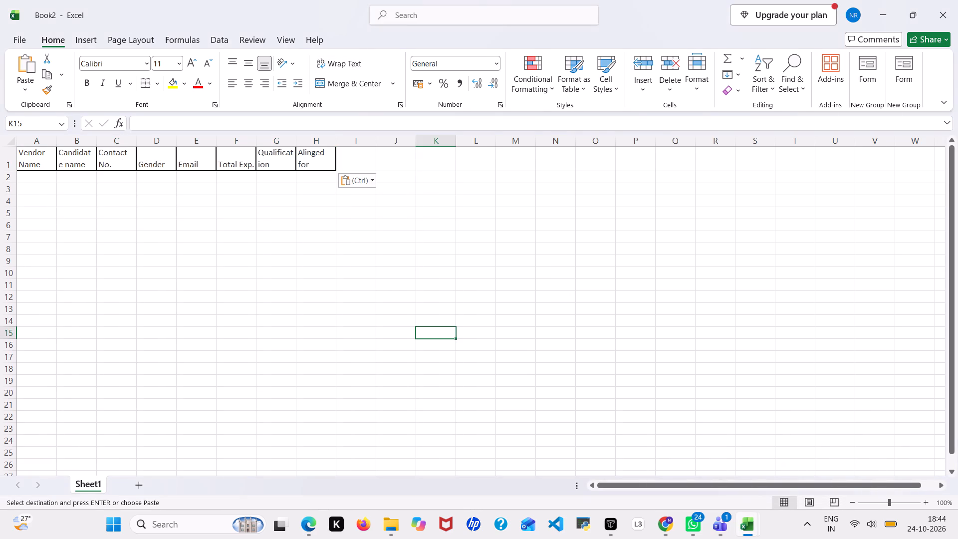
Save the new workbook as "Cogent Gurgaon daily Tracker" in the OneDrive documents folder.
key(ctrl+s)
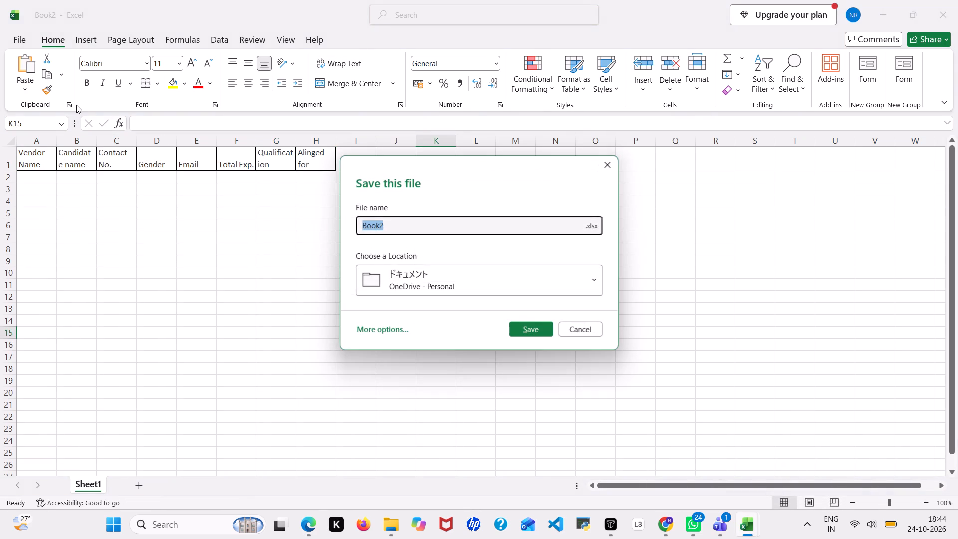
drag(391, 226, 353, 220)
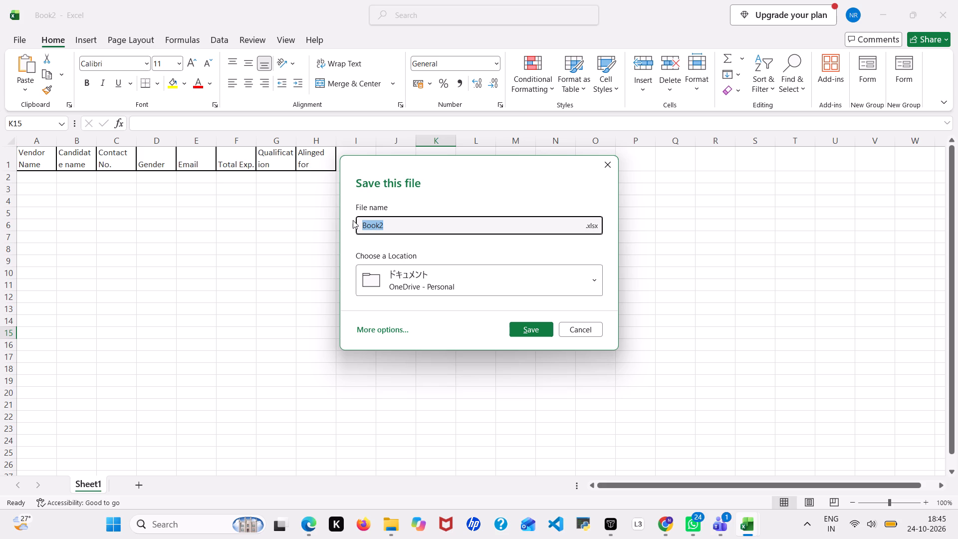
key(Delete)
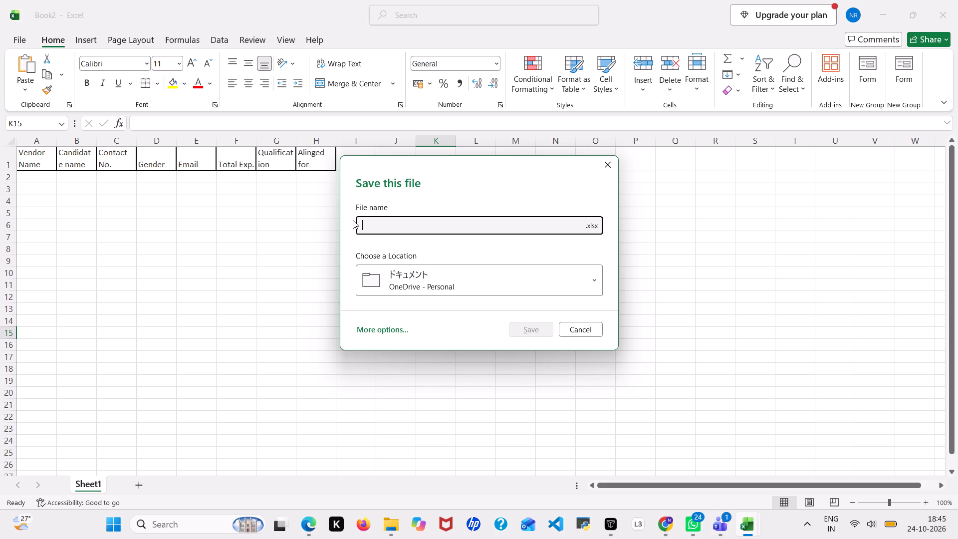
text(Cogent)
key(space)
text(Gurgaon daily Tracker)
key(Return)
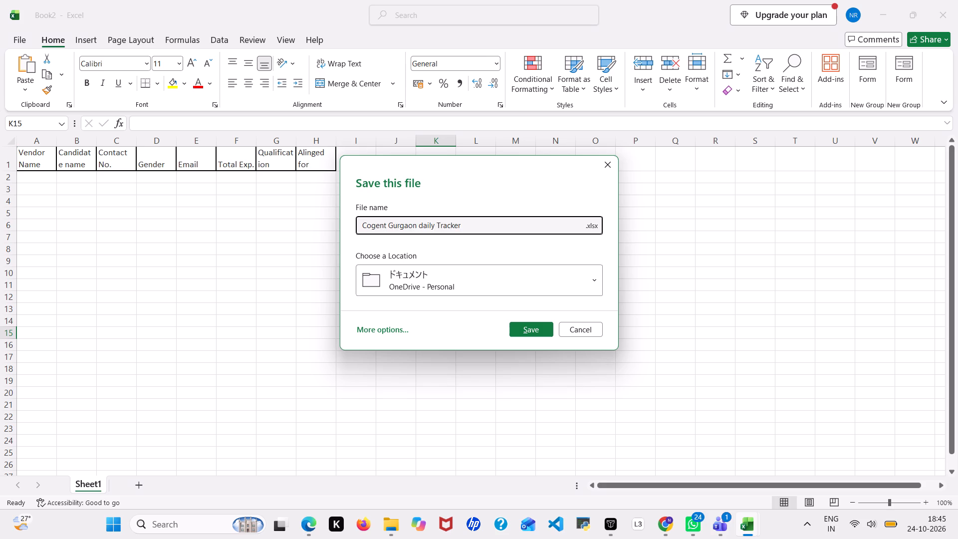
Select the header cells from Candidate name to Alinged for in the Cogent Gurgaon daily Tracker.
drag(323, 163, 88, 162)
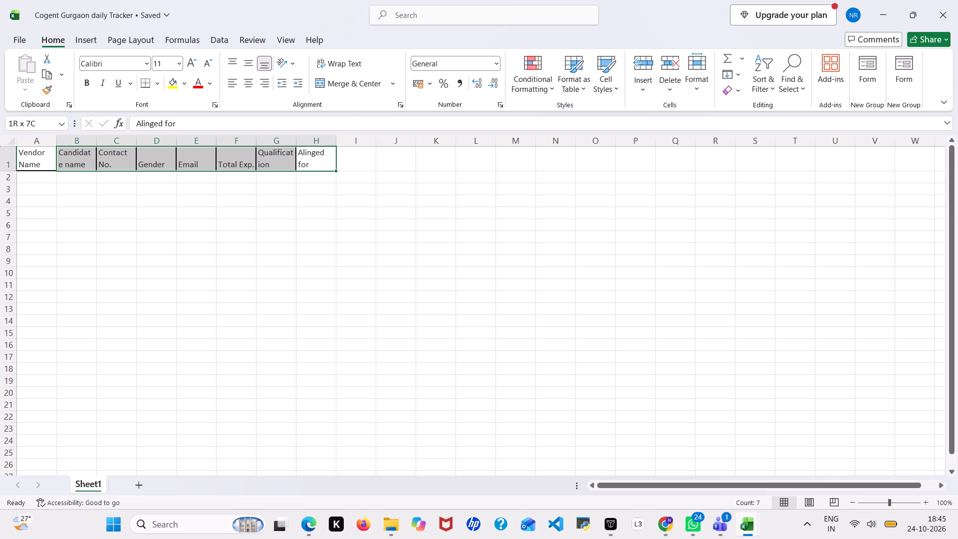
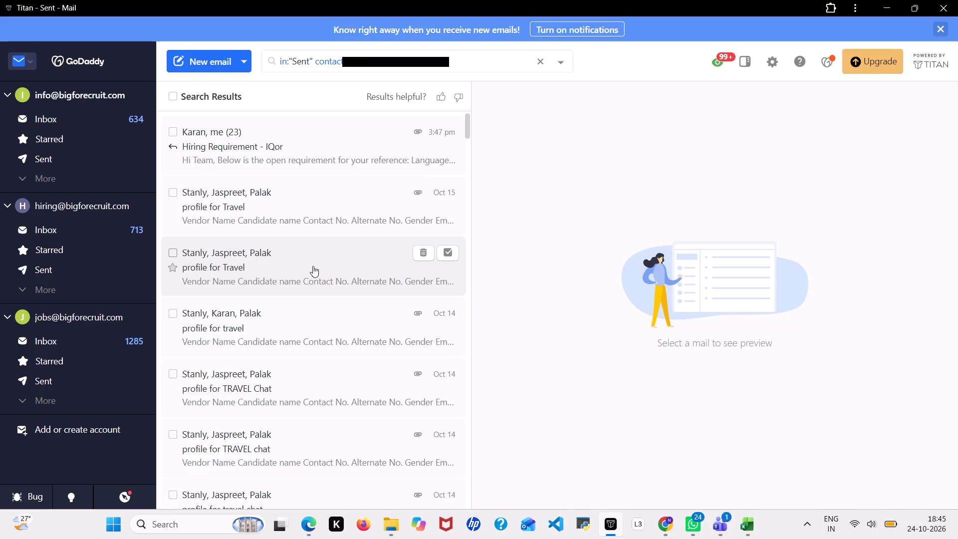
Open the Oct 15 sent email "profile for Travel" to view its candidate tracker columns.
click(303, 215)
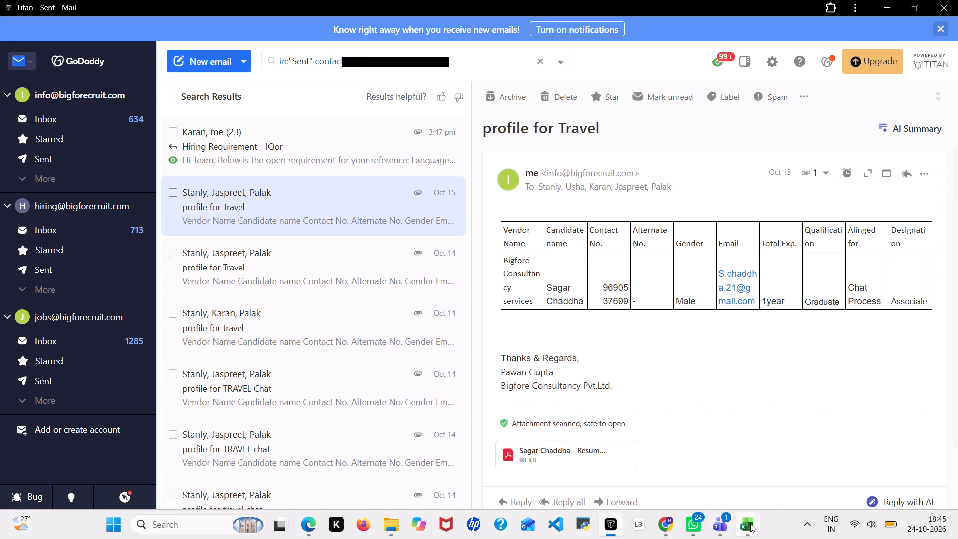
In Excel, create a new blank workbook and paste the copied header row, Vendor Name to Alinged for, at A1.
click(730, 460)
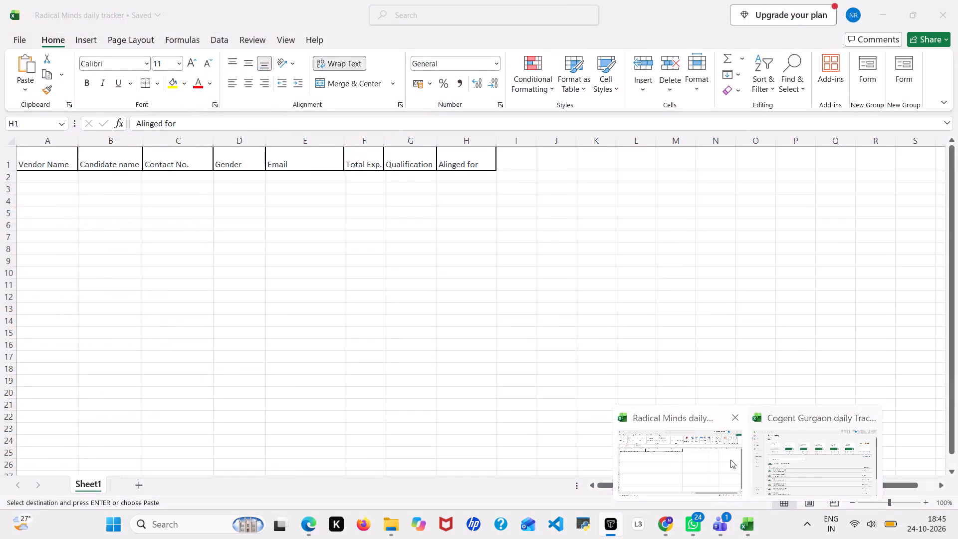
click(24, 42)
click(144, 96)
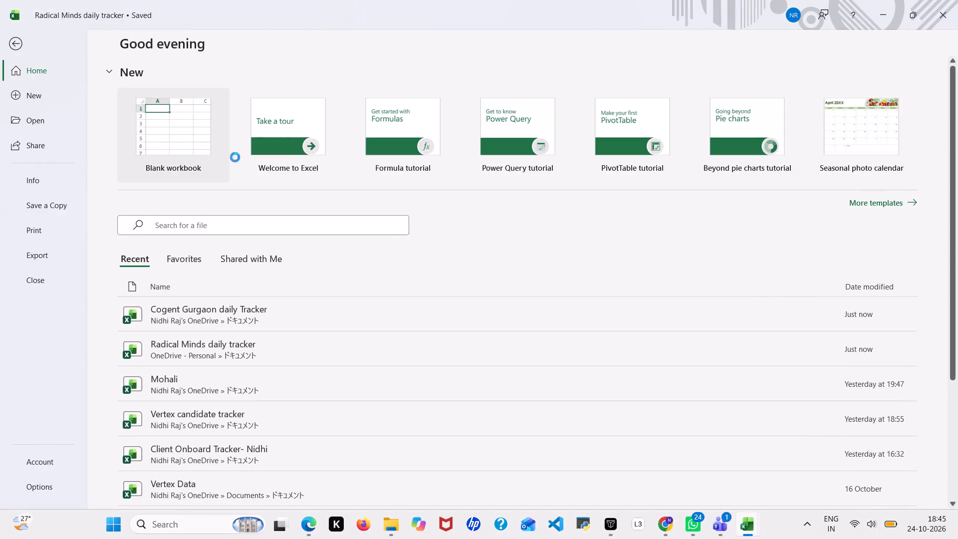
key(ctrl+v)
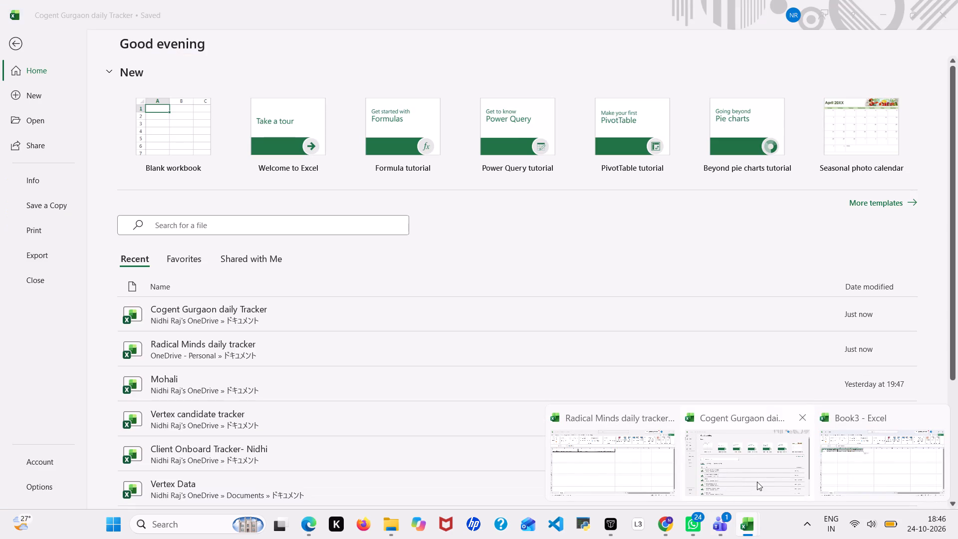
Copy the Designation header from the email's tracker table into cell I1 of the Radical Minds daily tracker.
click(757, 482)
click(279, 325)
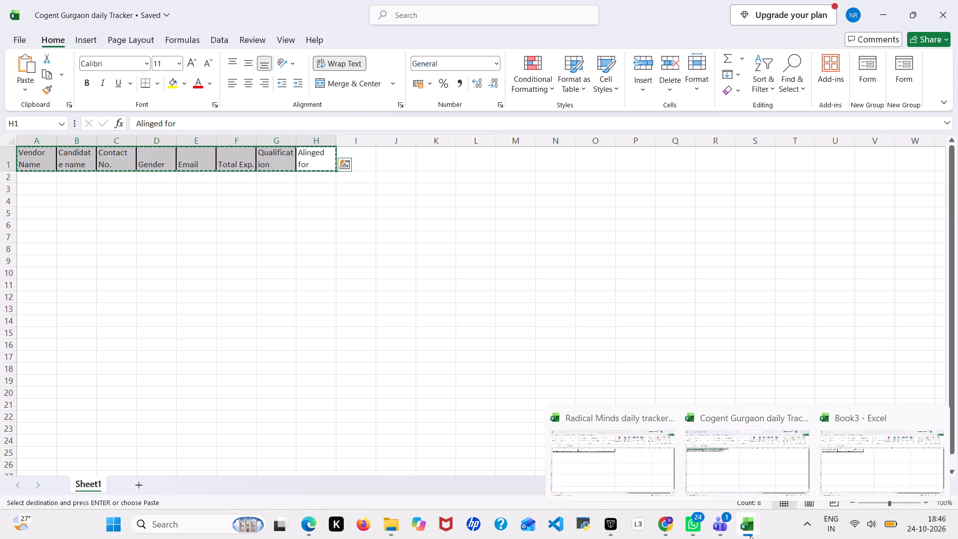
click(648, 482)
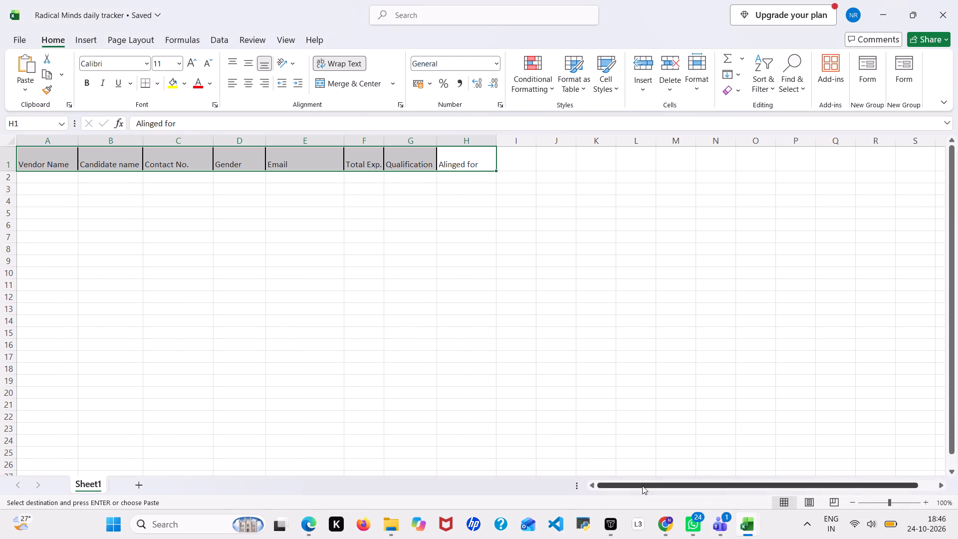
click(613, 523)
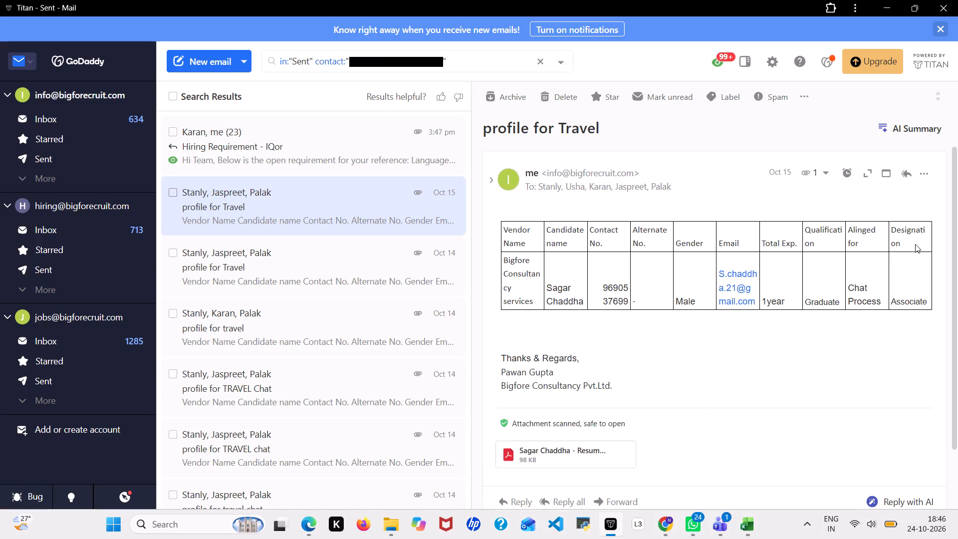
drag(898, 244, 893, 225)
key(ctrl+c)
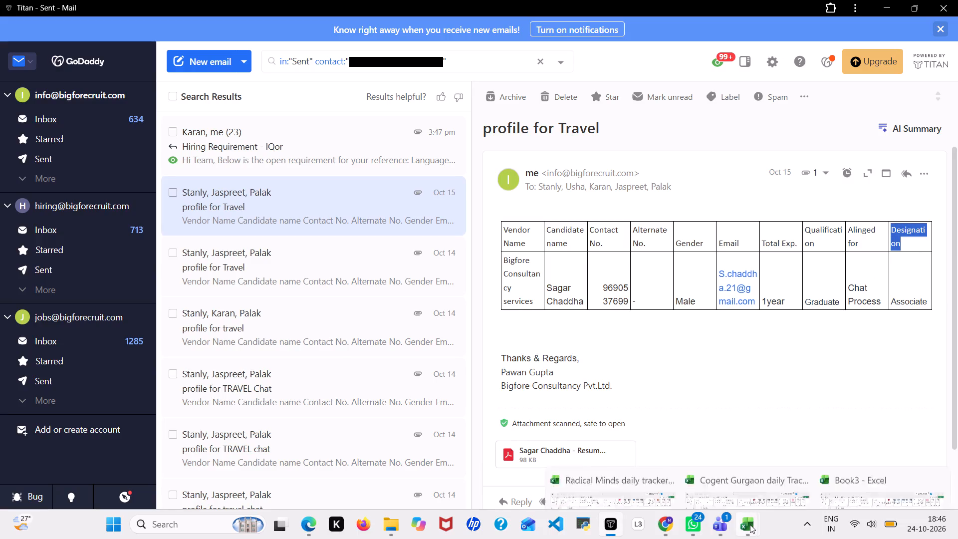
click(661, 455)
click(520, 159)
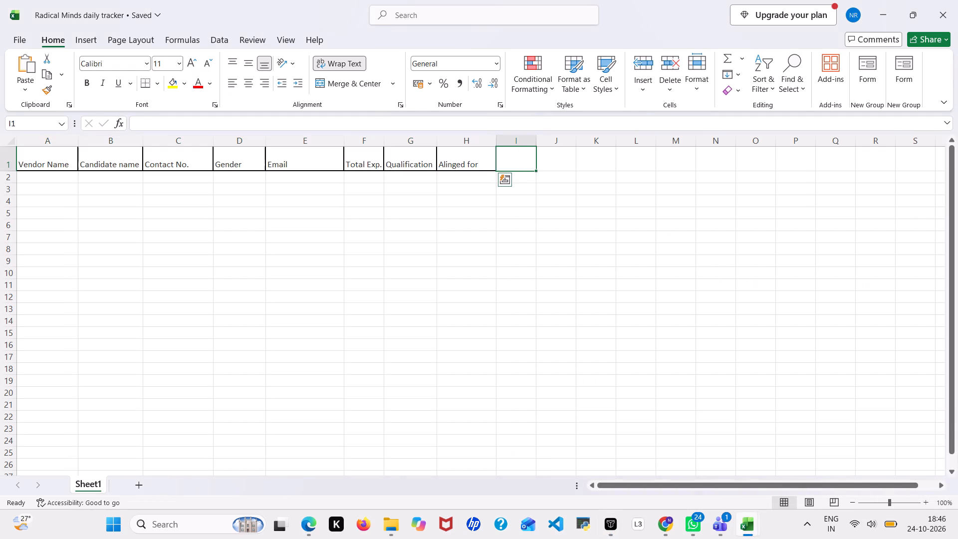
key(ctrl+v)
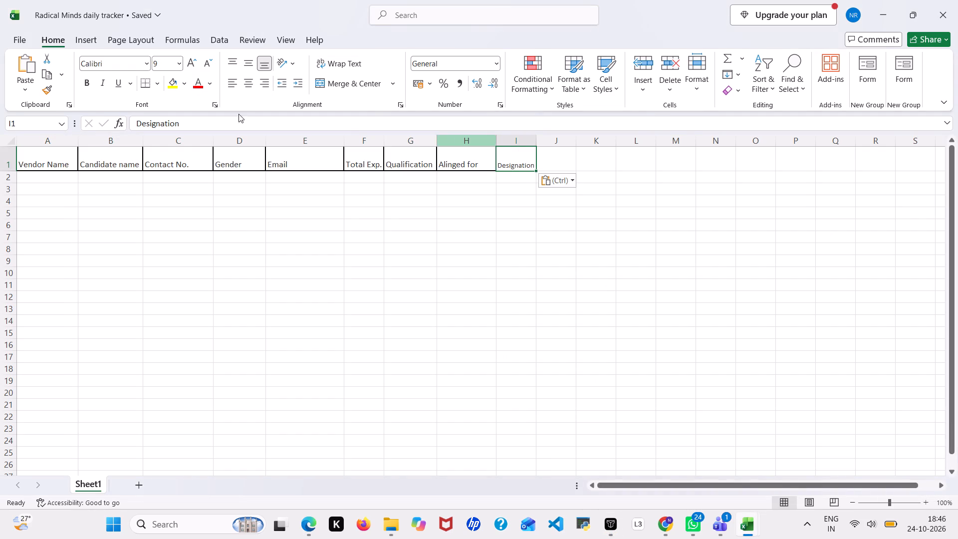
Set the font size of the Designation header in the Radical Minds daily tracker to 11.
click(180, 63)
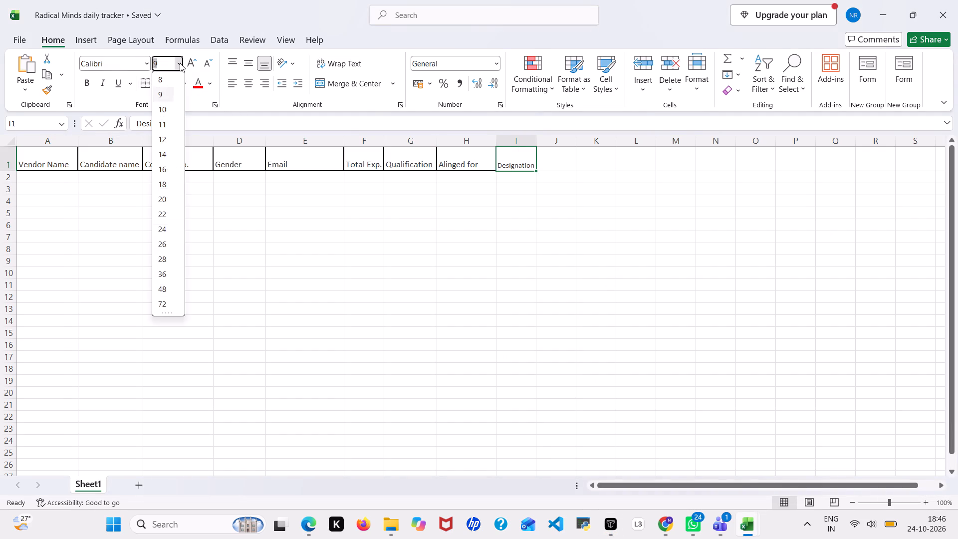
click(168, 126)
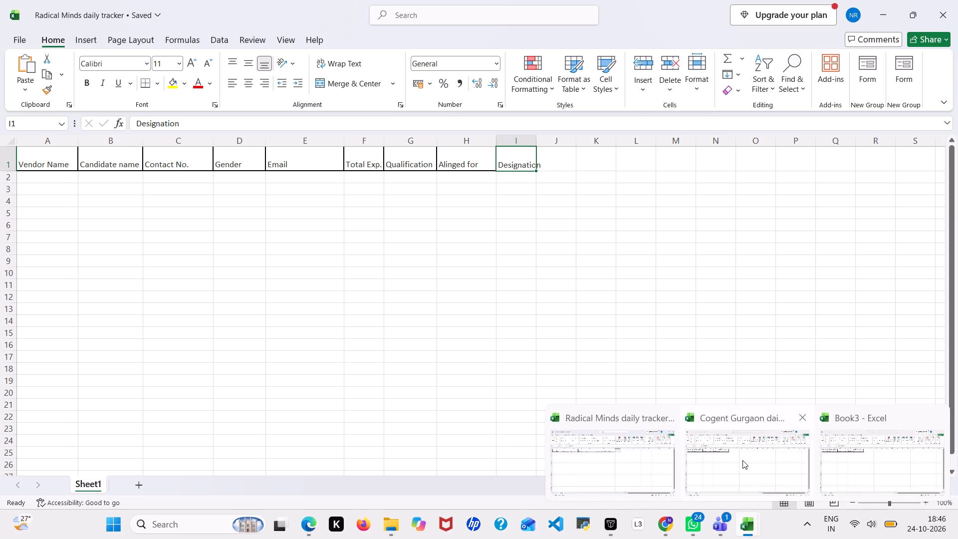
Paste the Designation header into cell I1 of the Cogent Gurgaon daily Tracker.
click(742, 460)
click(367, 166)
key(ctrl+v)
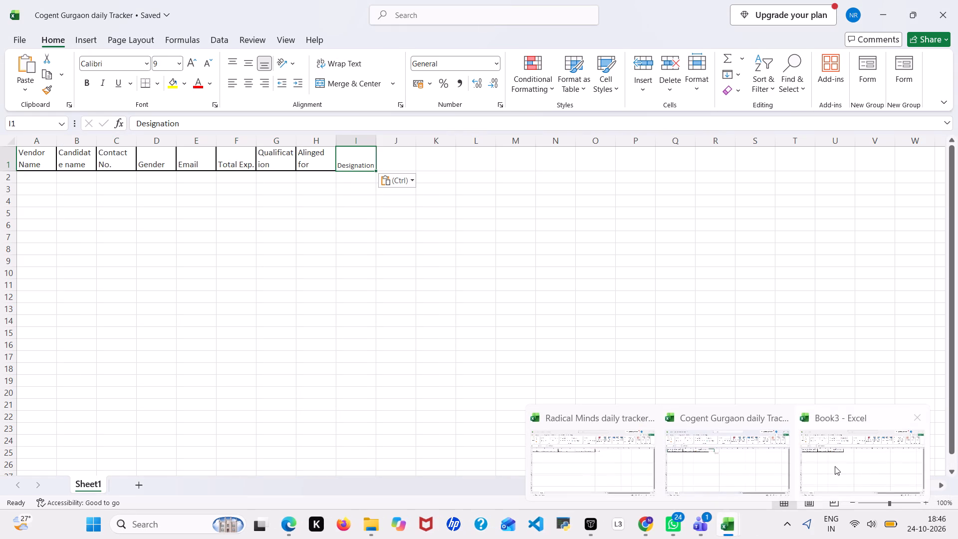
Paste the Designation header as cell text into I1 of the unsaved Book3 workbook.
click(845, 463)
double_click(357, 161)
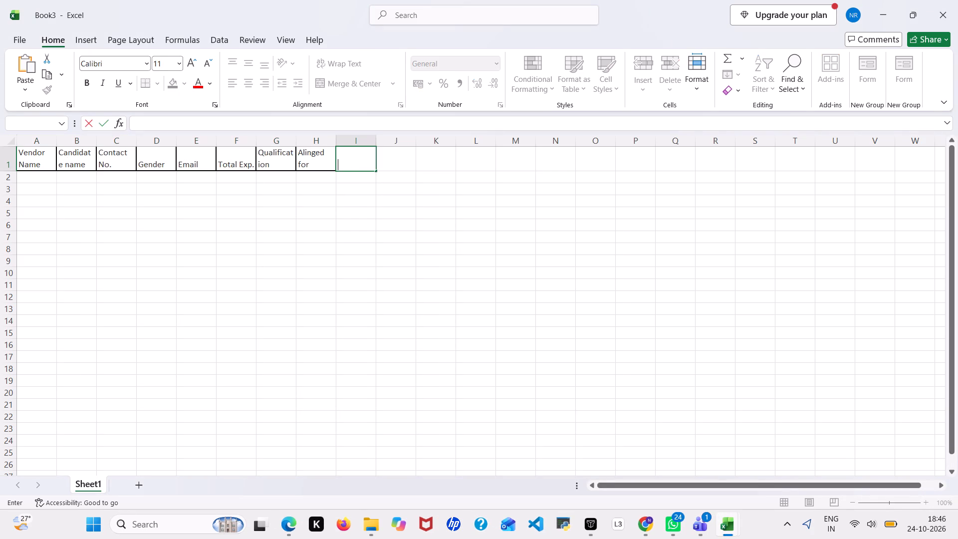
key(ctrl+v)
click(392, 232)
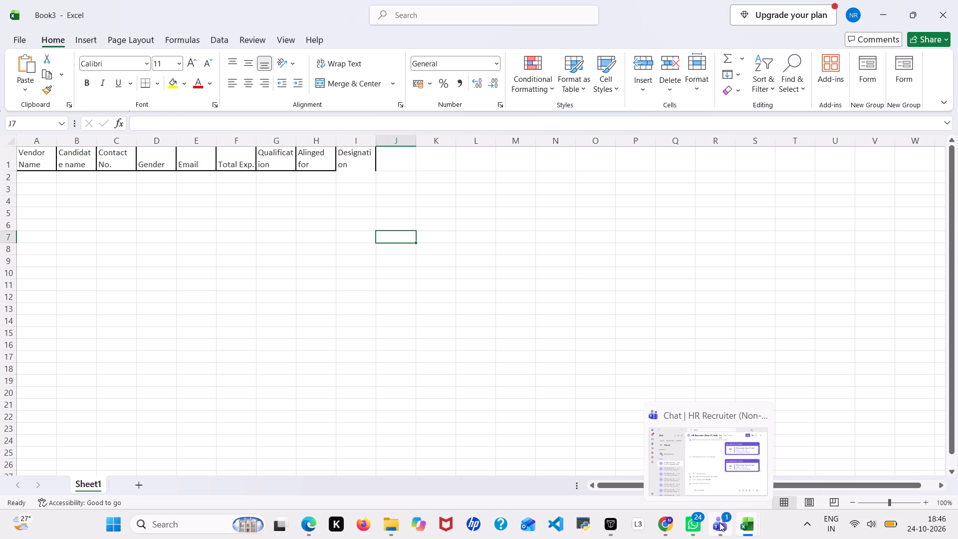
Save the Book3 workbook as "iQor Daily Tracker" in the OneDrive documents folder.
click(829, 474)
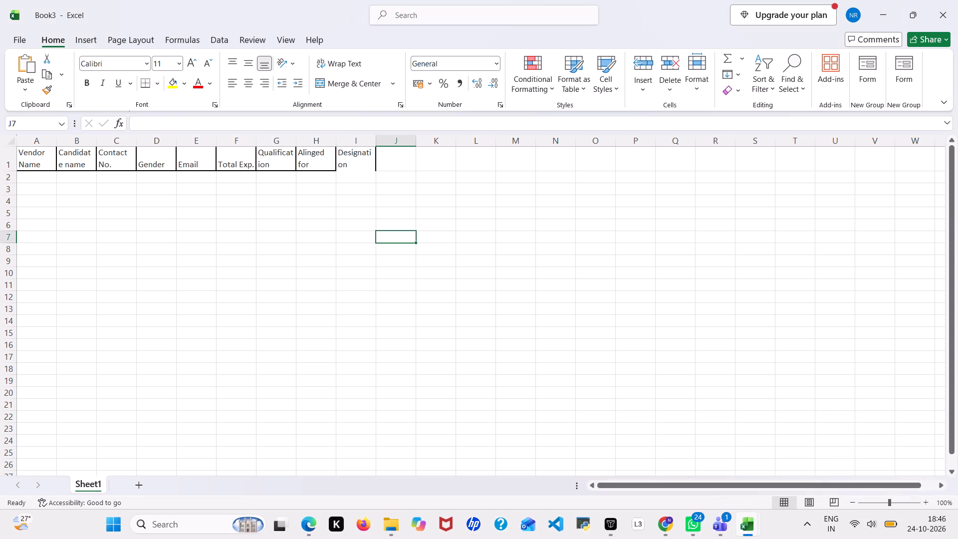
key(ctrl+s)
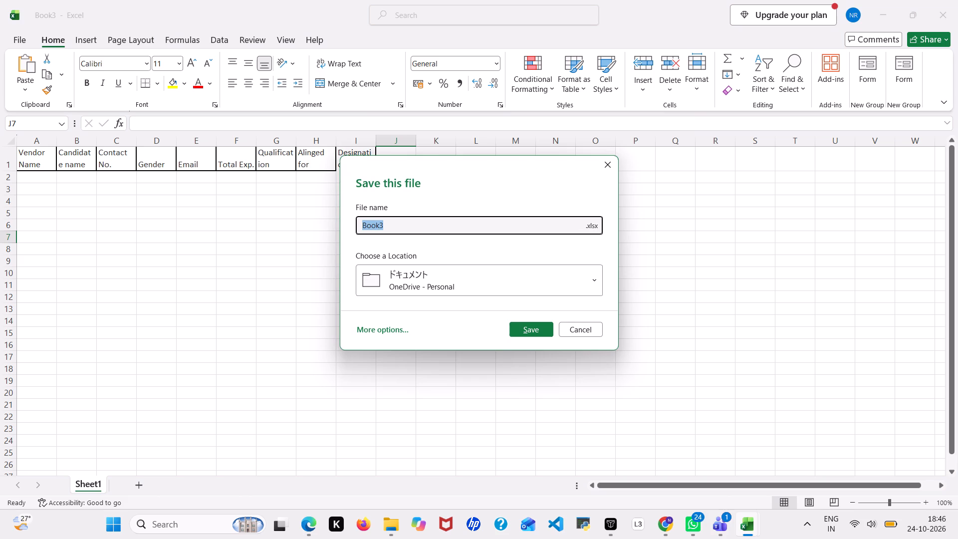
drag(424, 228, 360, 222)
key(Delete)
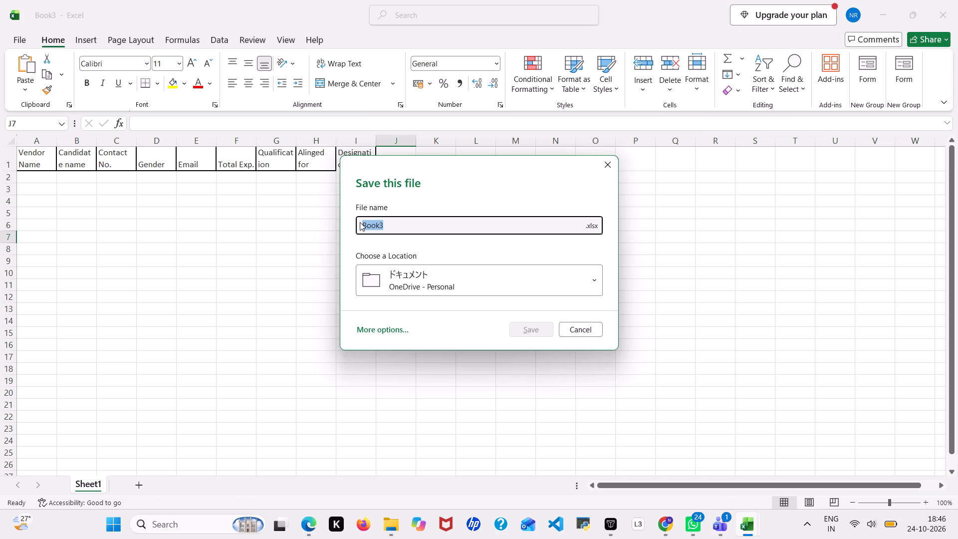
text(Iq)
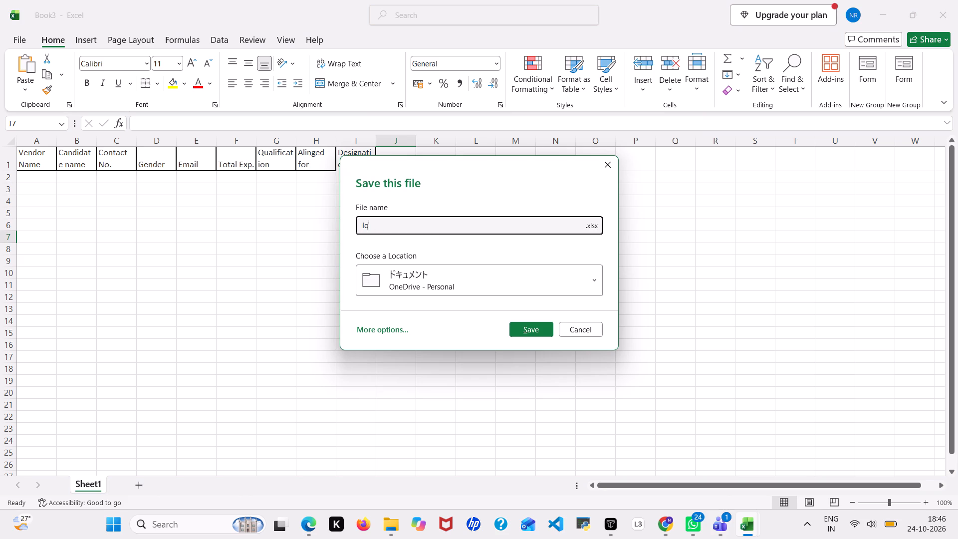
key(BackSpace)
key(BackSpace)
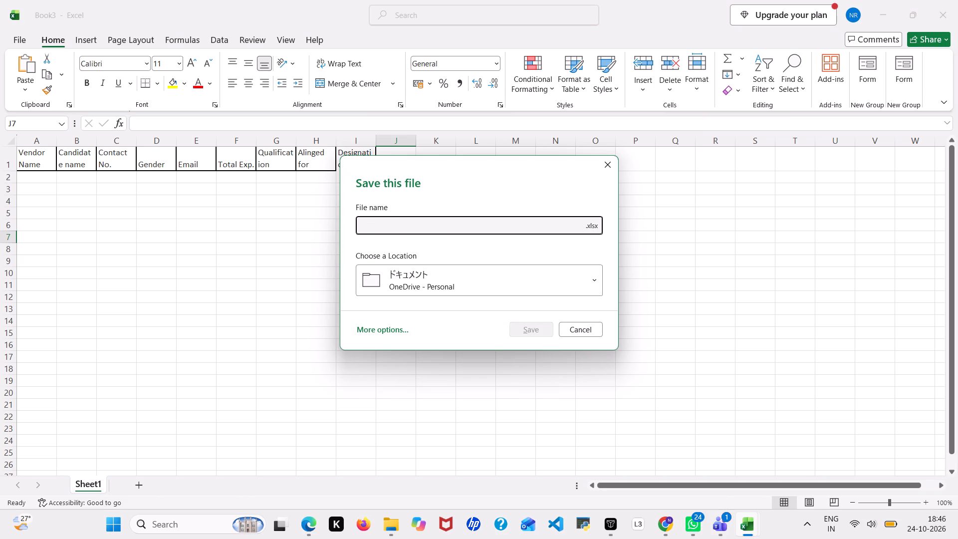
key(i)
text(Qor Daily Tracker)
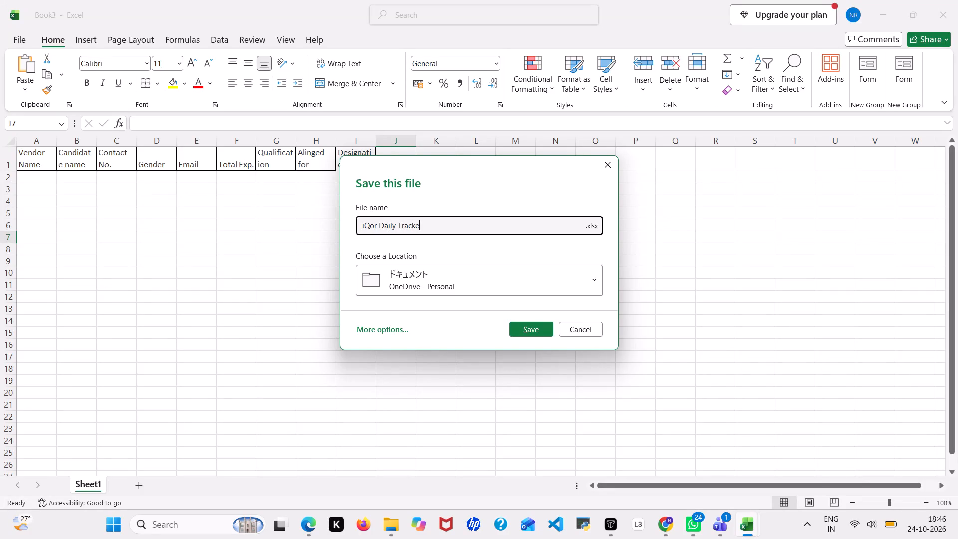
click(518, 332)
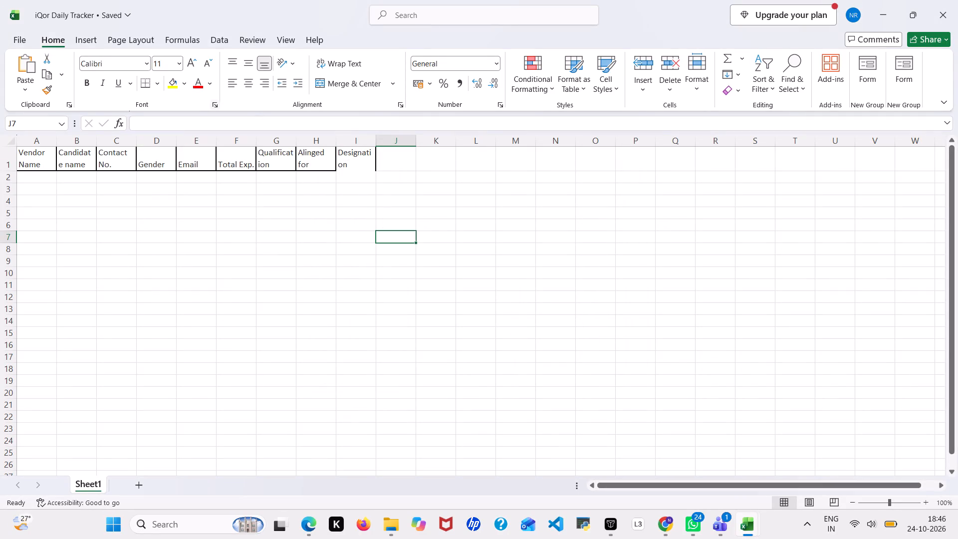
Copy the header row A1 to I1 of the iQor Daily Tracker into a new blank workbook at A1.
drag(361, 156, 20, 149)
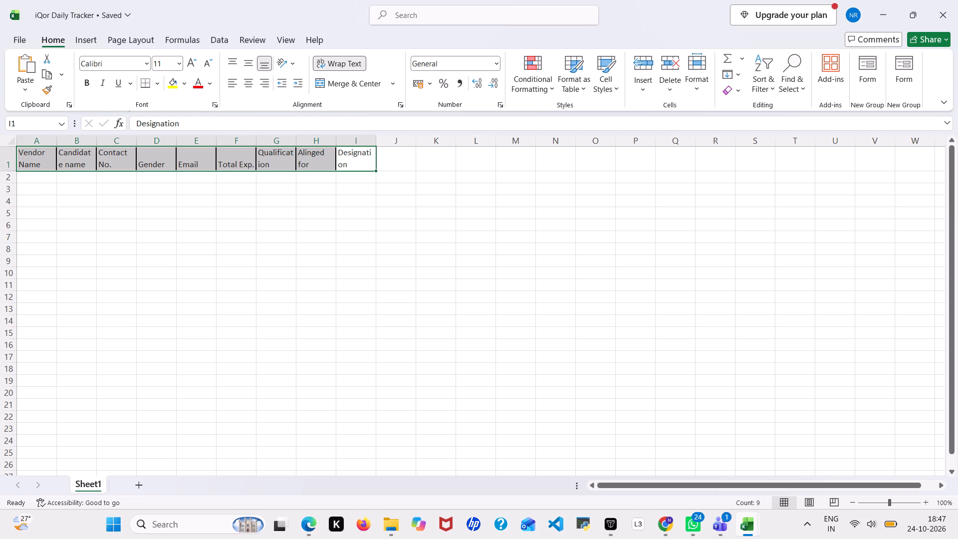
key(ctrl+c)
click(20, 35)
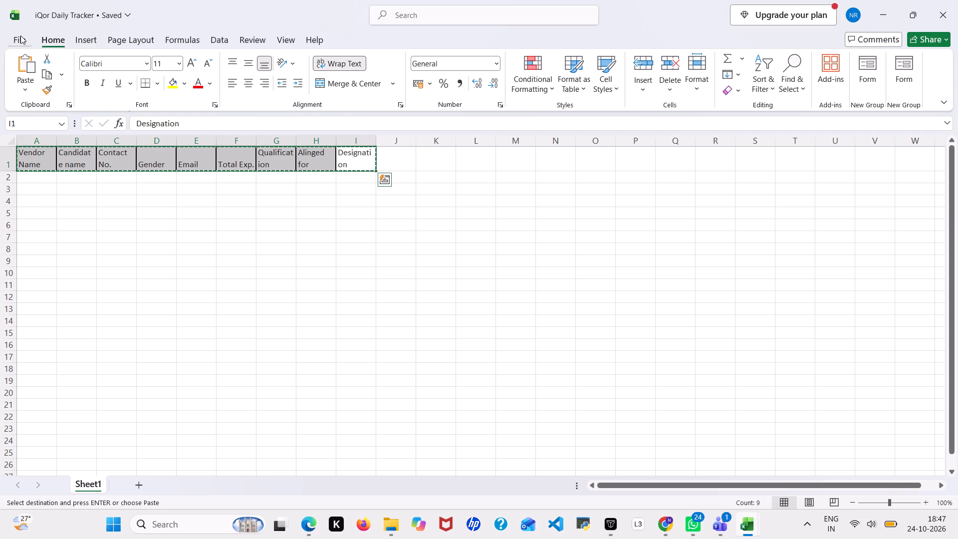
click(169, 146)
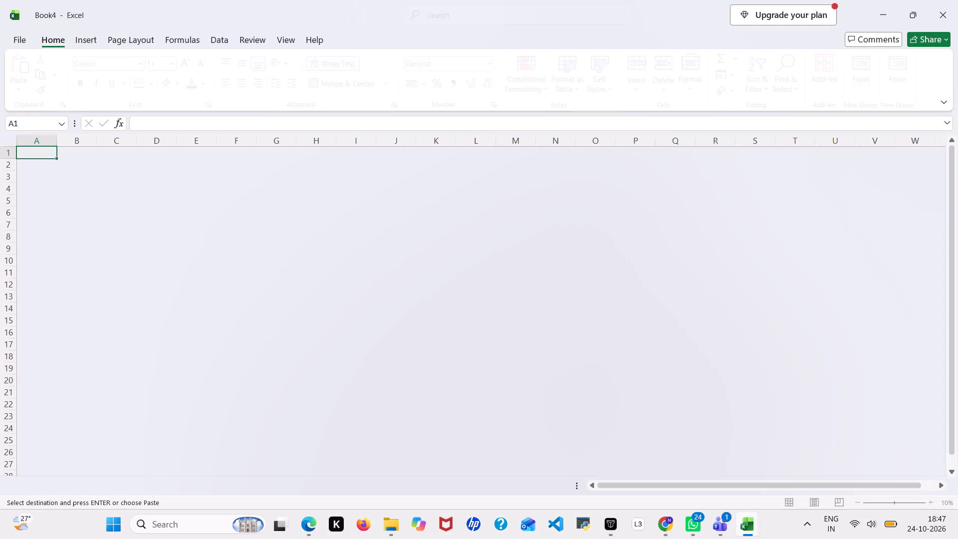
key(ctrl+v)
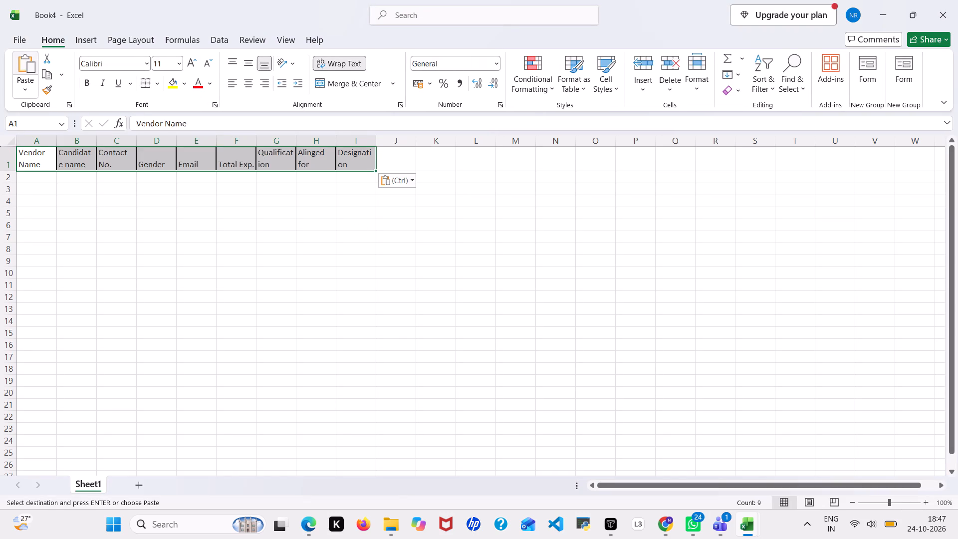
Save the new workbook as "Cogent Noida Daily tracker" in the OneDrive documents folder.
key(ctrl+s)
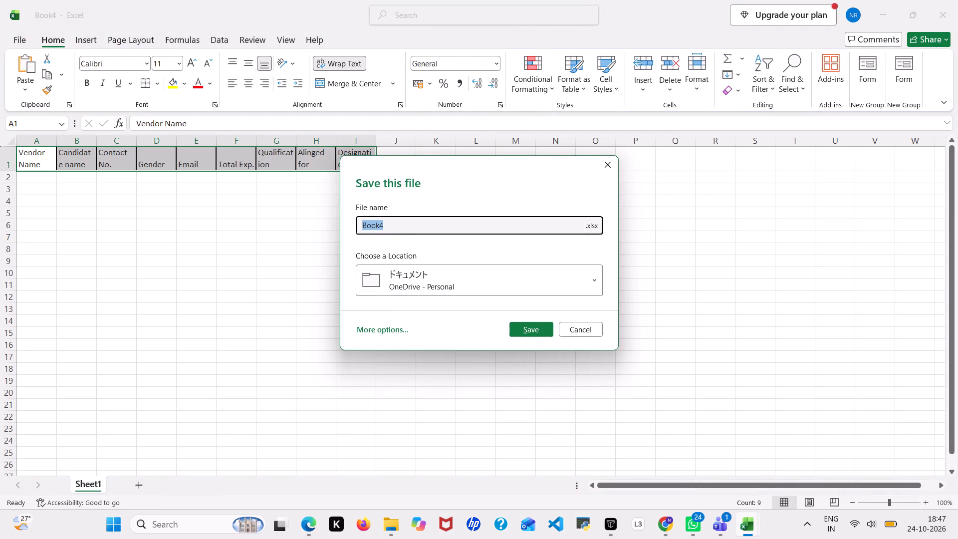
key(Delete)
text(Cogent Noida)
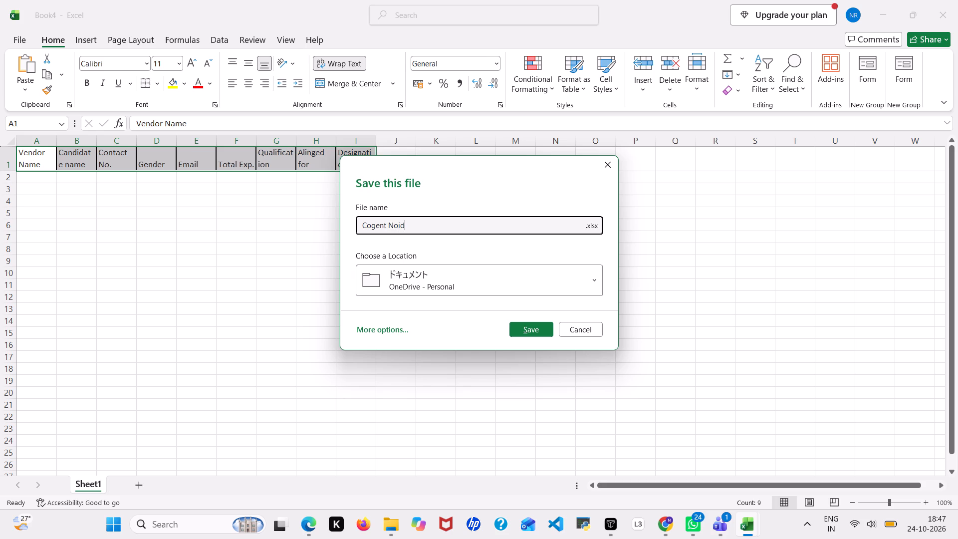
key(space)
text(Daily tracker)
click(536, 327)
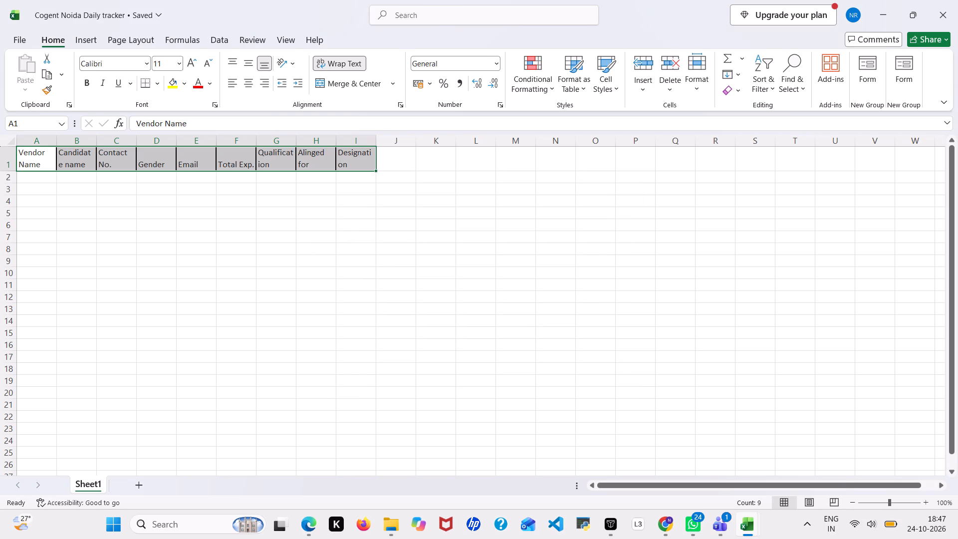
Switch back to the Titan mail window showing the sent email "profile for Travel".
click(623, 530)
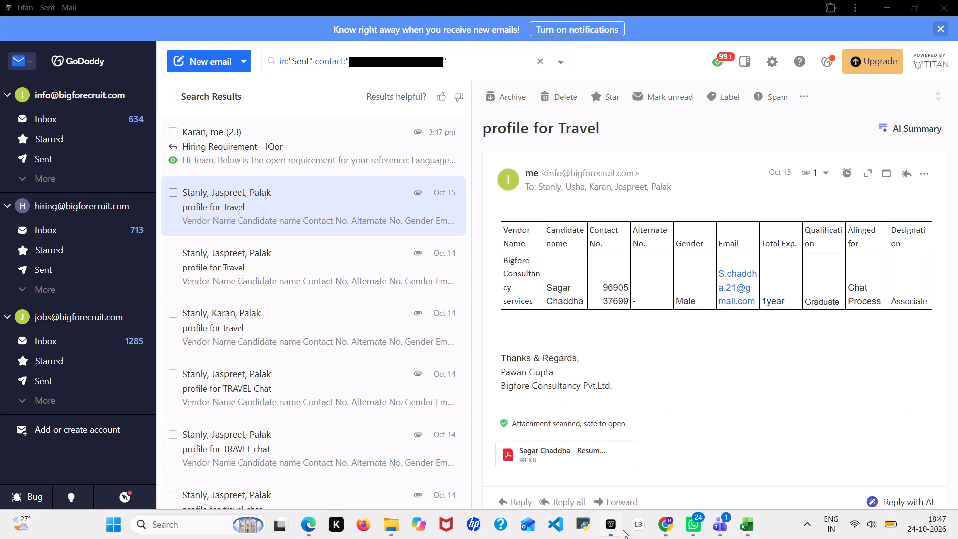
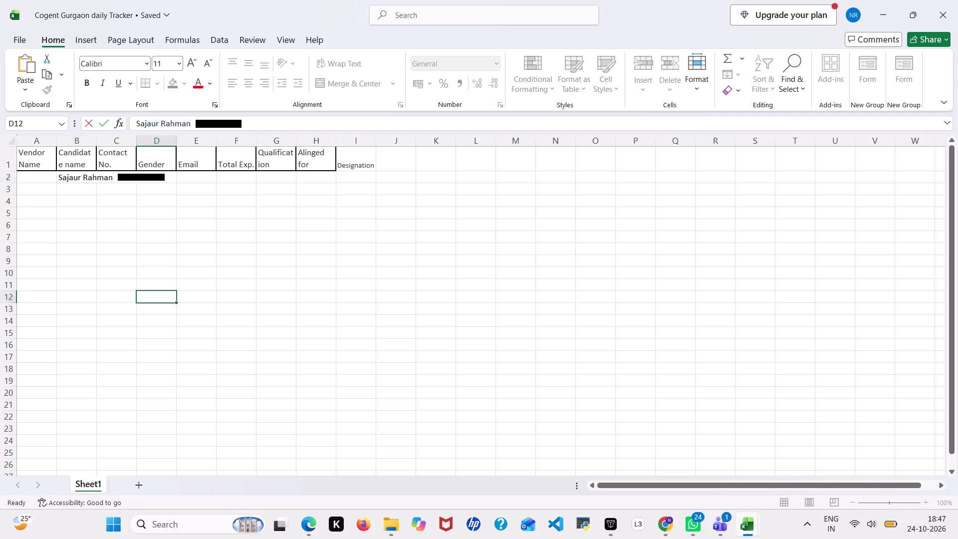
Widen the Candidate name column in the Cogent Gurgaon daily Tracker so its header fits on one line.
drag(95, 142, 121, 146)
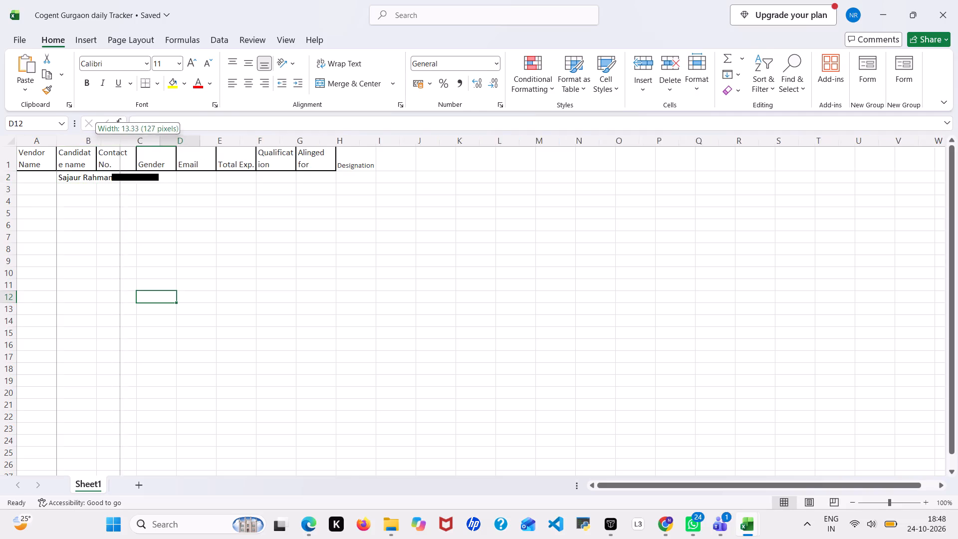
drag(121, 146, 125, 149)
Move the phone number out of candidate name cell B2 into Contact No. cell C2, adjusting column C's width to fit.
double_click(112, 177)
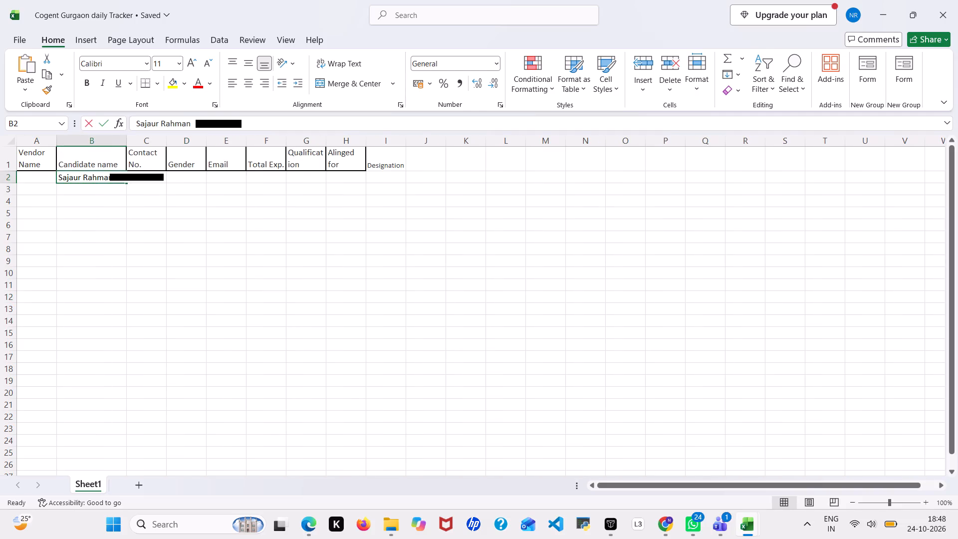
click(167, 176)
click(164, 176)
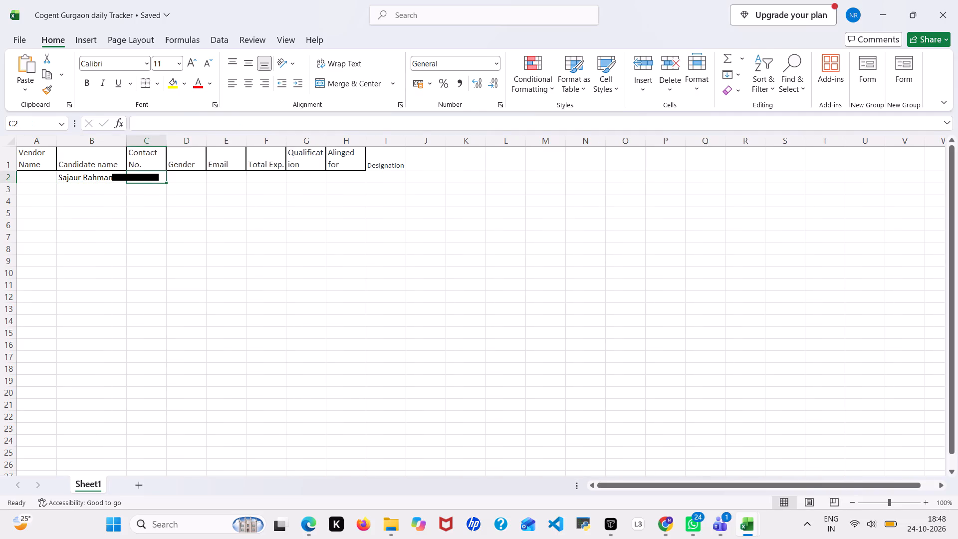
double_click(111, 174)
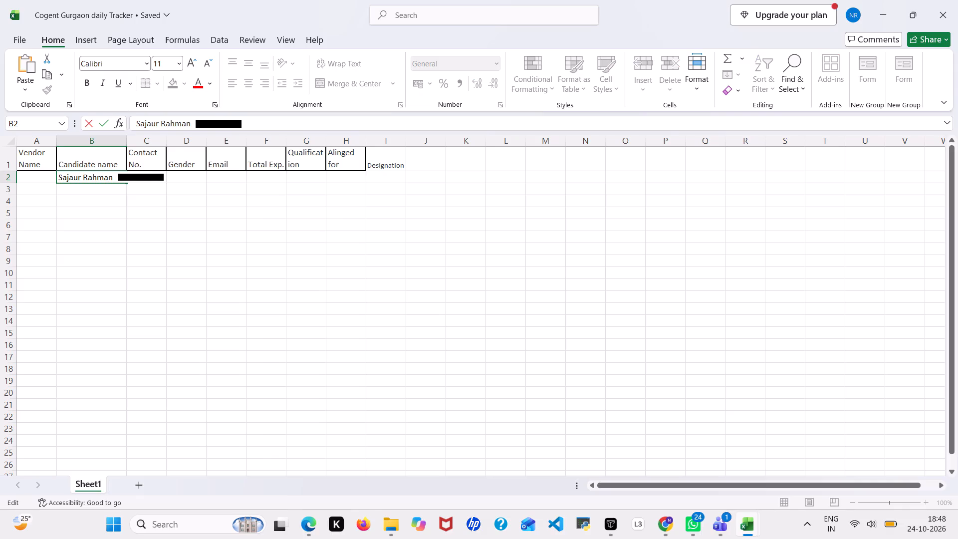
drag(162, 177, 119, 176)
drag(119, 176, 118, 176)
key(ctrl+c)
key(Delete)
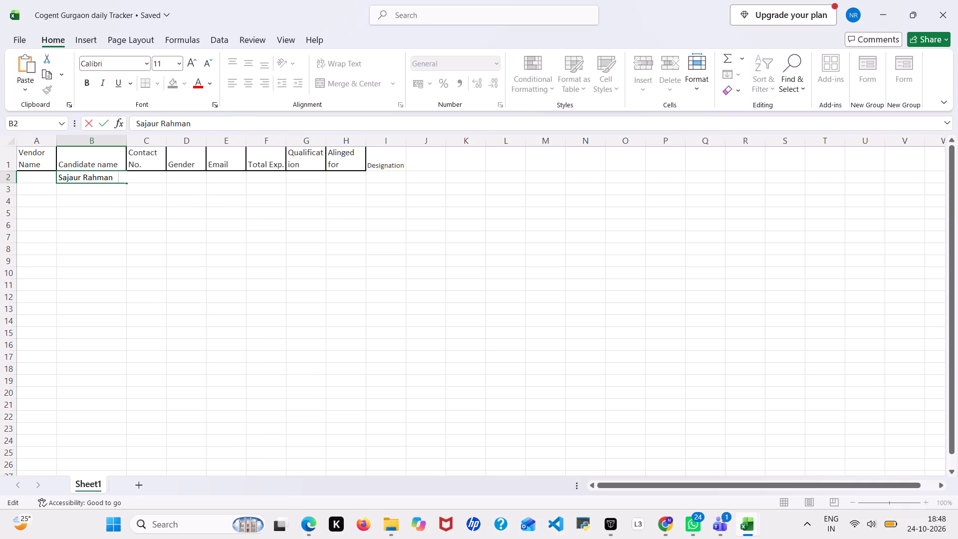
click(156, 275)
drag(166, 142, 207, 144)
double_click(172, 177)
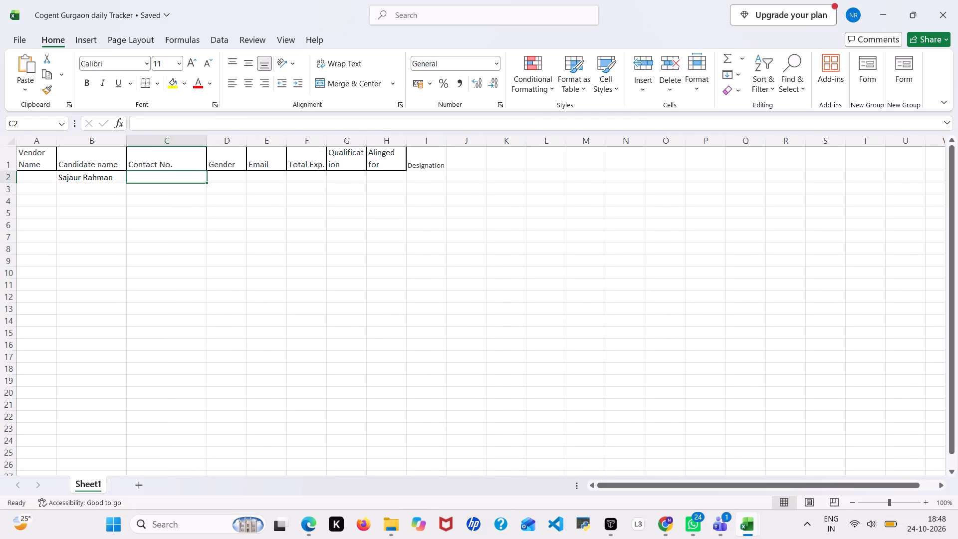
key(ctrl+v)
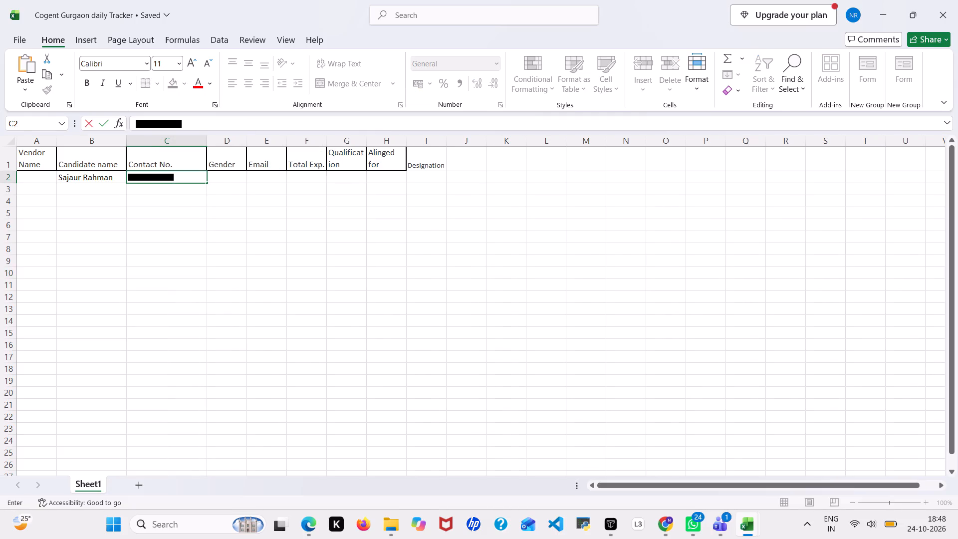
click(390, 260)
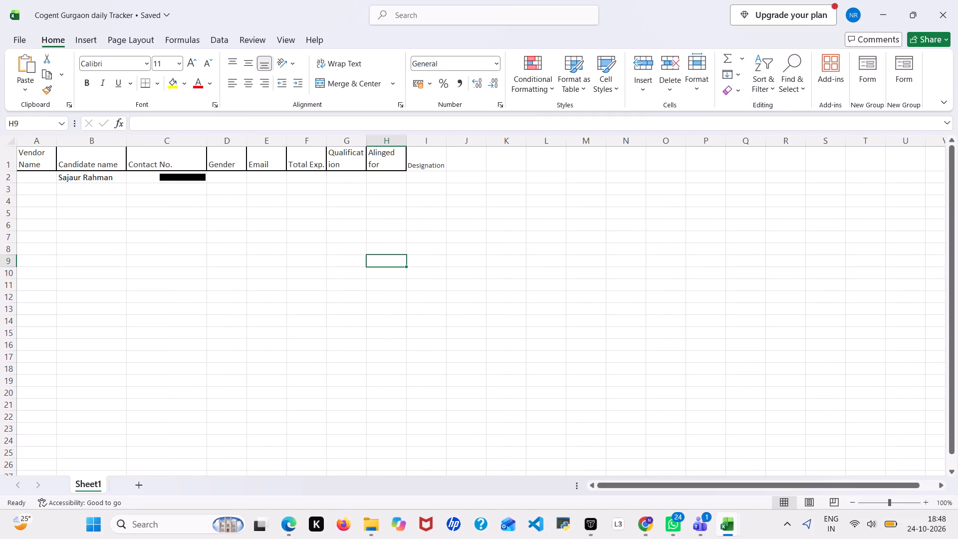
drag(205, 142, 190, 141)
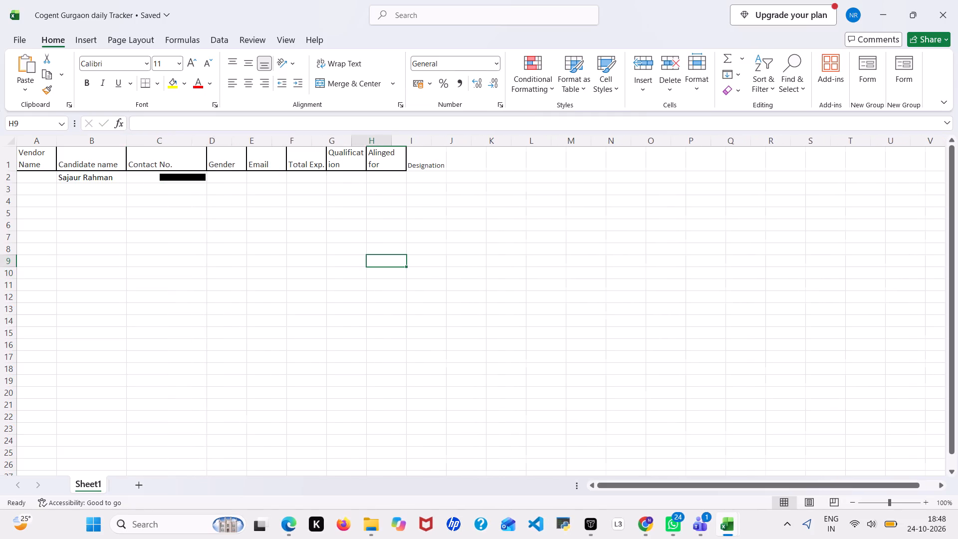
Enter Male as the candidate's gender in cell D2.
double_click(213, 178)
text(Male)
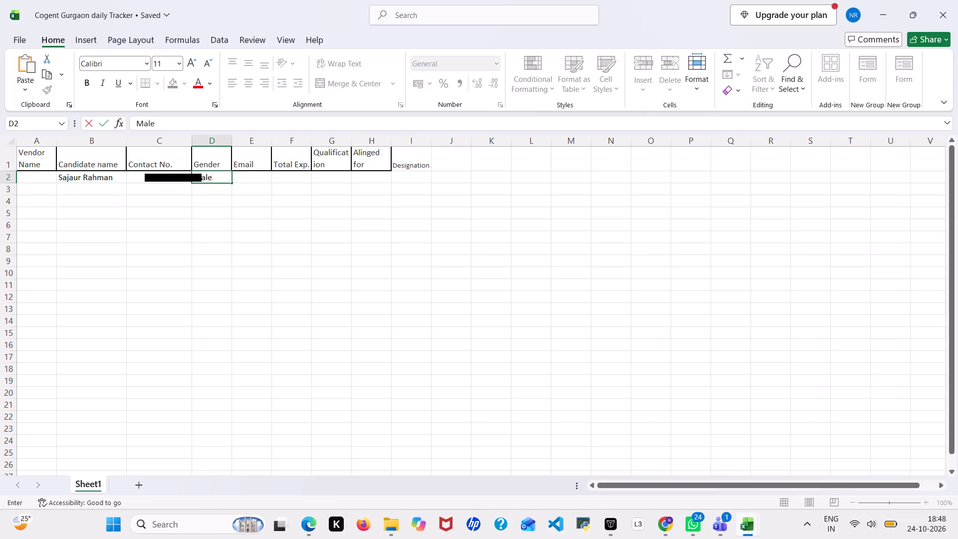
click(427, 214)
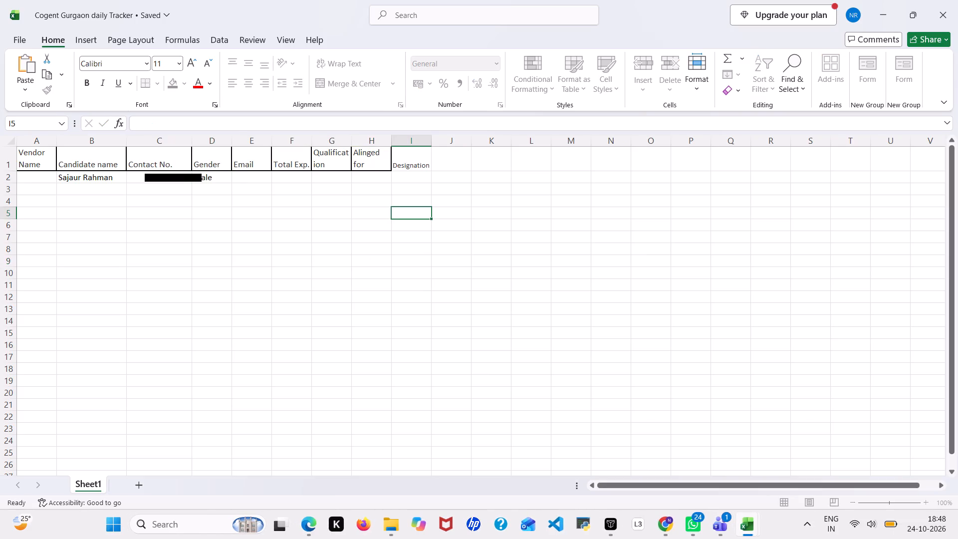
Widen the Email, Vendor Name, Qualification, Alinged for and Total Exp. columns so their headers fit on one line with room for entries.
drag(271, 141, 306, 142)
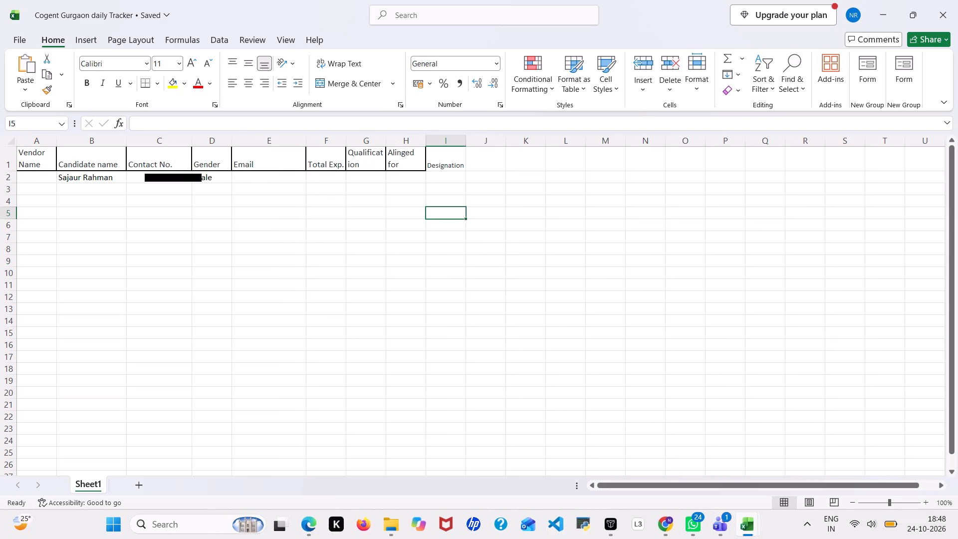
drag(57, 143, 114, 143)
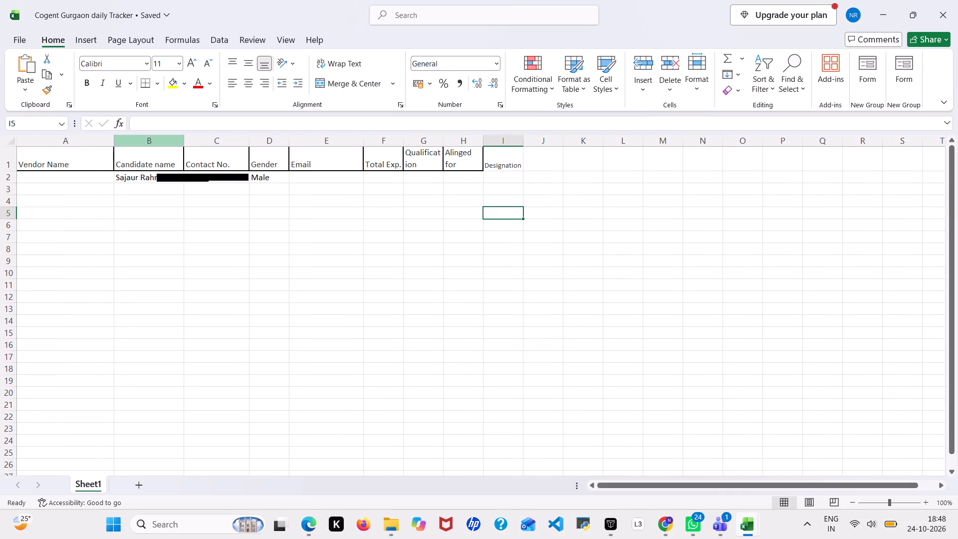
drag(444, 143, 472, 144)
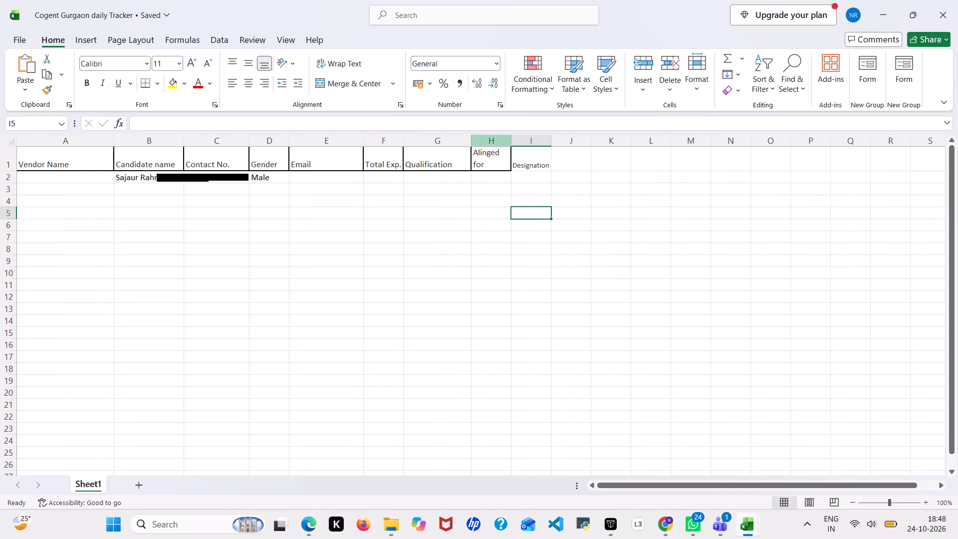
drag(512, 141, 529, 141)
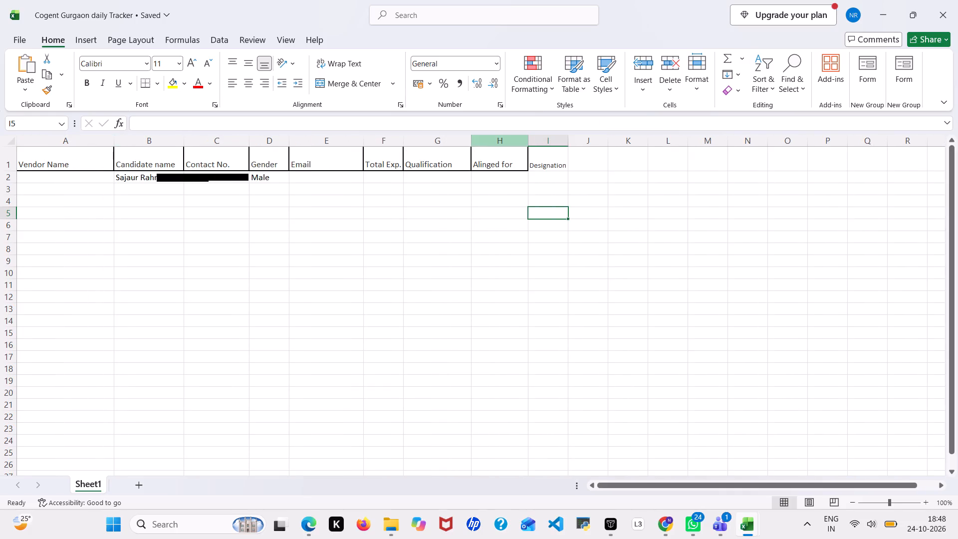
drag(401, 142, 416, 142)
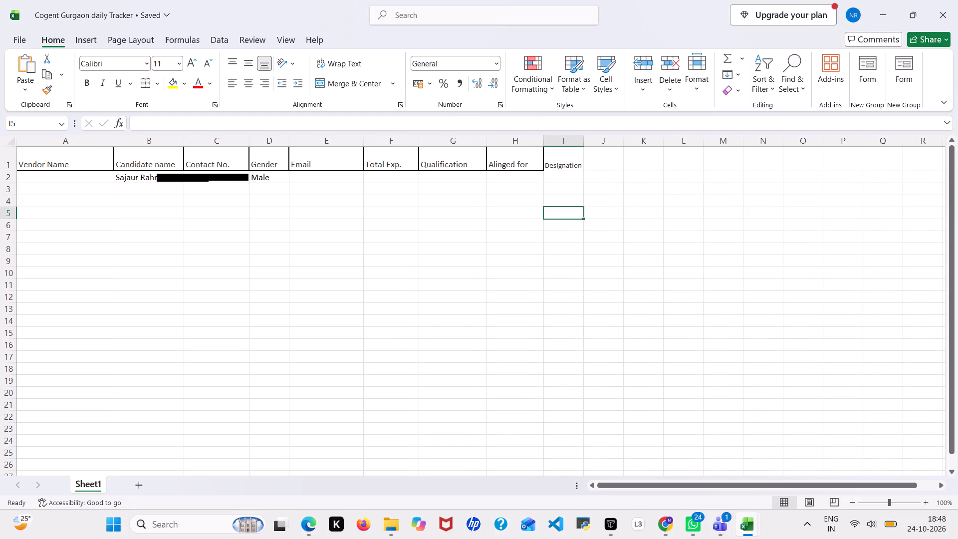
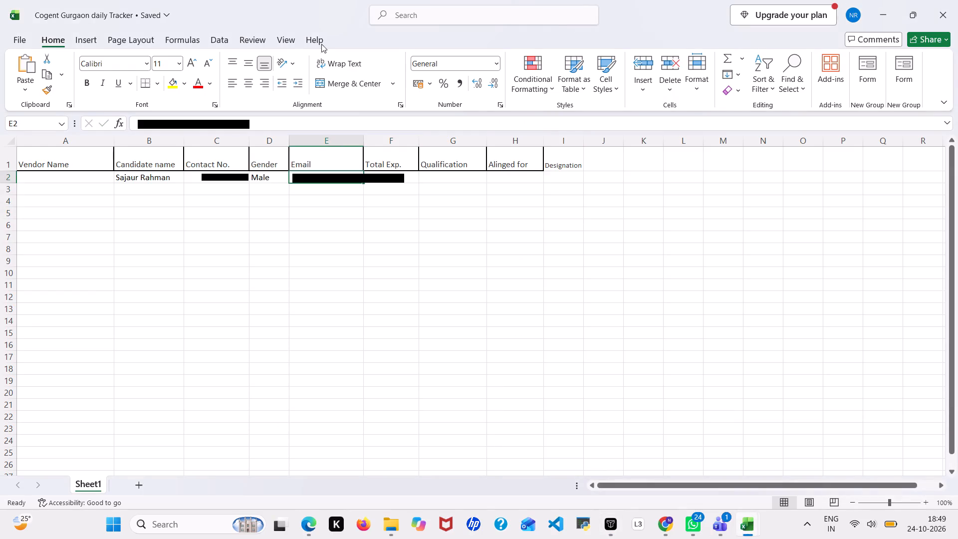
Wrap the text in the candidate's Email cell E2 so the address fits within the column.
click(338, 58)
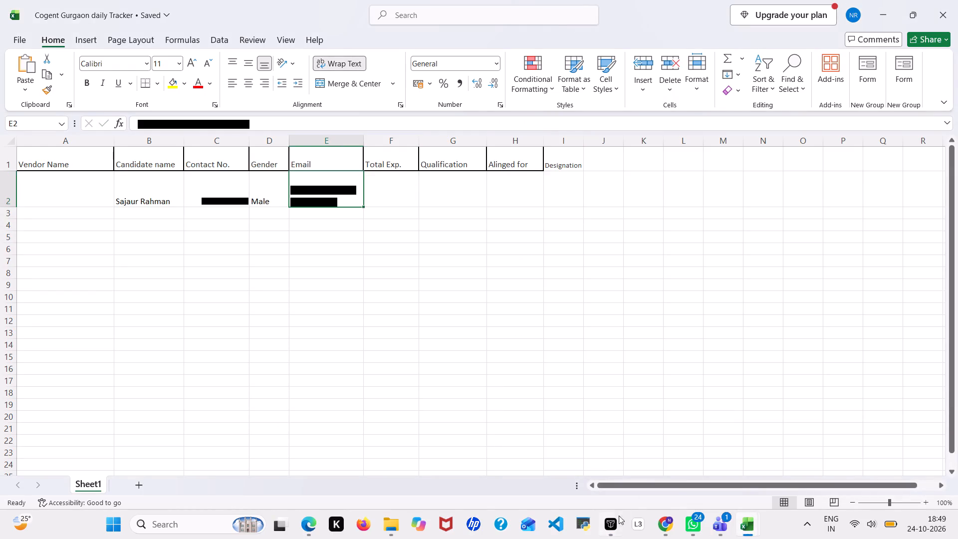
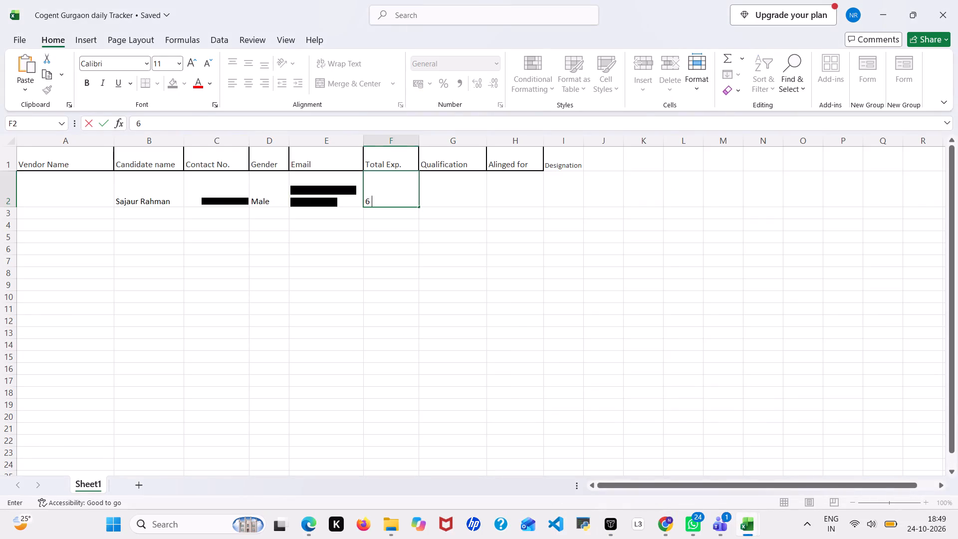
Complete the candidate's Total Exp. entry in F2 as 6 months.
text(months)
Paste the copied Undergraduate, Apollo sales and Associate entries into the candidate's row, starting at Qualification cell G2.
click(447, 192)
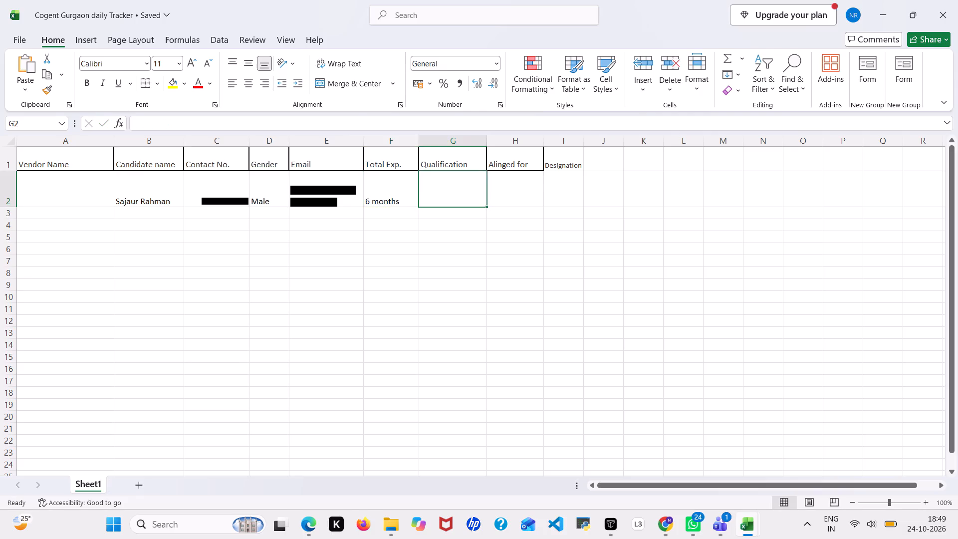
key(ctrl+v)
click(492, 248)
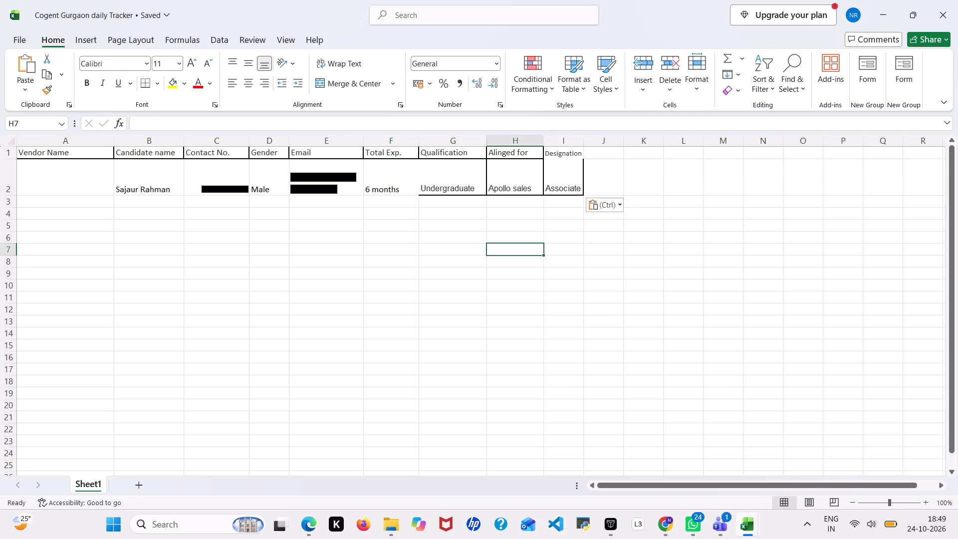
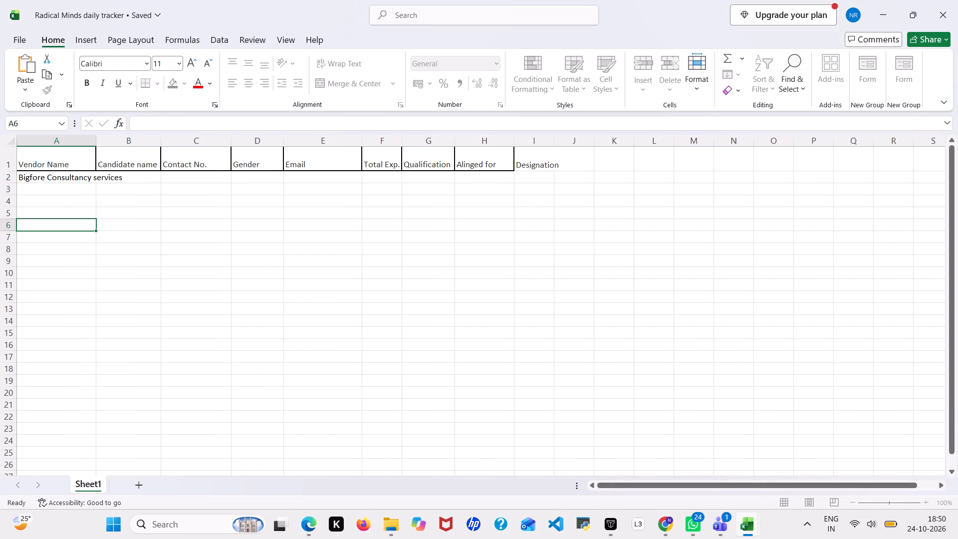
Switch from the Radical Minds tracker to the Cogent Gurgaon tracker and paste Bigfore Consultancy services into Vendor Name cell A2.
click(68, 180)
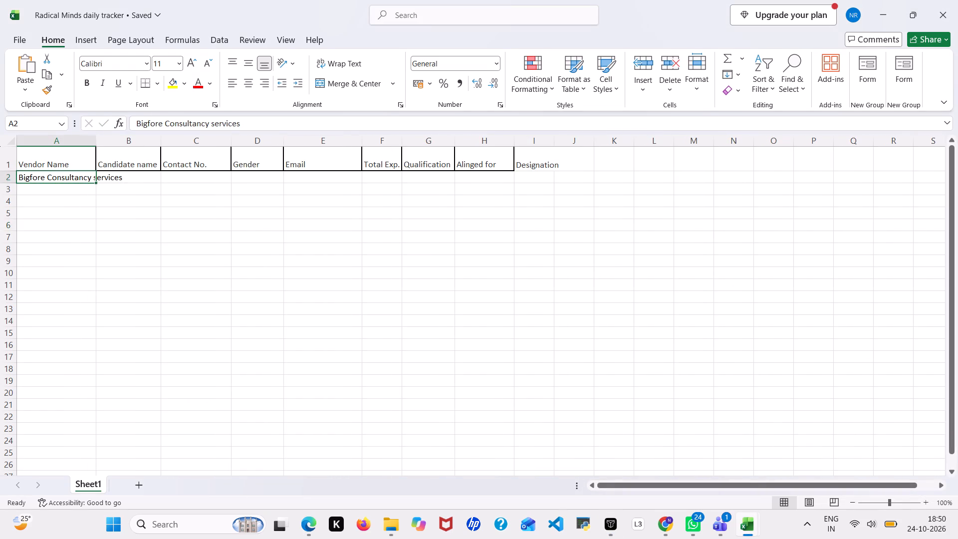
click(312, 265)
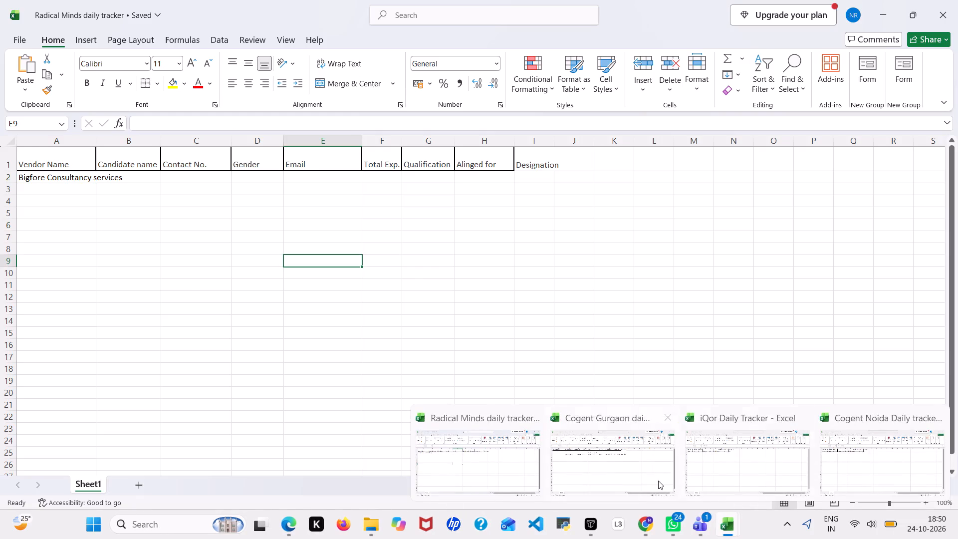
click(658, 481)
double_click(76, 194)
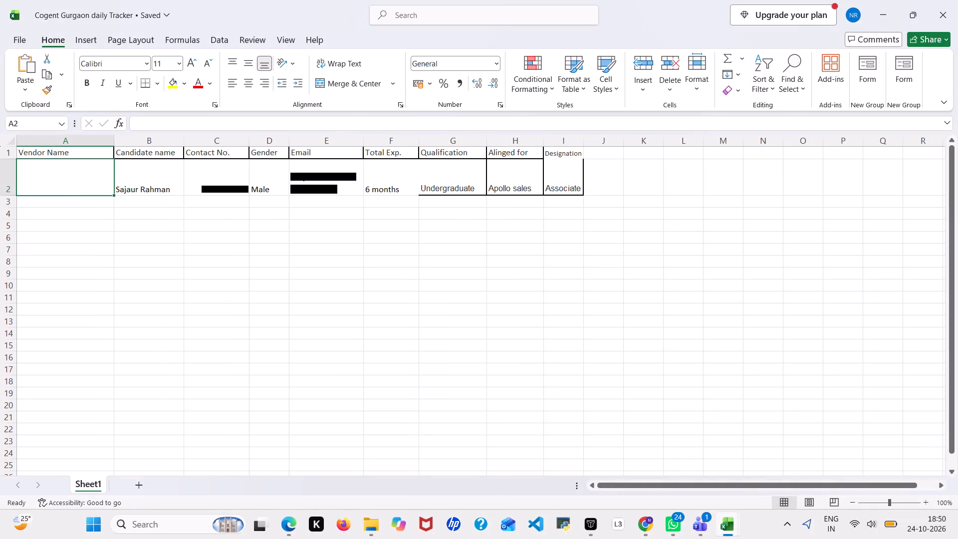
key(ctrl+v)
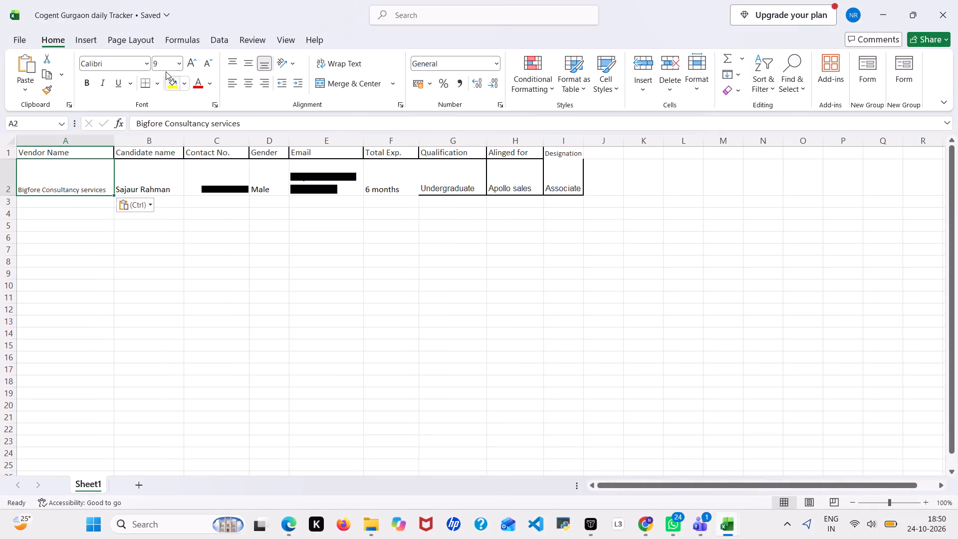
Set the font size of the vendor name in A2 to 11.
click(180, 64)
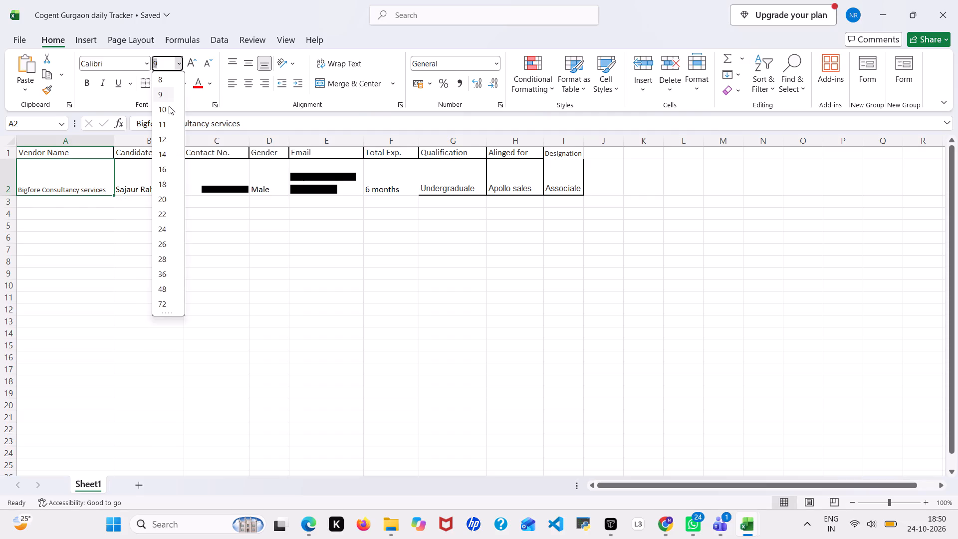
click(166, 126)
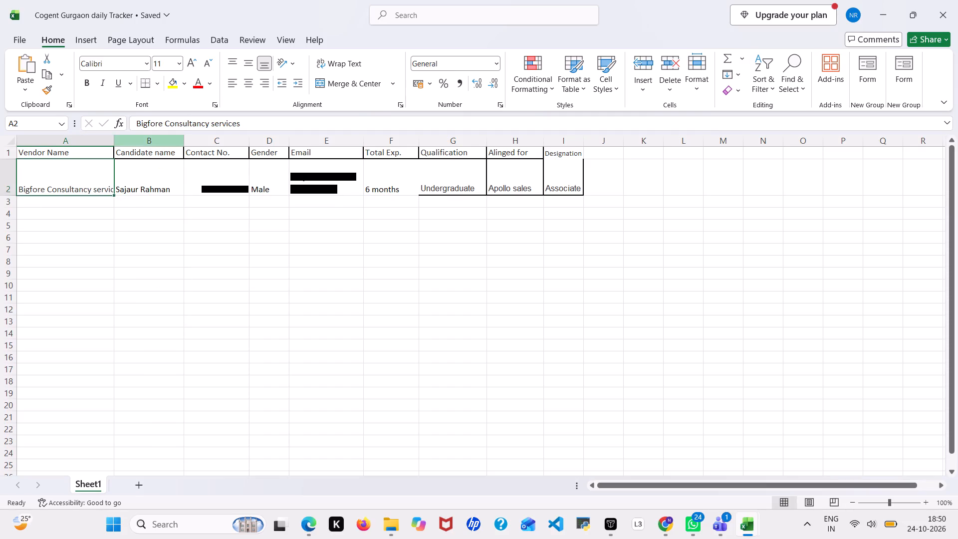
Reduce the height of row 2 in the Cogent Gurgaon tracker to about one and a half text lines.
drag(13, 194, 12, 178)
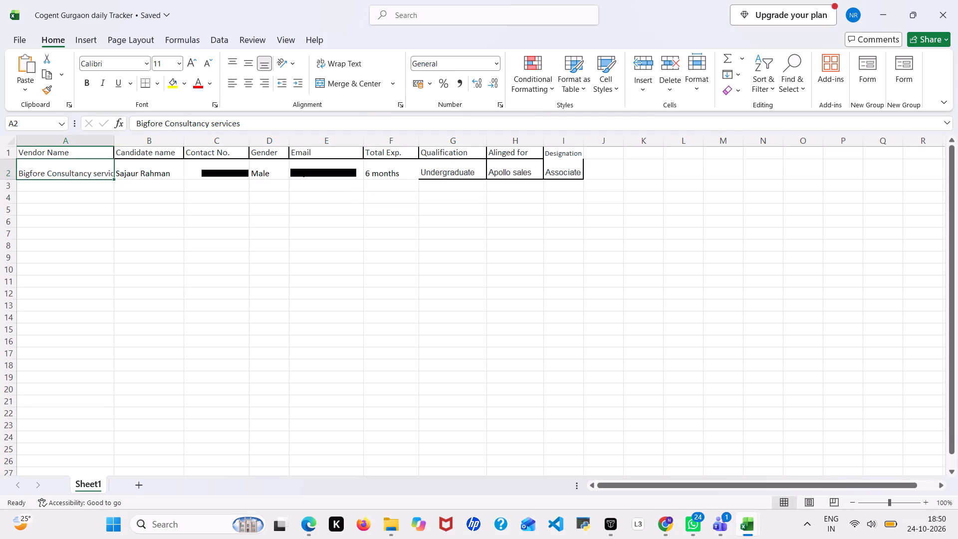
click(12, 178)
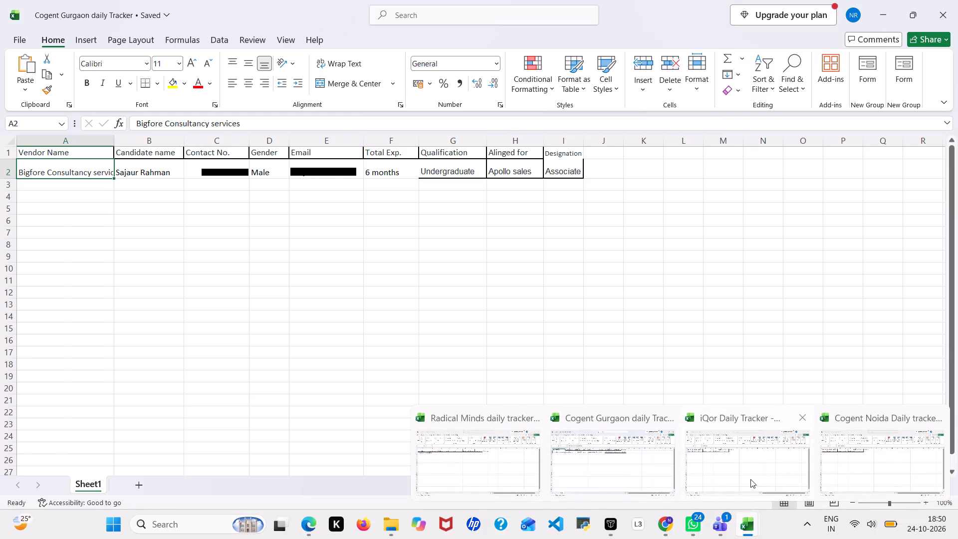
In the iQor Daily Tracker workbook, widen columns A through H so each header from Vendor Name to Alinged for fits on one line.
click(750, 479)
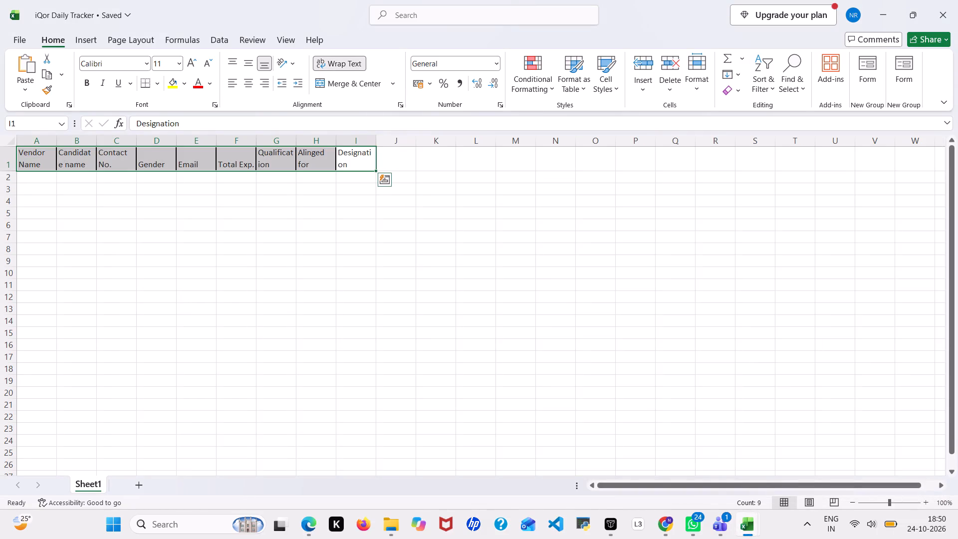
drag(57, 141, 86, 145)
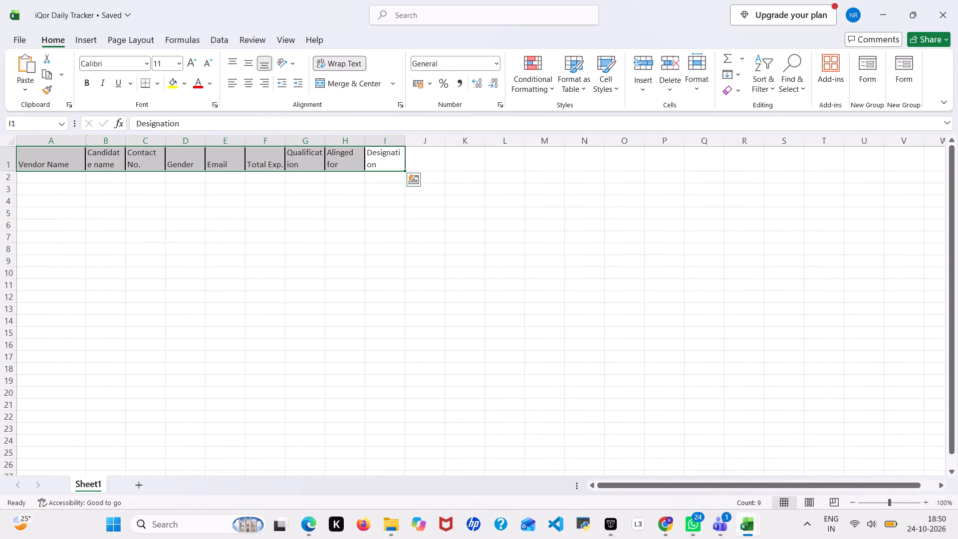
drag(128, 141, 174, 142)
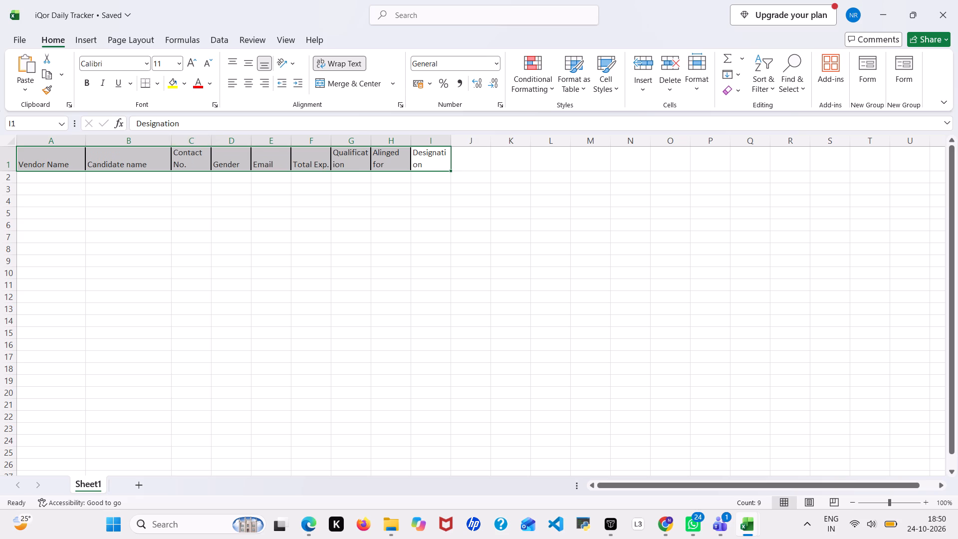
drag(212, 143, 237, 144)
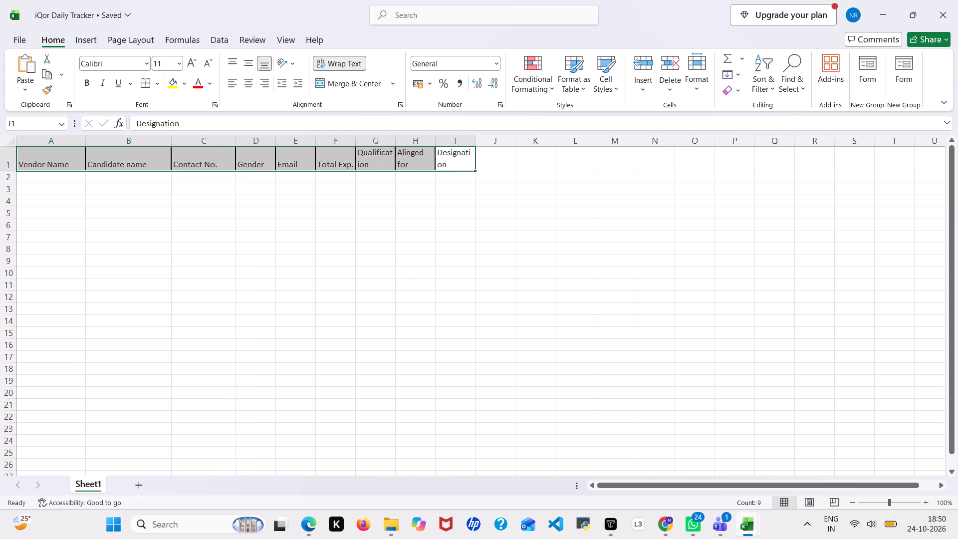
drag(276, 141, 284, 142)
drag(324, 142, 352, 142)
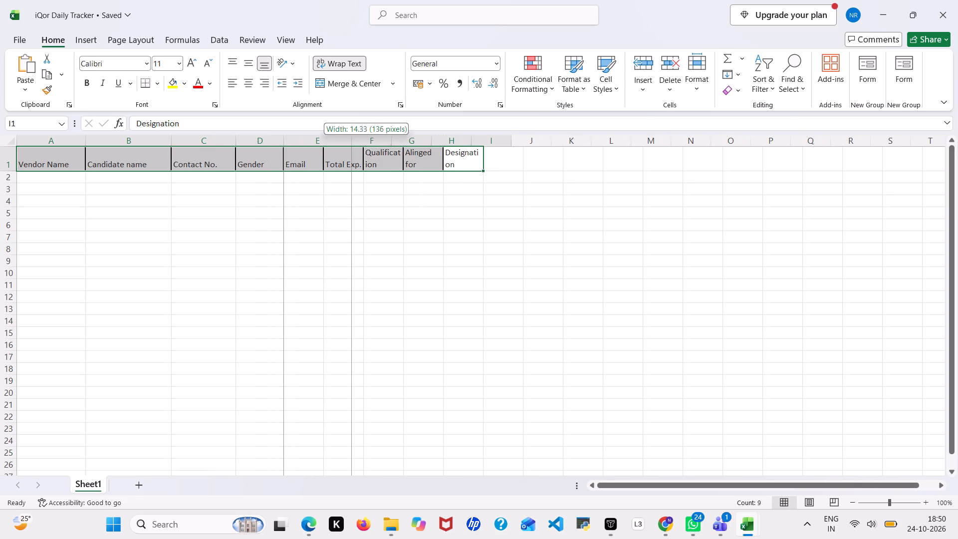
drag(352, 142, 353, 142)
drag(396, 142, 404, 144)
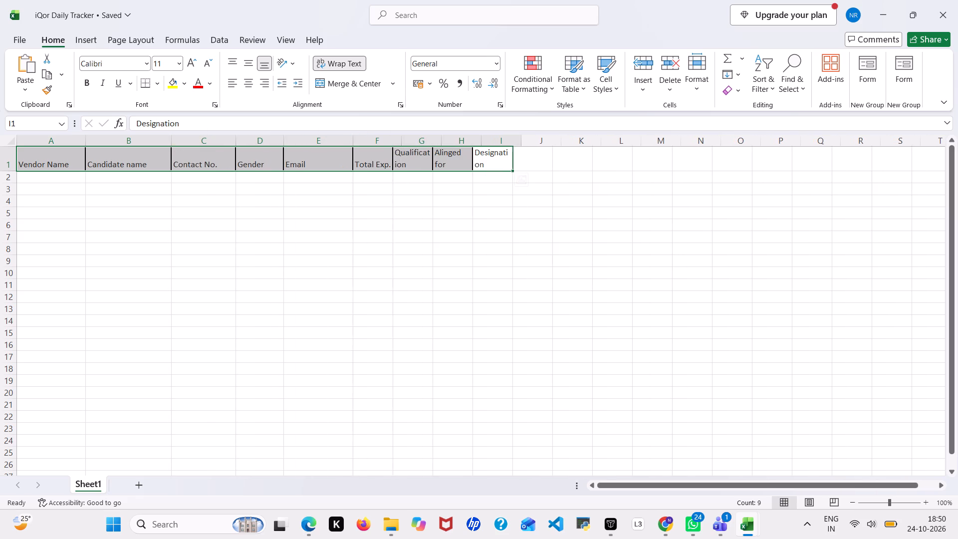
drag(442, 141, 457, 141)
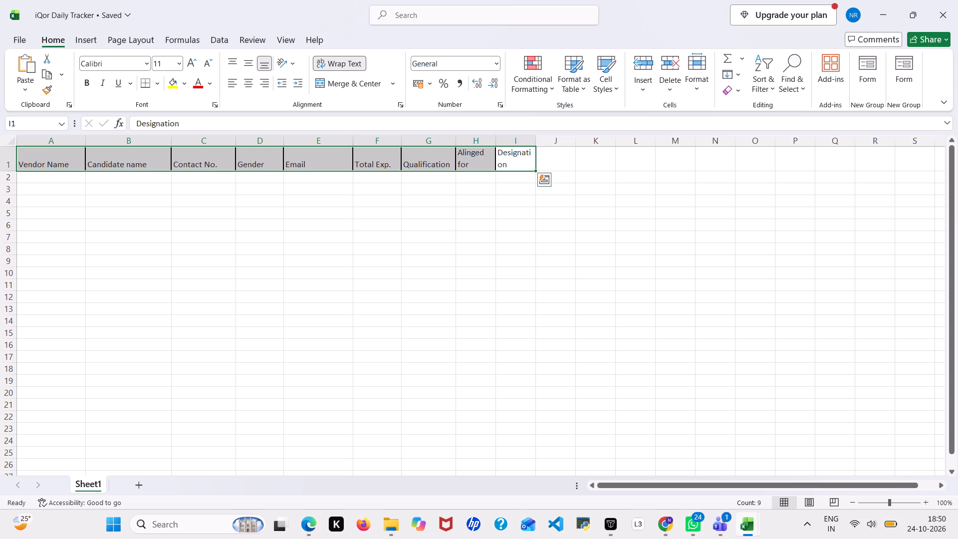
drag(495, 140, 511, 140)
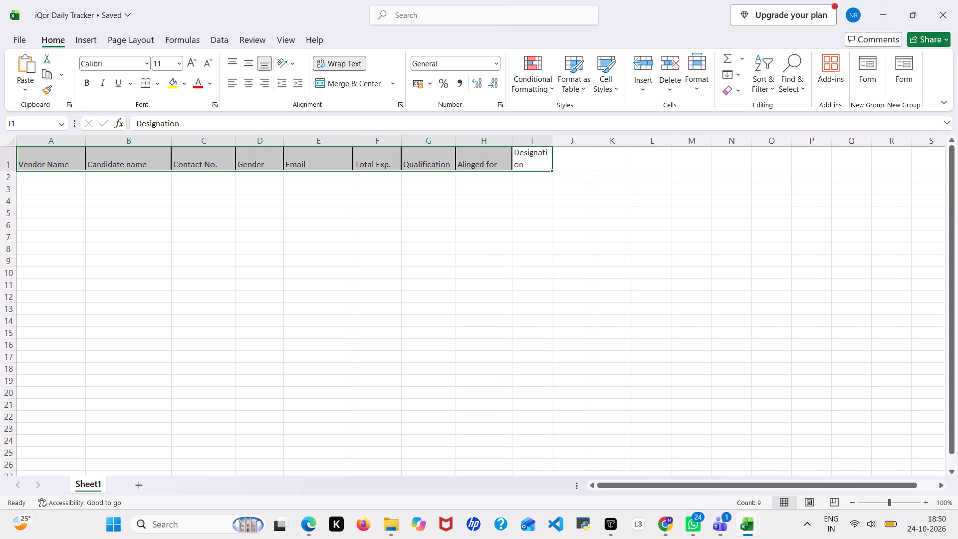
Paste Bigfore Consultancy services into Vendor Name cell A2 of the iQor tracker.
double_click(51, 178)
key(ctrl+v)
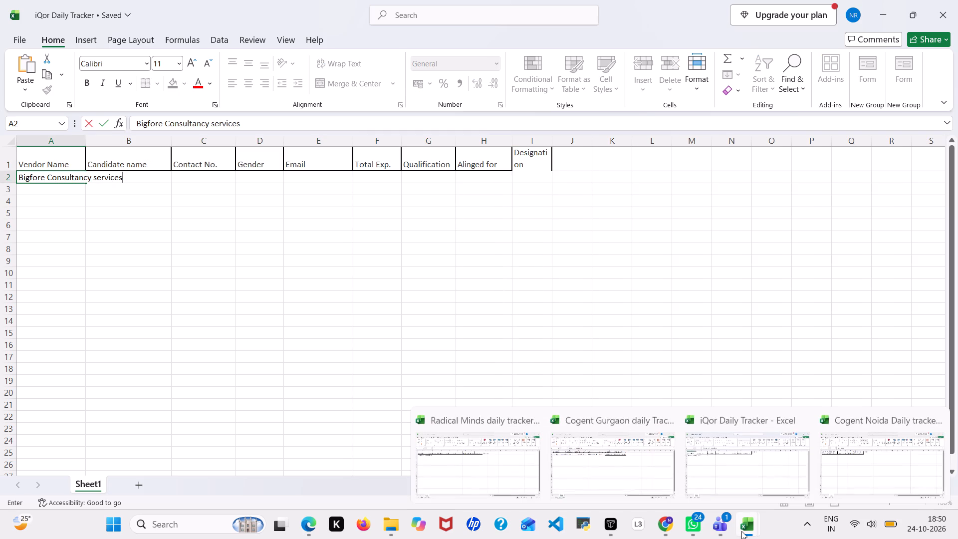
In the Cogent Noida Daily tracker workbook, widen columns A through I so every header from Vendor Name to Designation fits on one line.
click(851, 452)
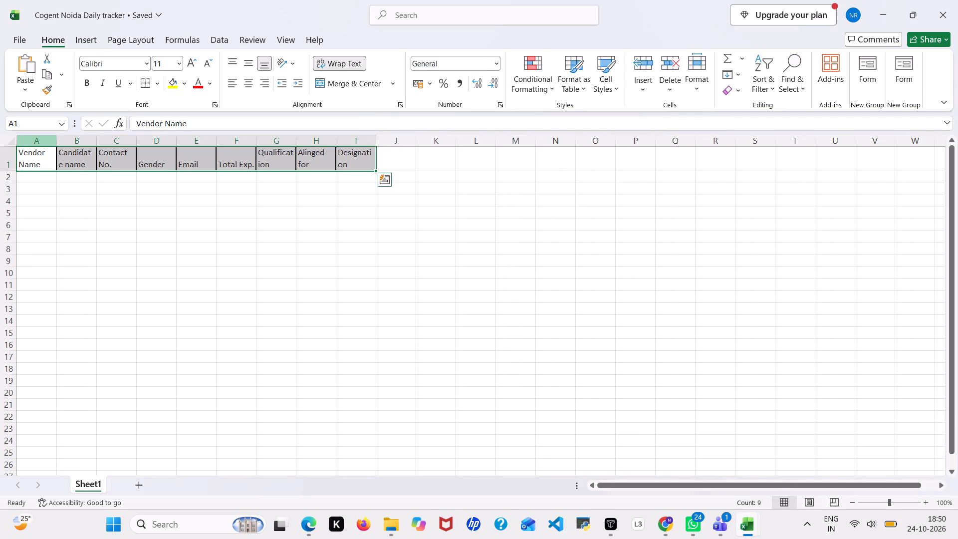
drag(55, 143, 91, 143)
drag(134, 140, 196, 134)
drag(193, 137, 170, 135)
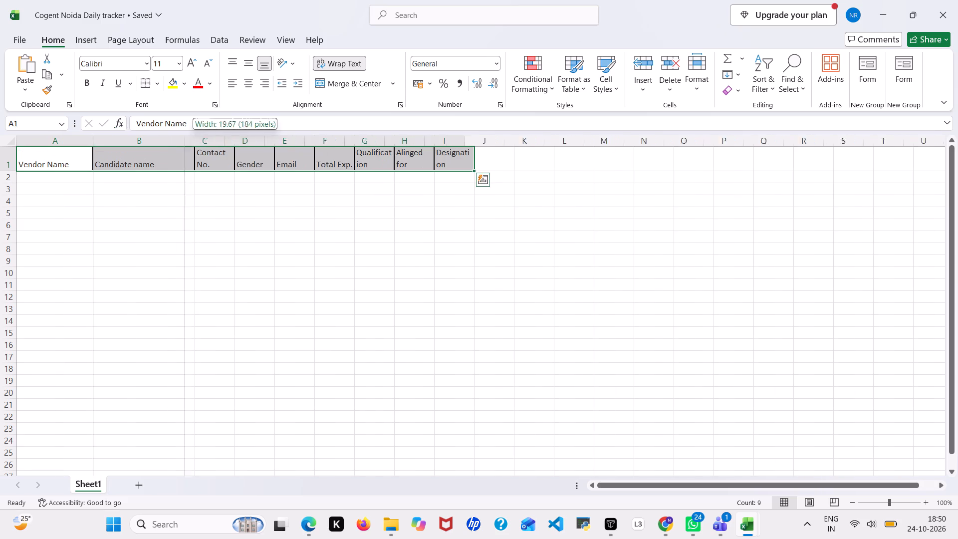
drag(170, 135, 163, 135)
drag(206, 141, 240, 139)
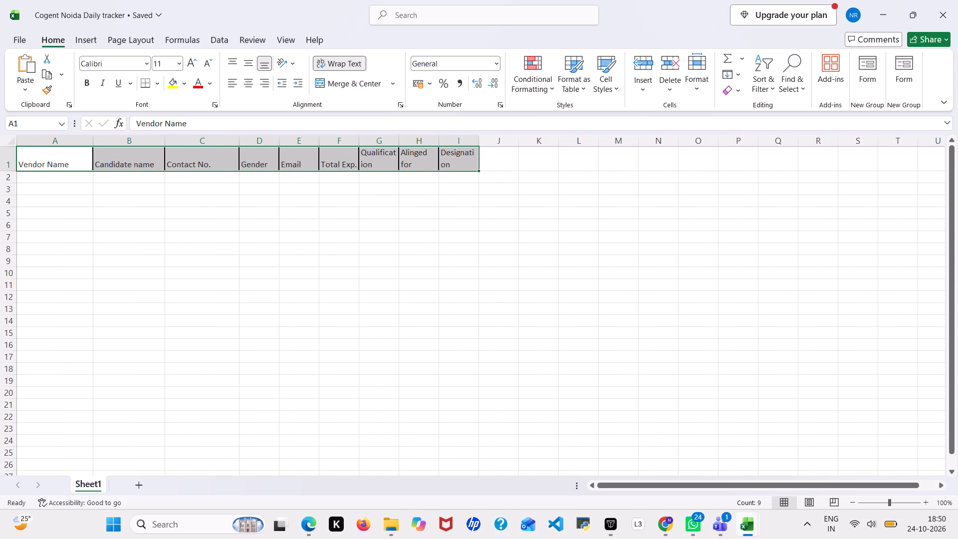
drag(278, 140, 286, 141)
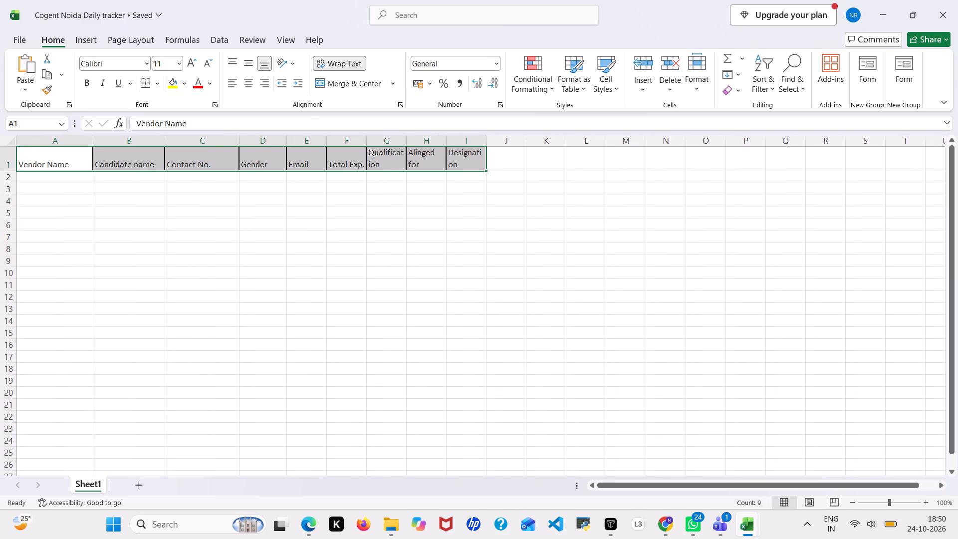
drag(324, 143, 354, 143)
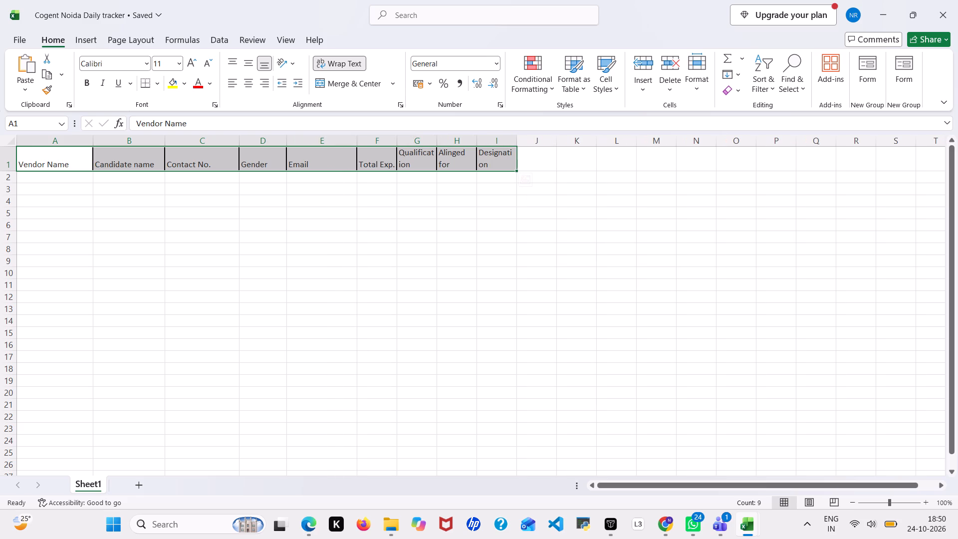
drag(400, 143, 416, 143)
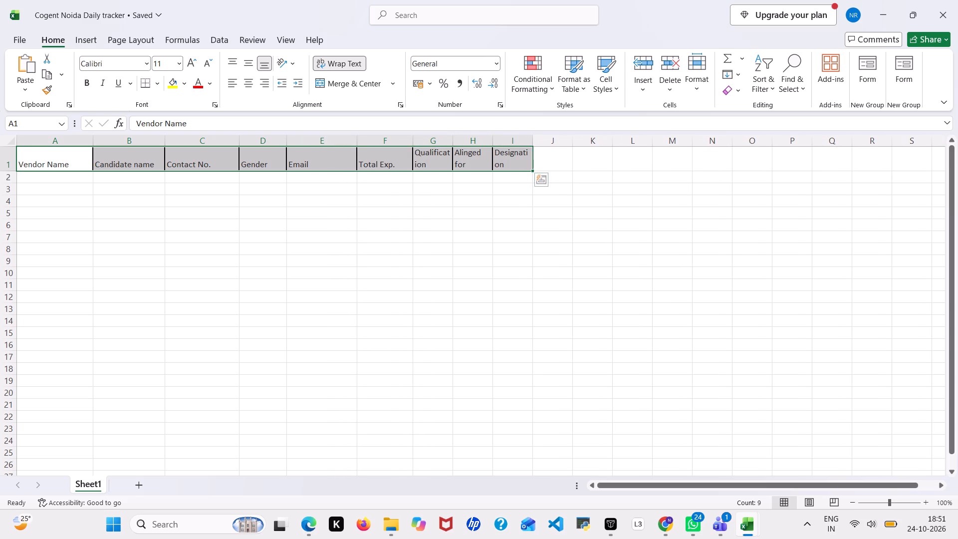
drag(455, 145, 469, 145)
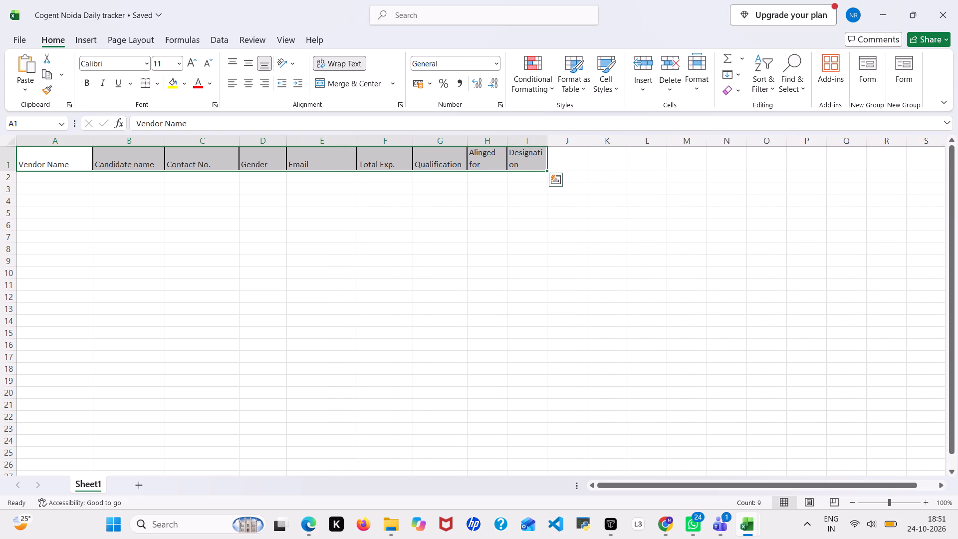
drag(505, 142, 515, 141)
drag(559, 140, 568, 140)
Paste Bigfore Consultancy services into Vendor Name cell A2 of the Cogent Noida tracker.
double_click(59, 176)
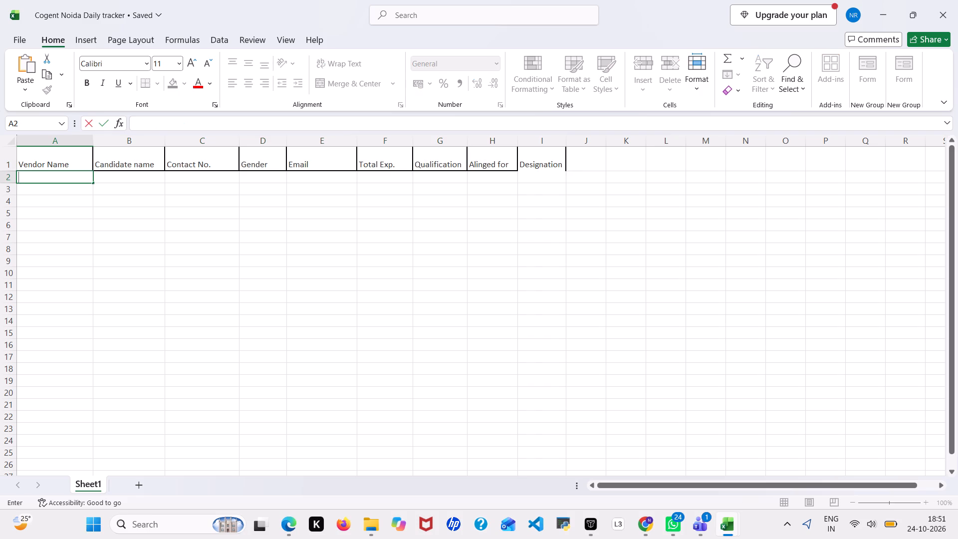
key(ctrl+v)
key(Down)
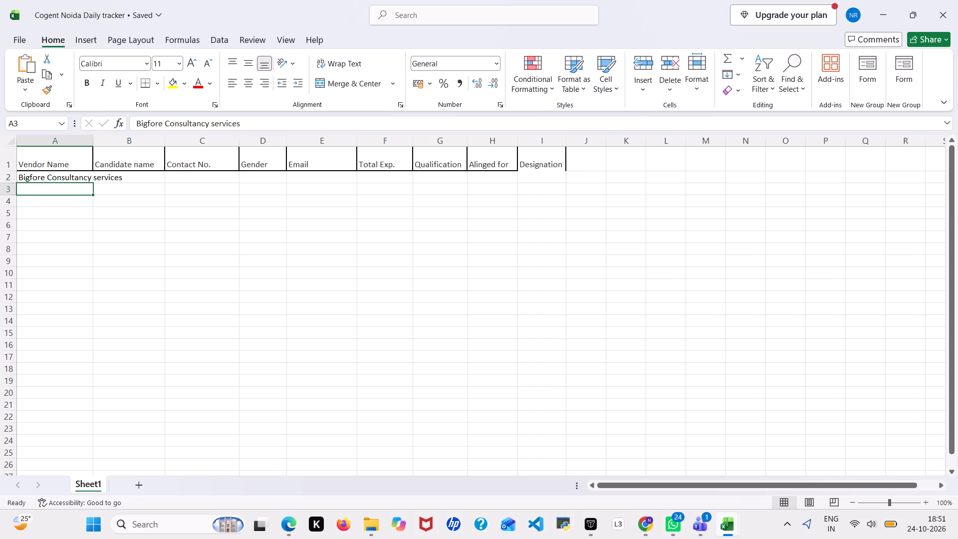
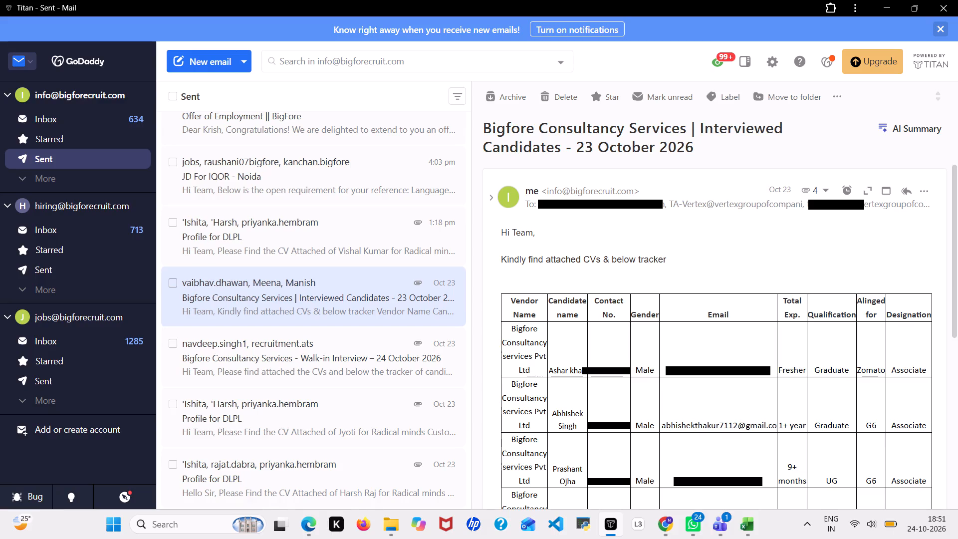
Copy Bigfore Consultancy services Pvt Ltd from the sent email's table and replace Vendor Name cell A2 with it in the Cogent Noida tracker.
drag(529, 370, 509, 334)
key(ctrl+c)
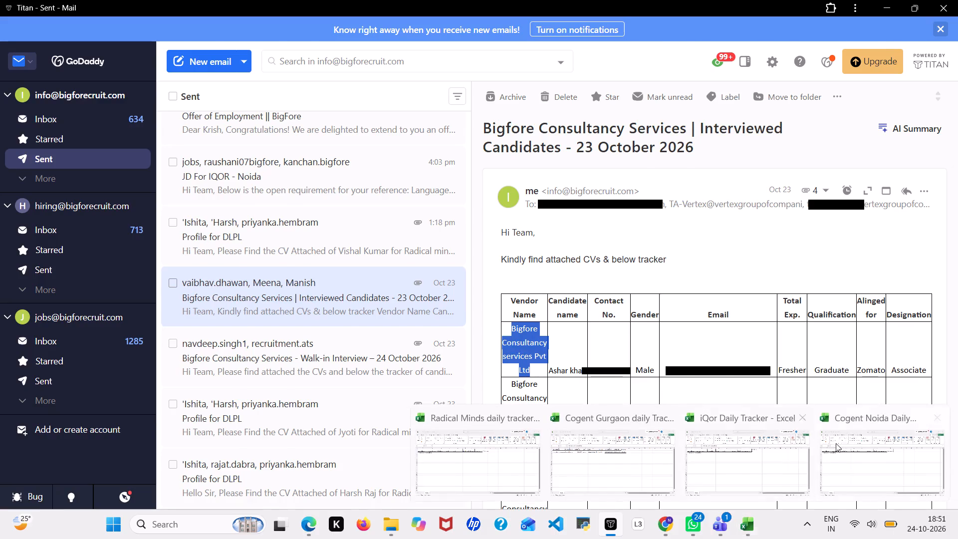
click(842, 442)
key(Up)
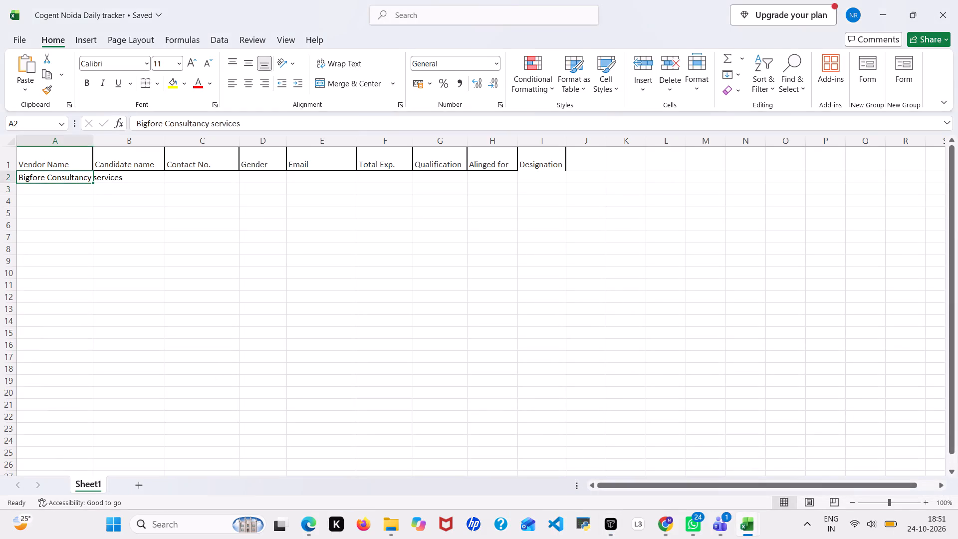
key(Delete)
key(ctrl+v)
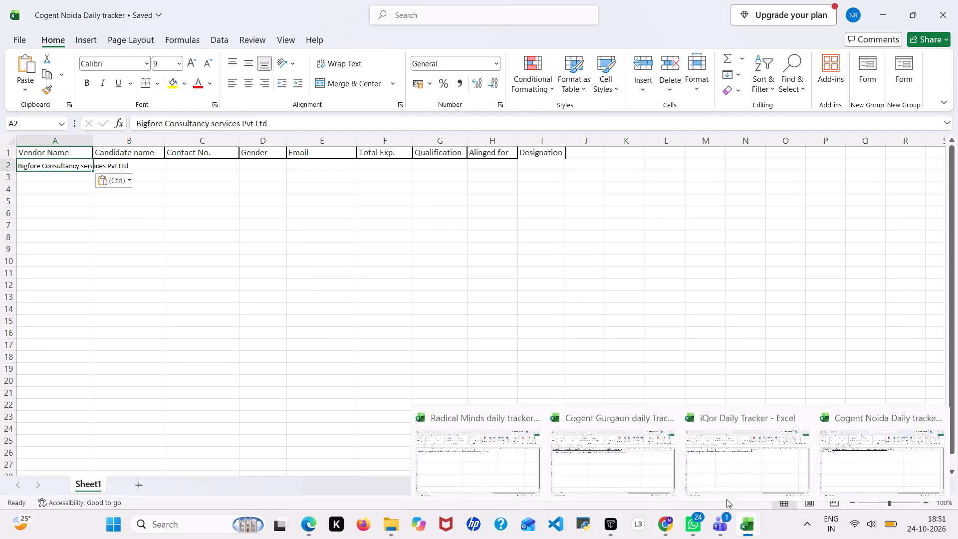
Replace Vendor Name cell A2 of the iQor Daily Tracker workbook with the copied Bigfore Consultancy services Pvt Ltd.
click(702, 467)
key(Delete)
key(ctrl+v)
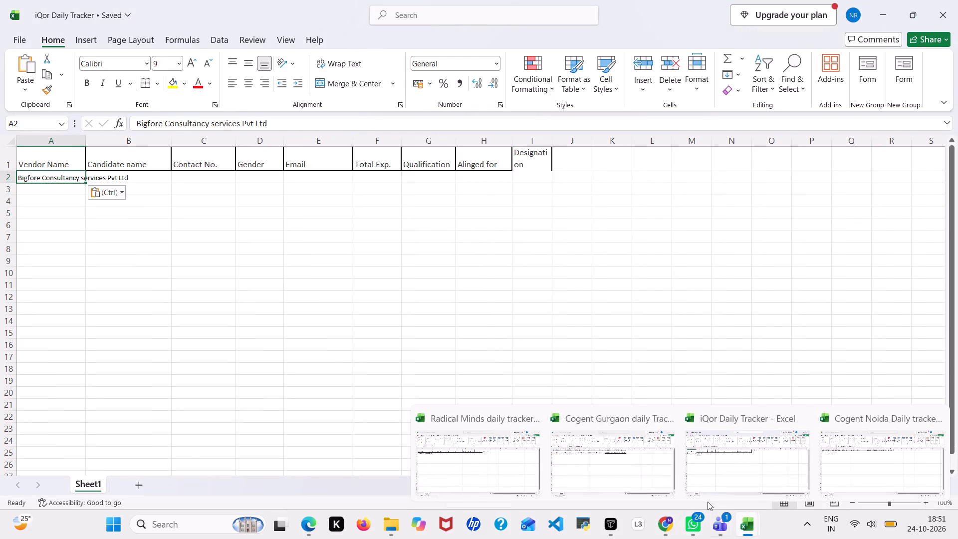
Replace Vendor Name cell A2 of the Cogent Gurgaon daily Tracker workbook with the copied Bigfore Consultancy services Pvt Ltd.
click(628, 470)
key(Delete)
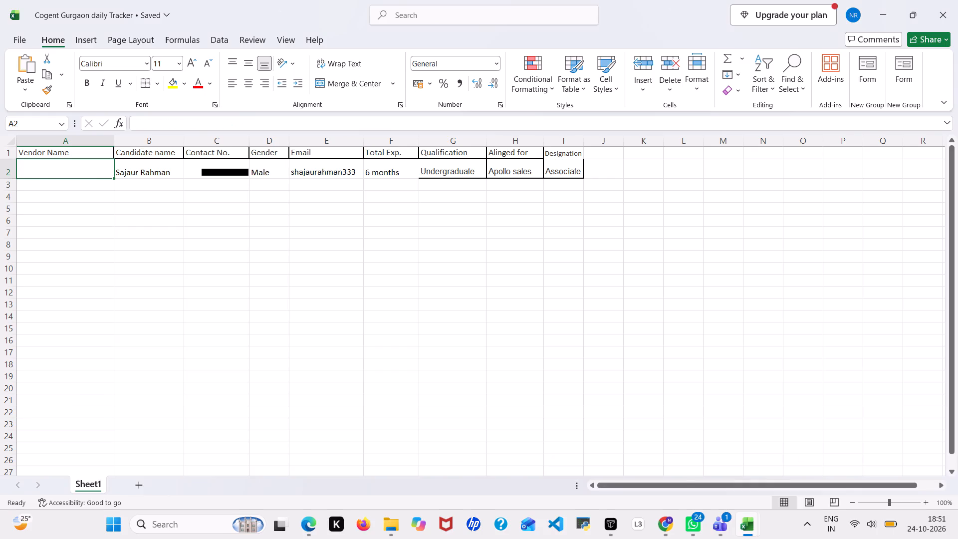
key(ctrl+v)
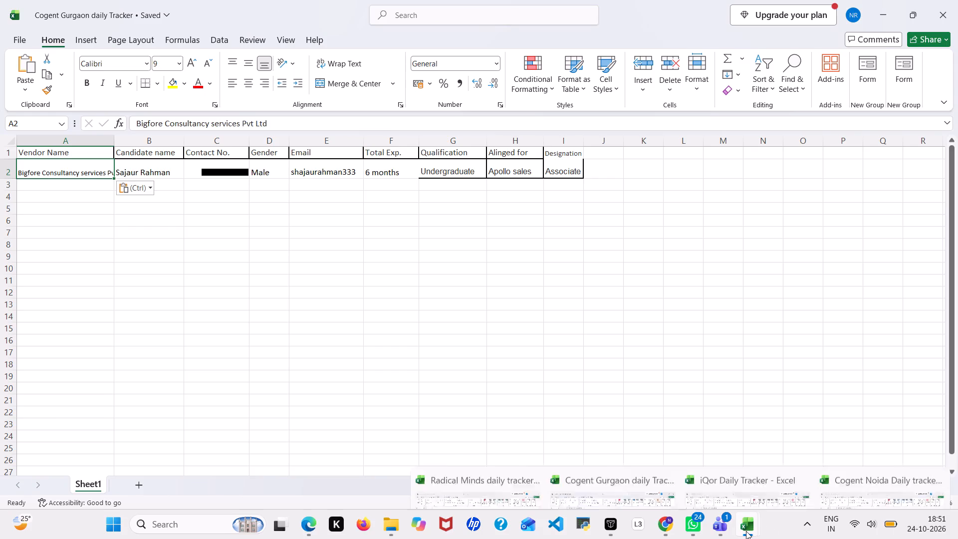
Replace Vendor Name cell A2 of the Radical Minds daily tracker workbook with the copied Bigfore Consultancy services Pvt Ltd.
click(498, 454)
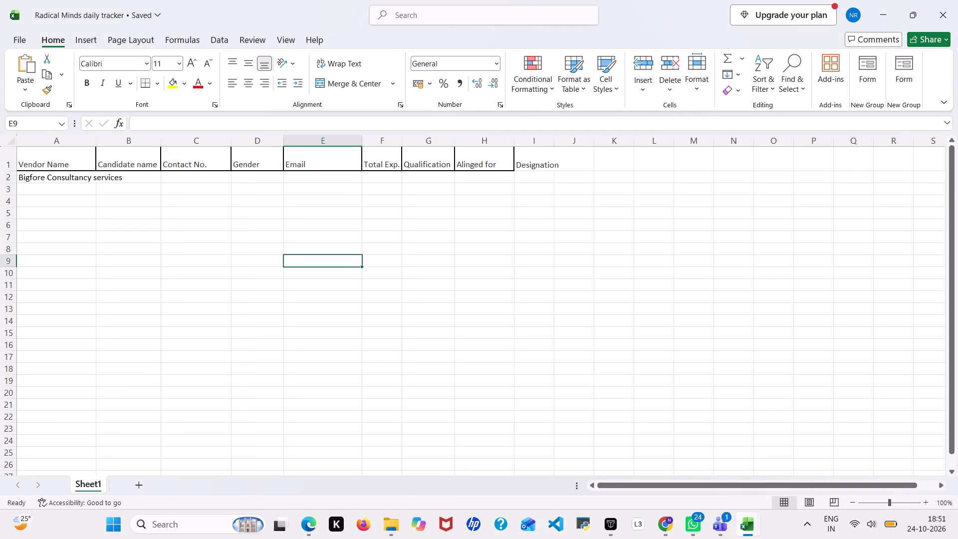
key(Up)
key(Left)
key(Left)
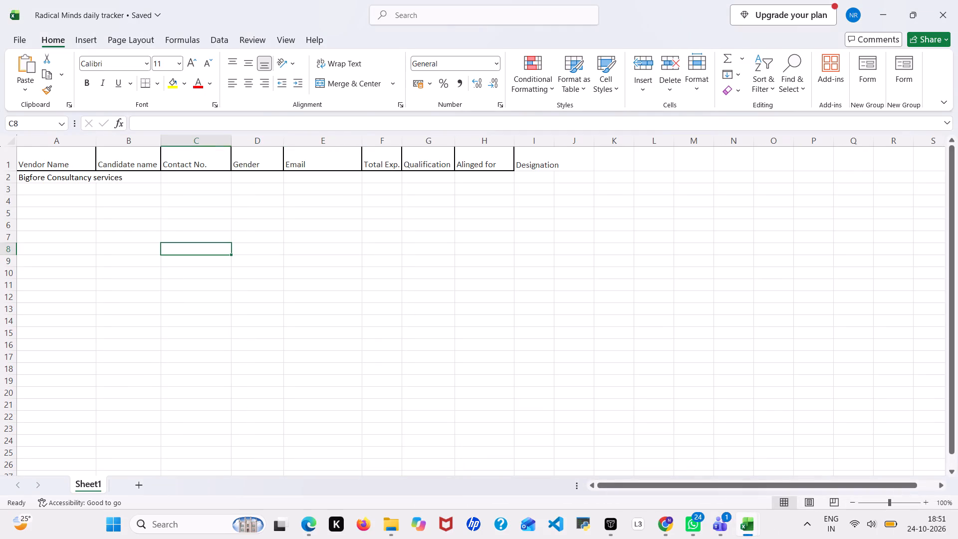
click(85, 181)
key(Delete)
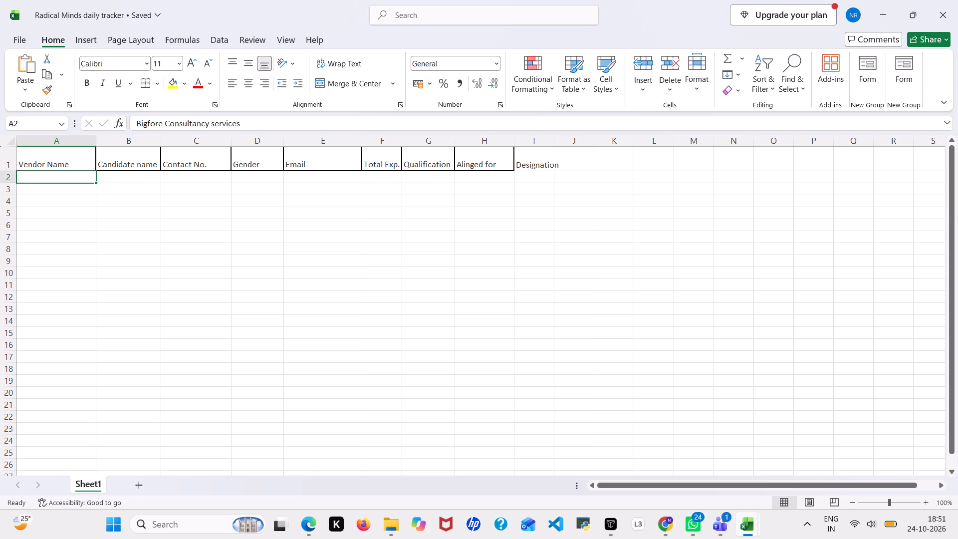
key(ctrl+v)
click(220, 247)
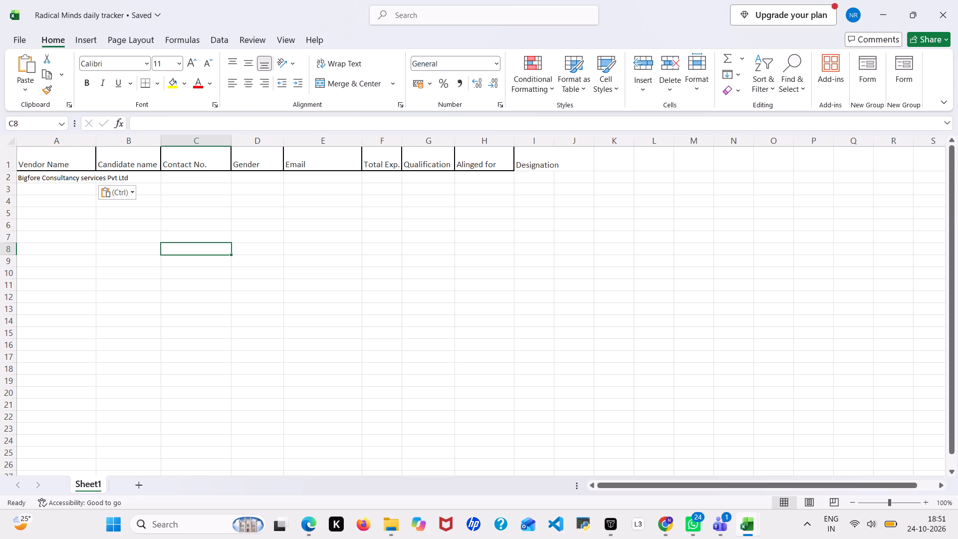
Switch to Titan mail and review the candidate table in the sent Interviewed Candidates - 23 October 2026 email.
click(620, 526)
scroll(605, 421, down, 1)
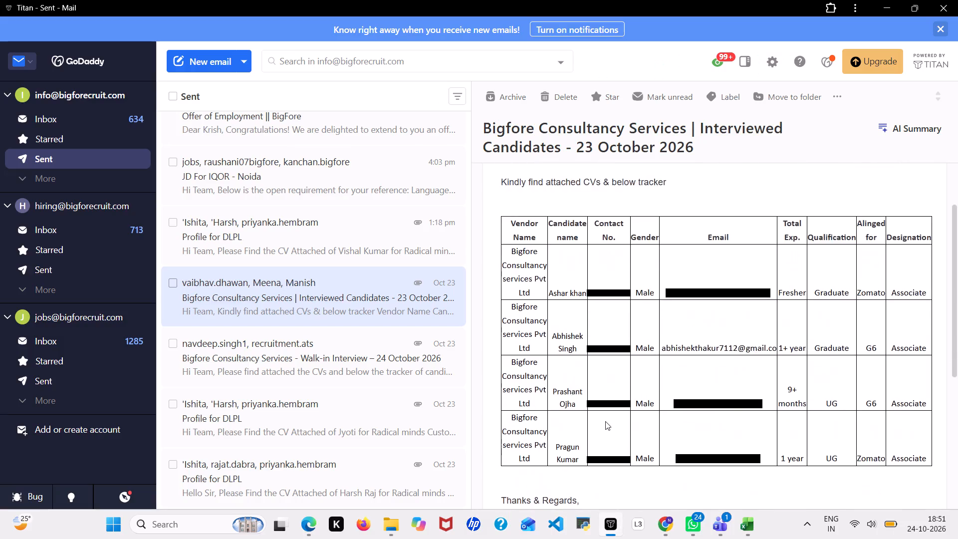
scroll(605, 421, down, 1)
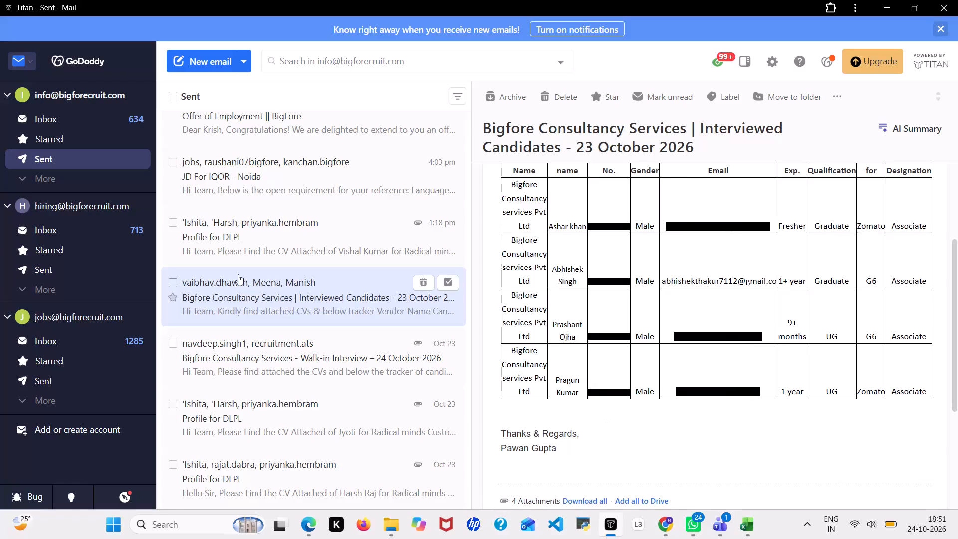
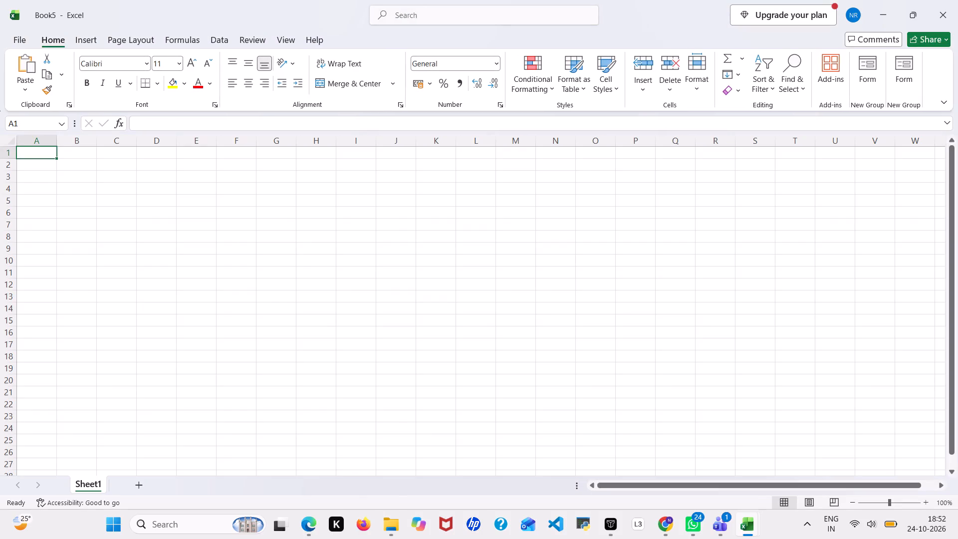
Paste the copied candidate details row into the blank workbook starting at A2, and widen columns B and C.
click(45, 167)
key(ctrl+v)
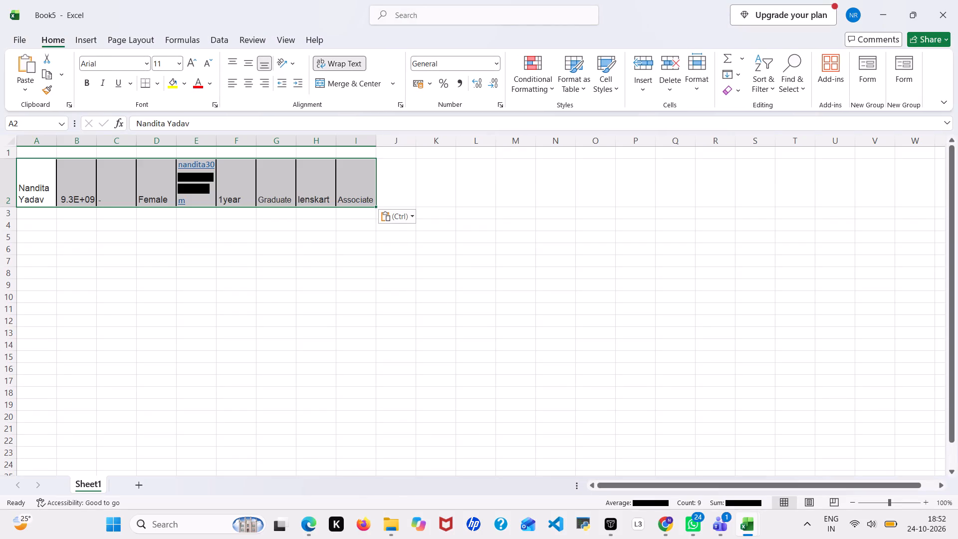
drag(97, 141, 131, 144)
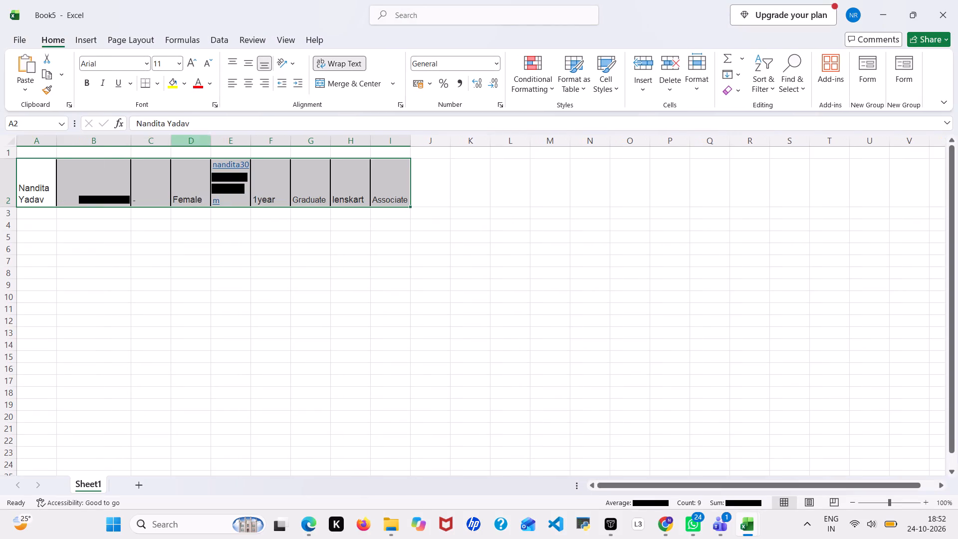
drag(168, 141, 182, 143)
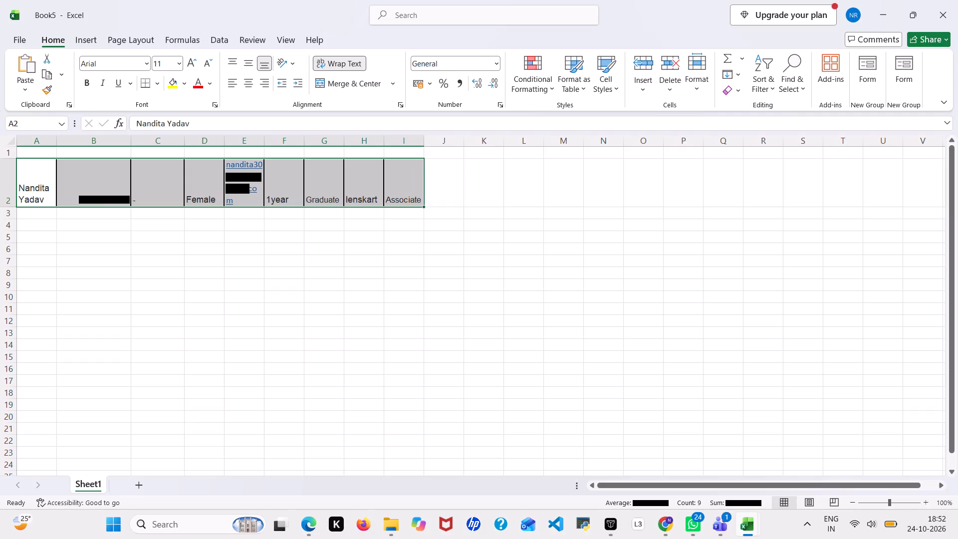
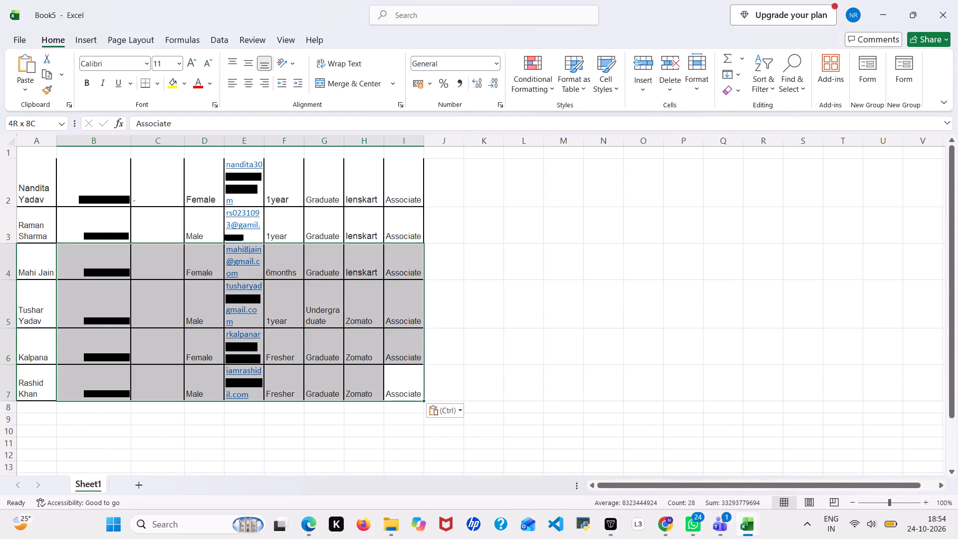
Format all the candidate rows in Book5 in Calibri at font size 11.
drag(58, 266, 27, 178)
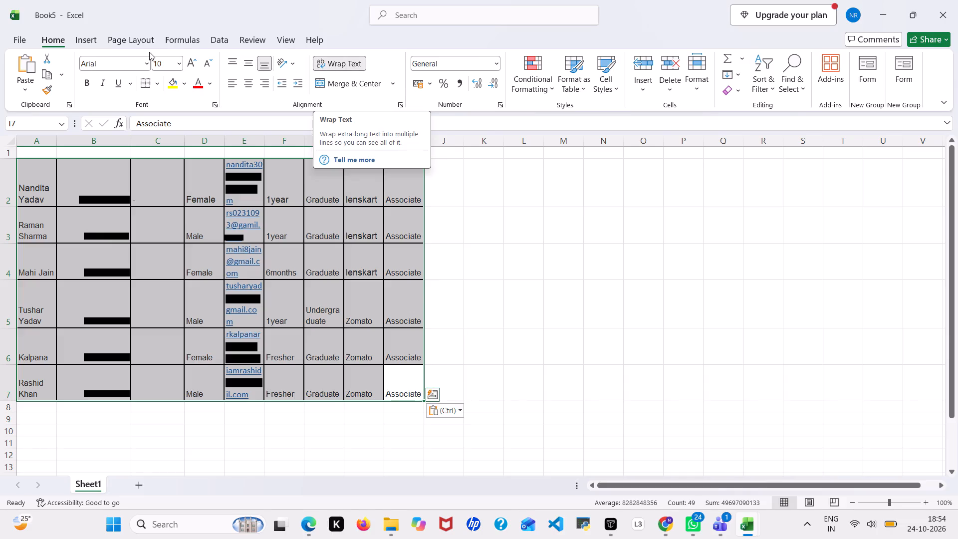
click(146, 65)
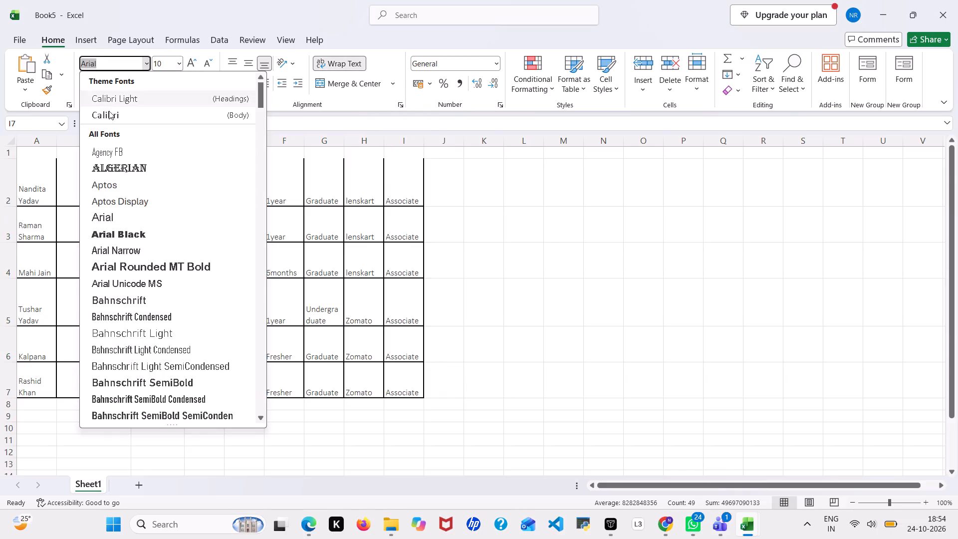
click(109, 113)
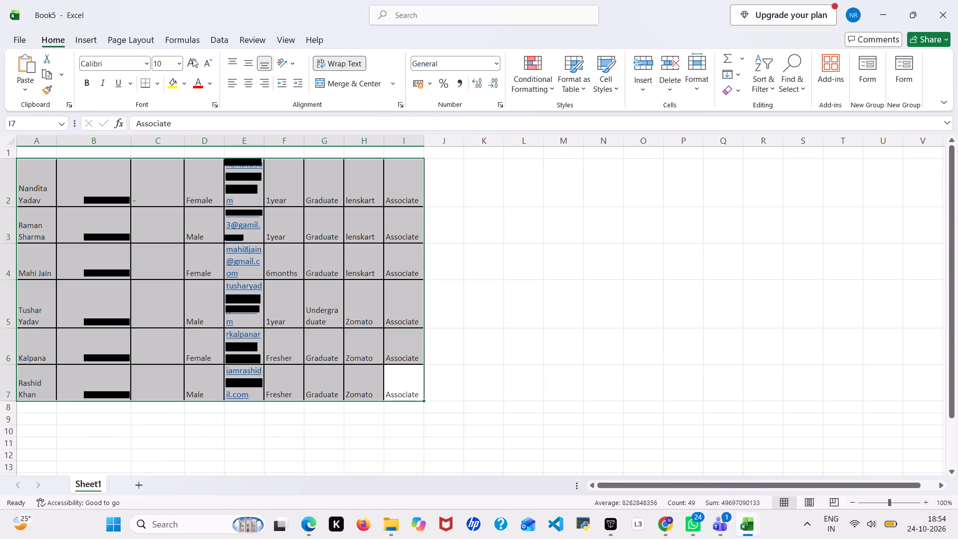
click(178, 63)
click(165, 122)
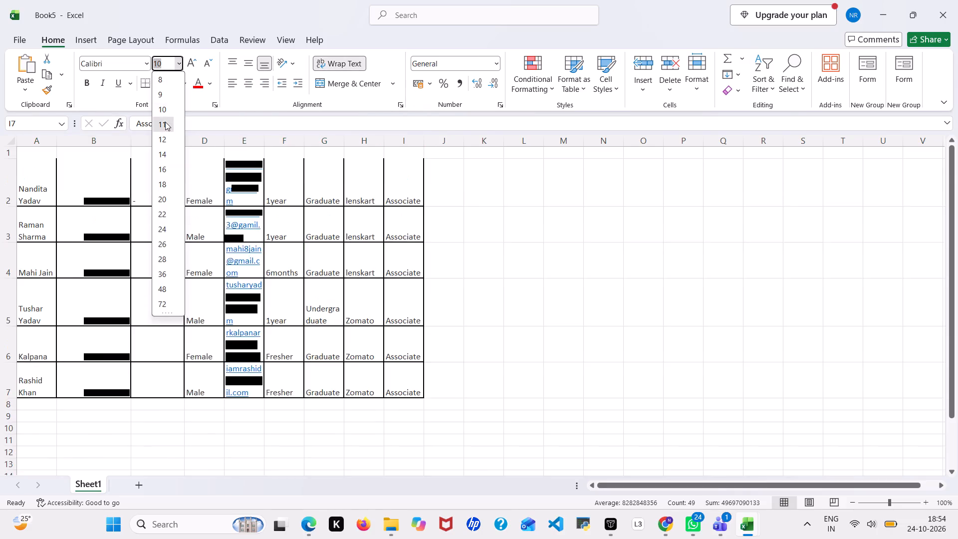
click(573, 245)
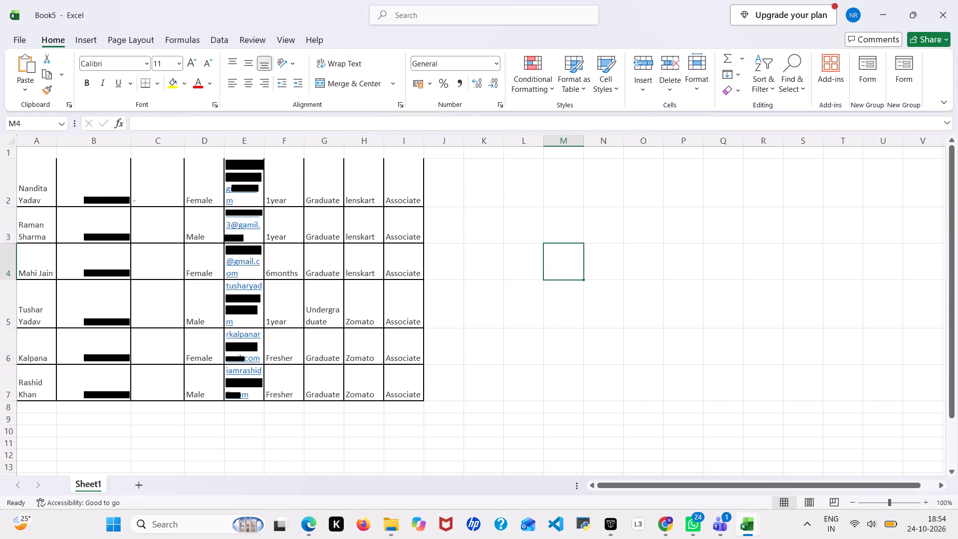
Widen the email column E in Book5 to about twice its width so the addresses wrap onto fewer lines.
drag(262, 141, 309, 138)
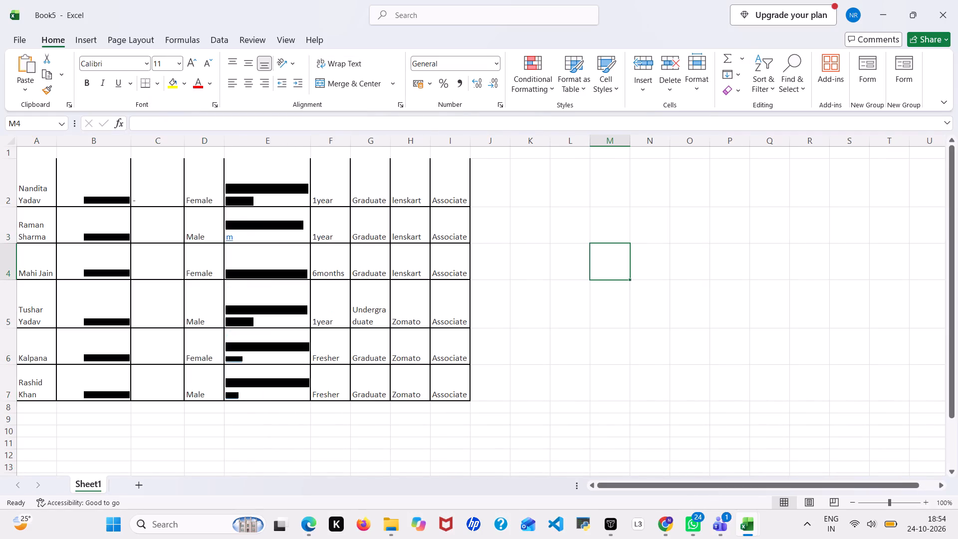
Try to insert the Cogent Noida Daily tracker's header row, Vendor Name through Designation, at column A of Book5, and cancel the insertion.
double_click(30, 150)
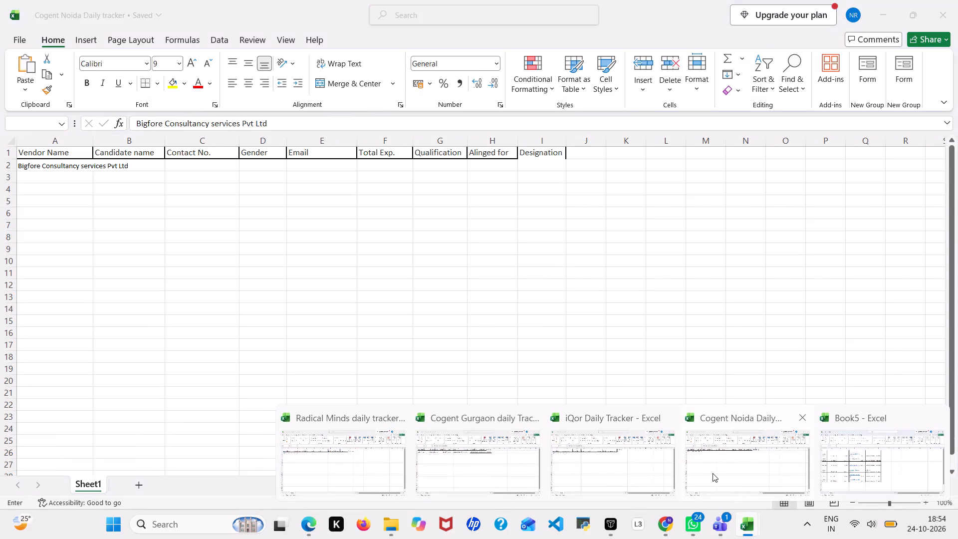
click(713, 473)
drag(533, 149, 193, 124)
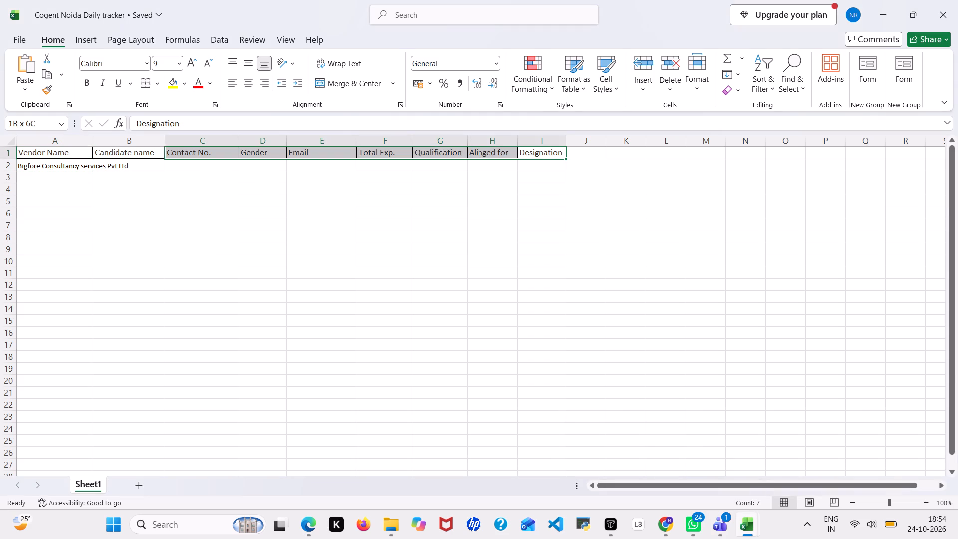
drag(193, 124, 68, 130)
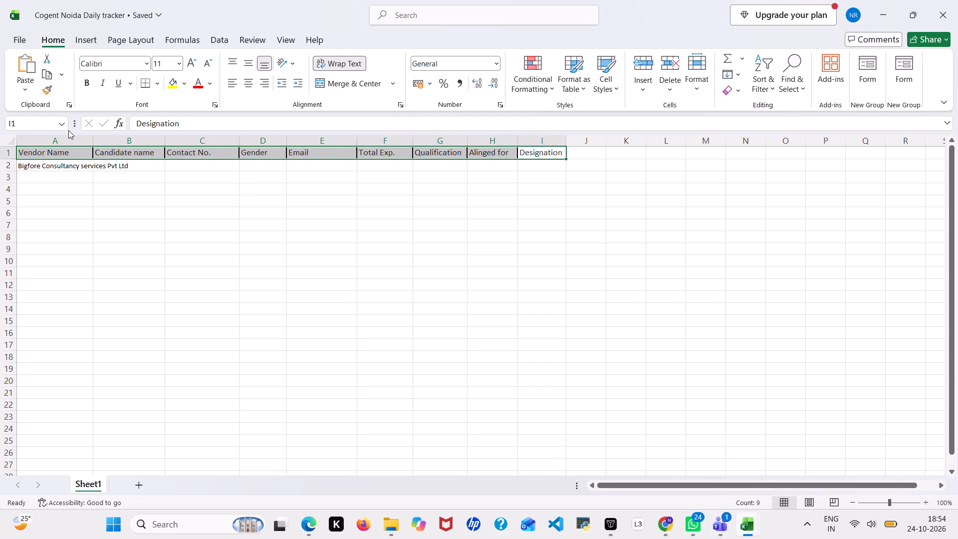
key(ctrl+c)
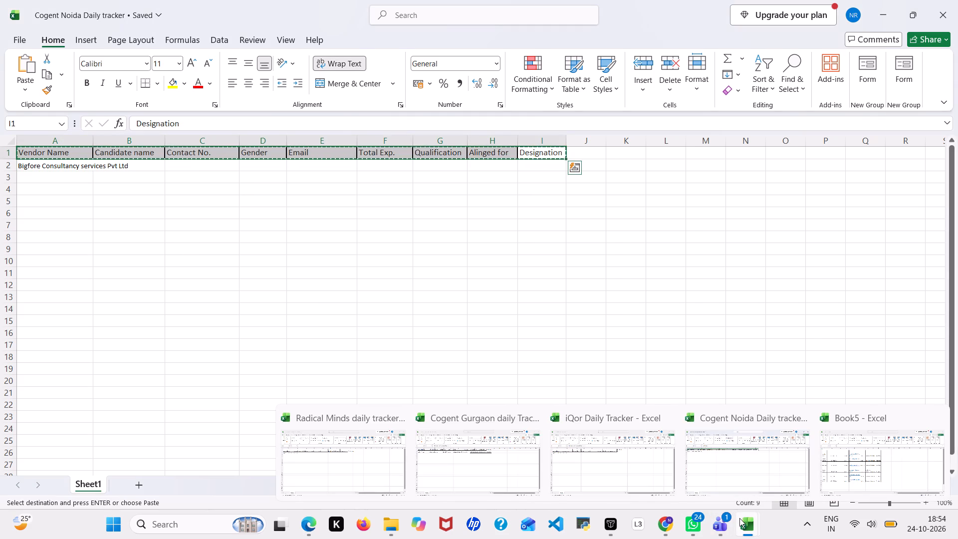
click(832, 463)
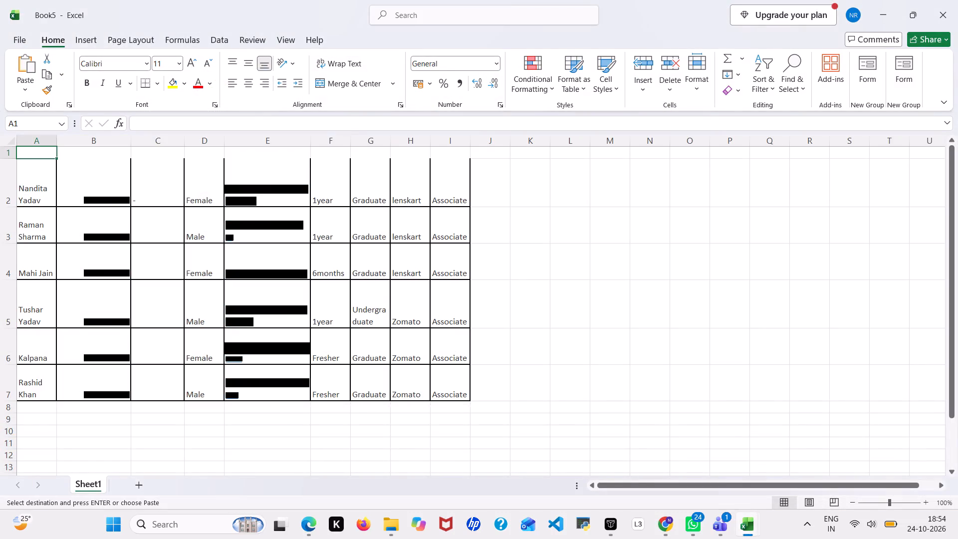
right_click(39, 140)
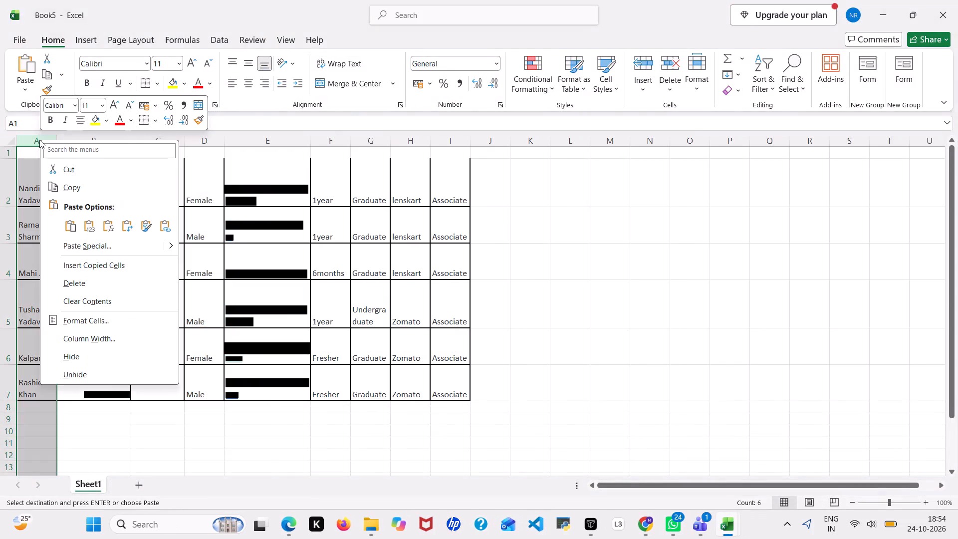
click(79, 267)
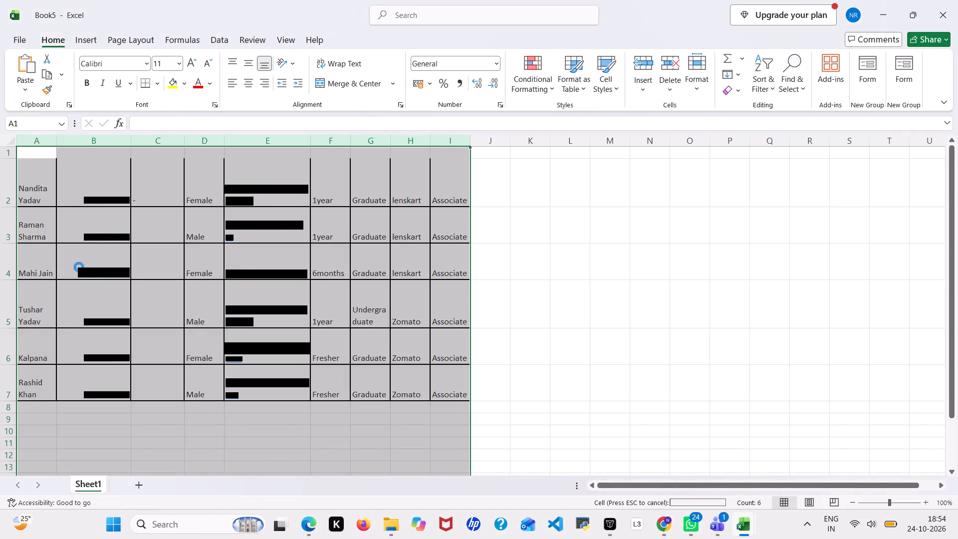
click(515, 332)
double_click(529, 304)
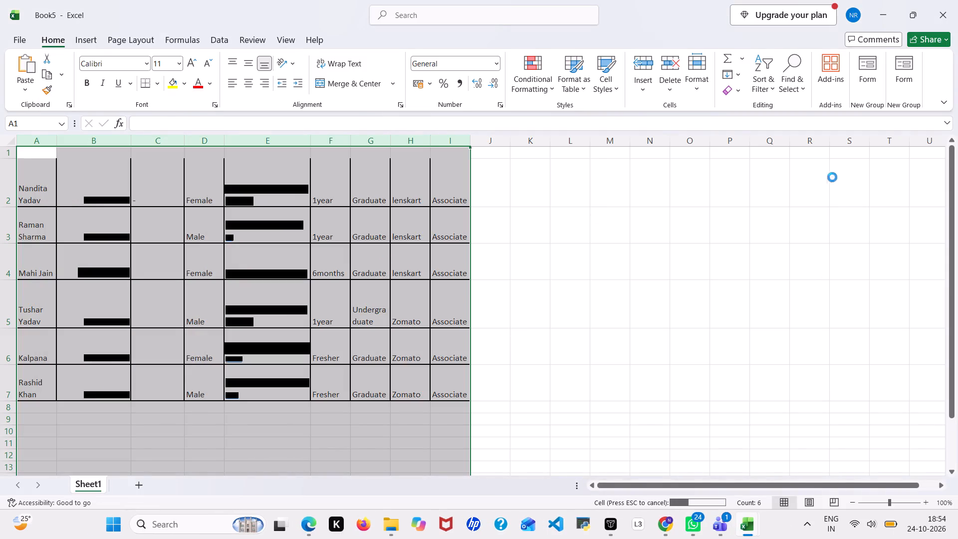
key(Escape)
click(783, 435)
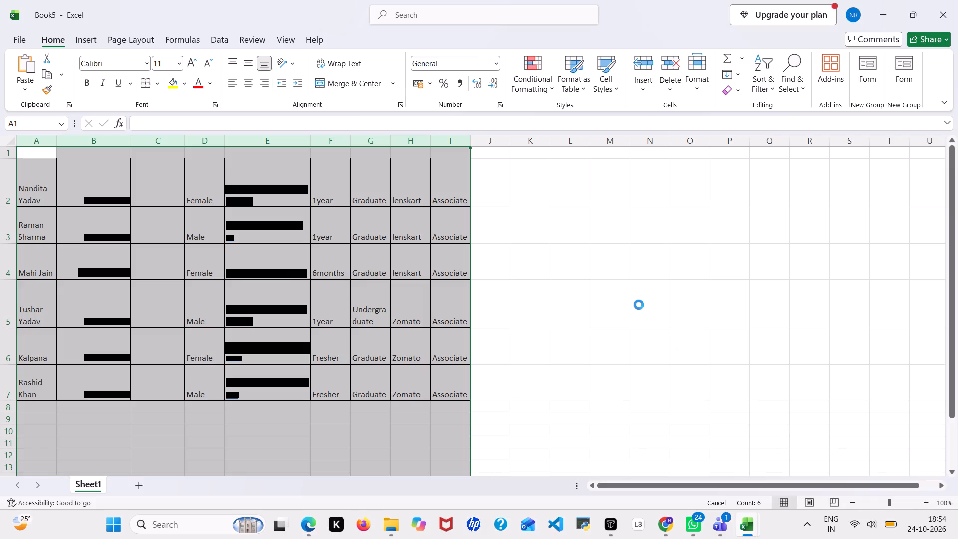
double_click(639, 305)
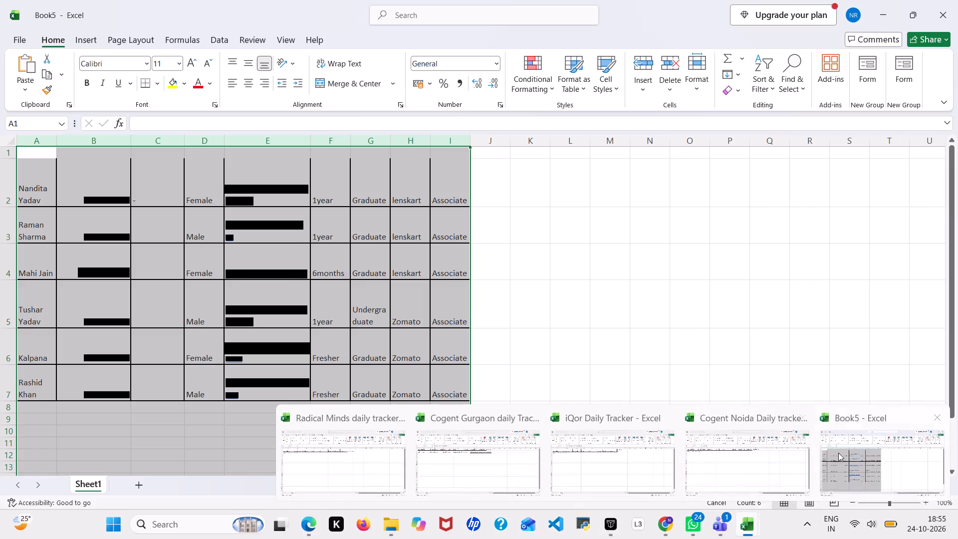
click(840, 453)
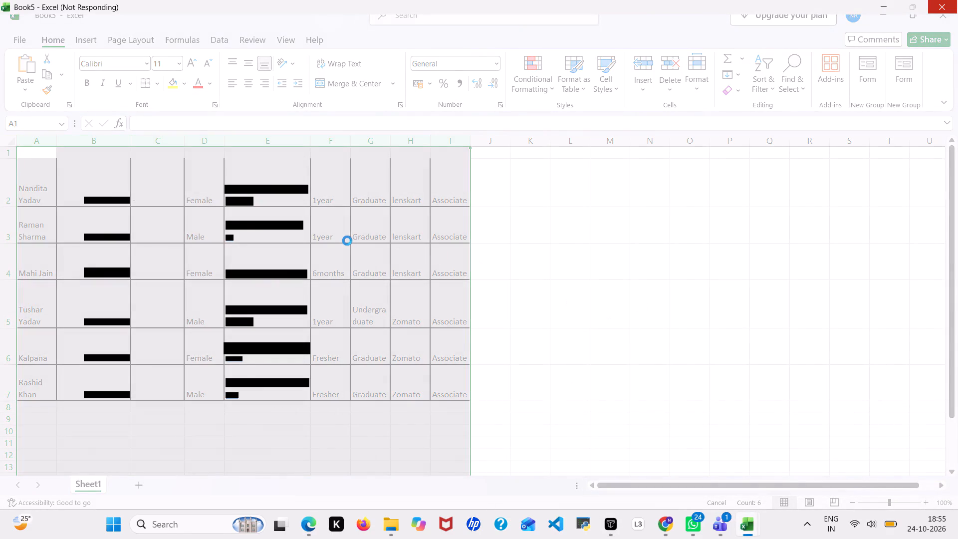
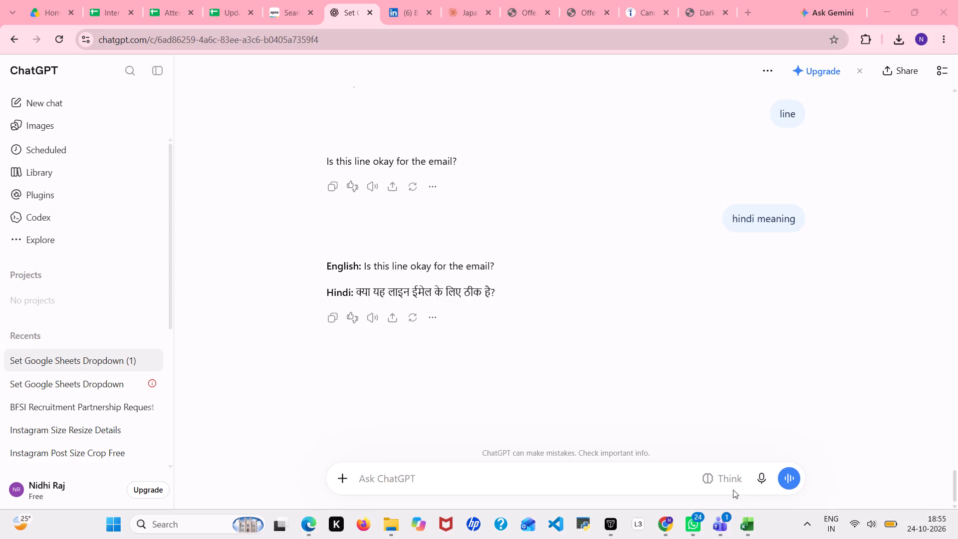
Try to close the Cogent Noida, iQor, Cogent Gurgaon and Radical Minds tracker workbooks, leaving Book5 open.
click(377, 458)
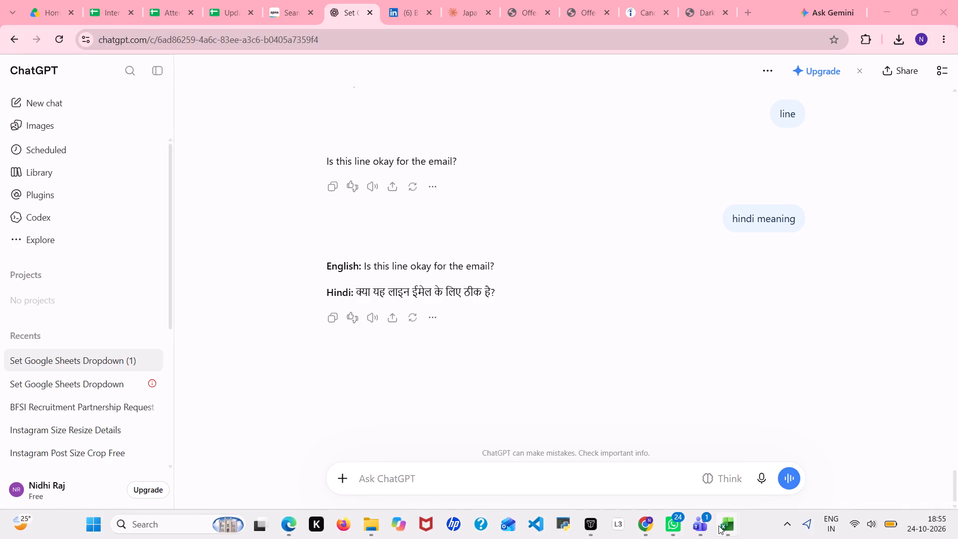
click(802, 417)
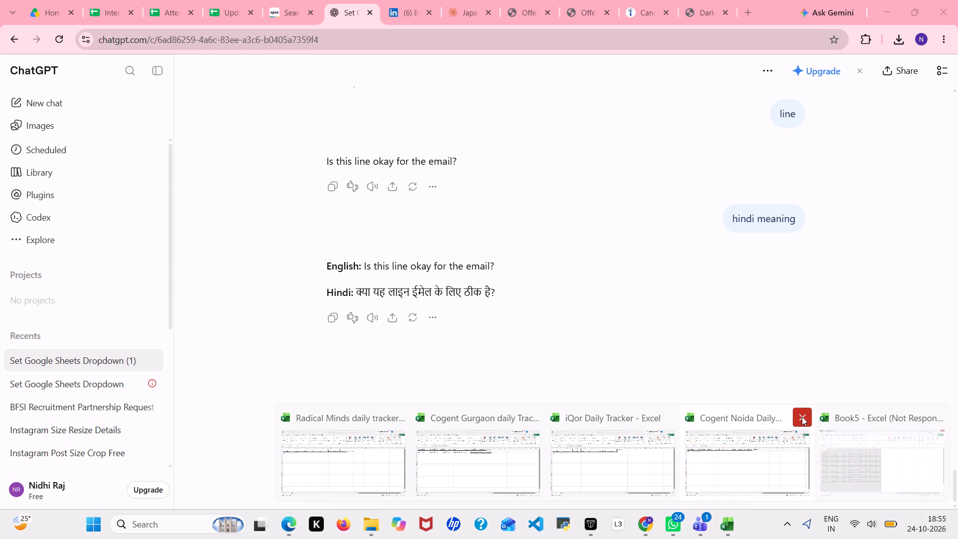
click(662, 421)
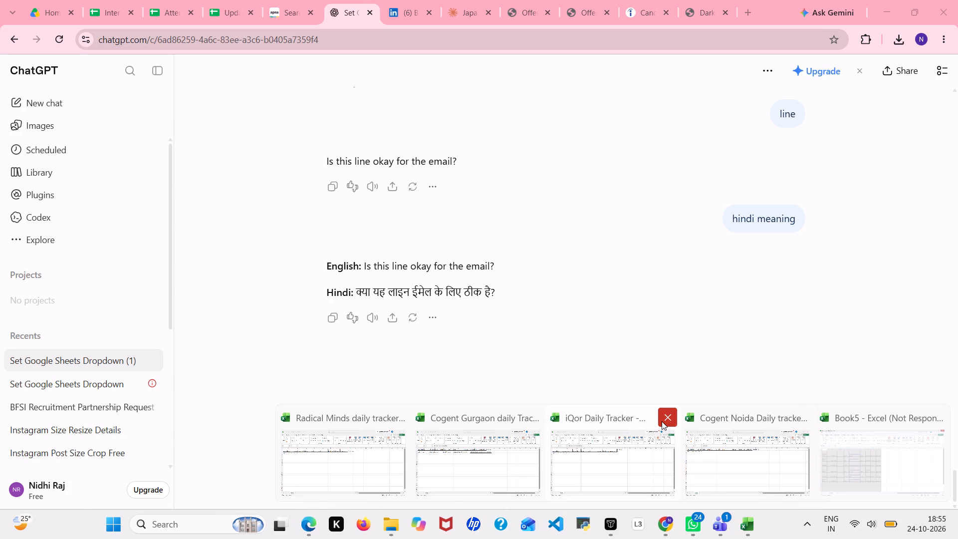
click(532, 417)
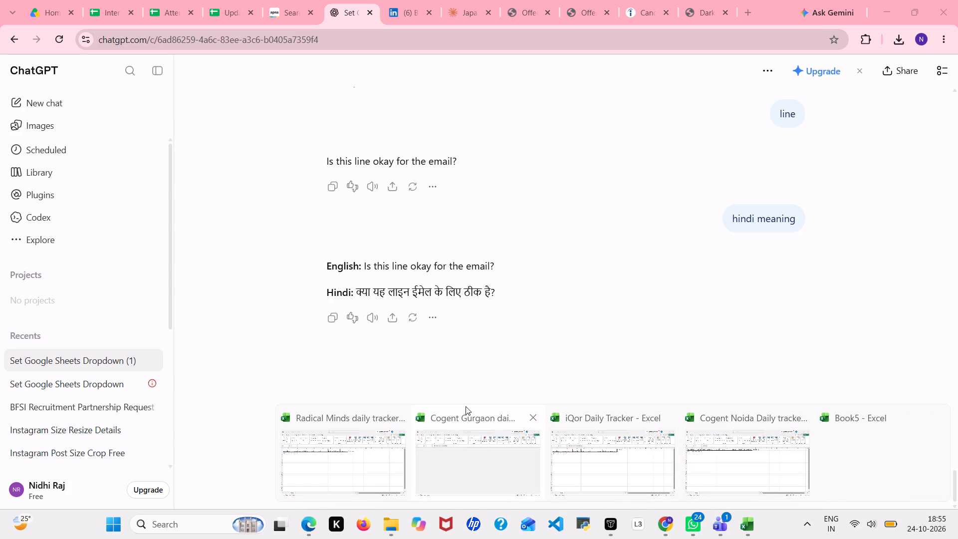
click(399, 419)
Start a new Excel window and open the Cogent Noida Daily tracker from the recent files.
click(212, 528)
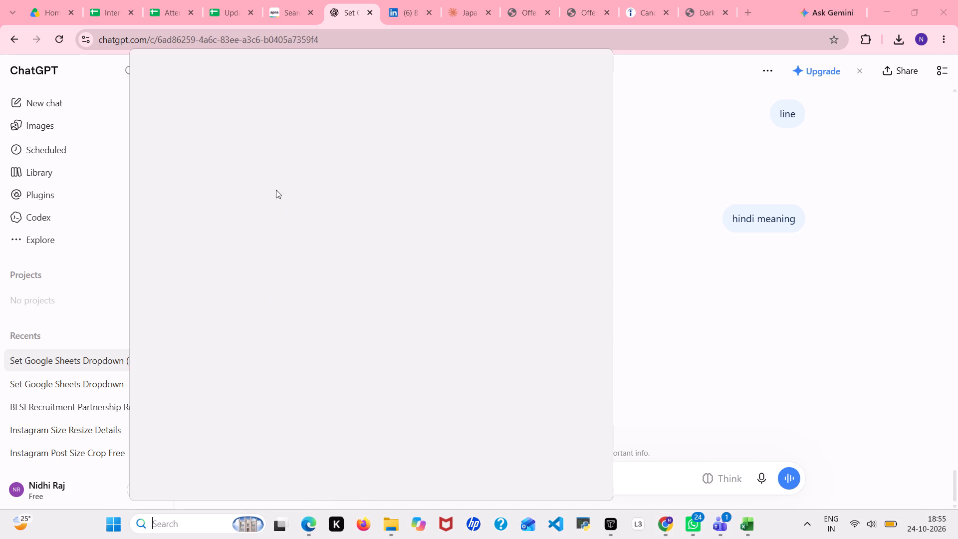
click(252, 156)
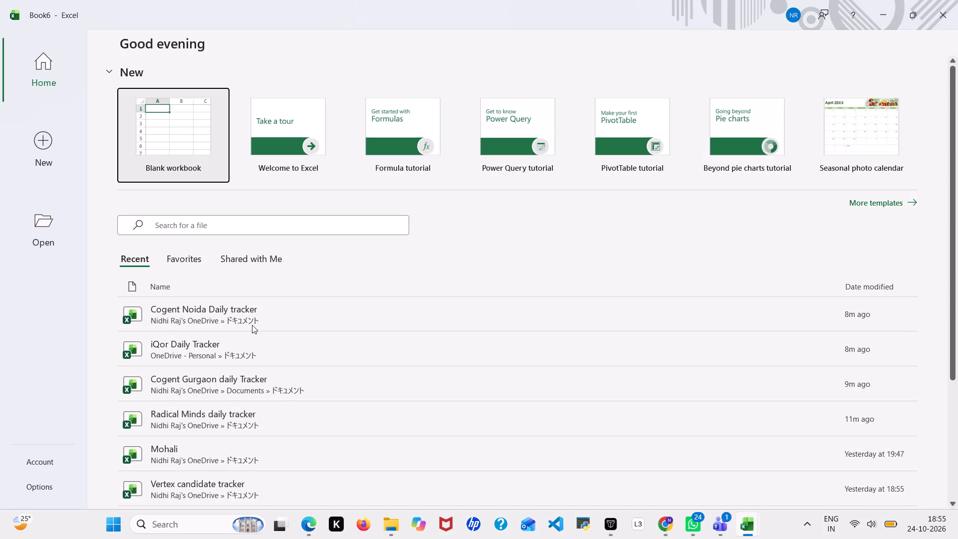
double_click(253, 309)
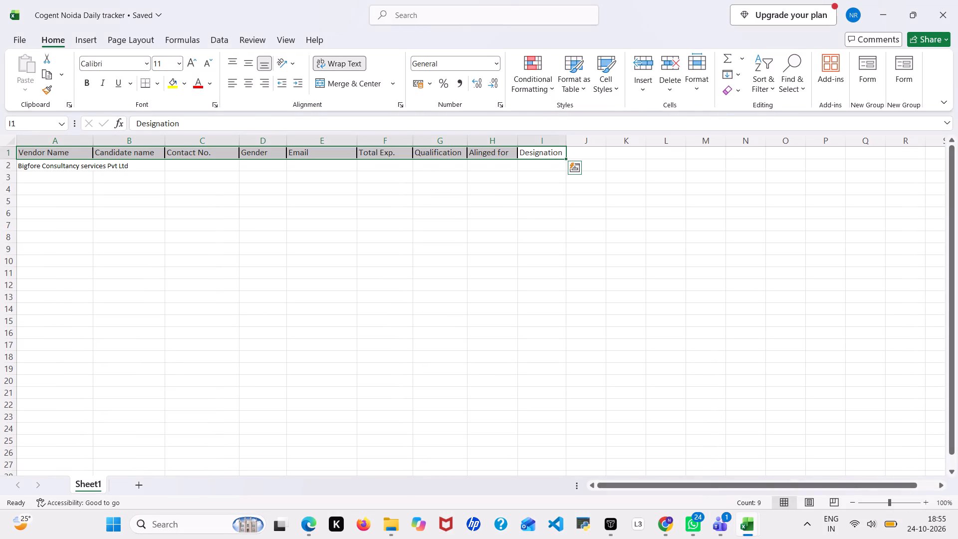
click(360, 237)
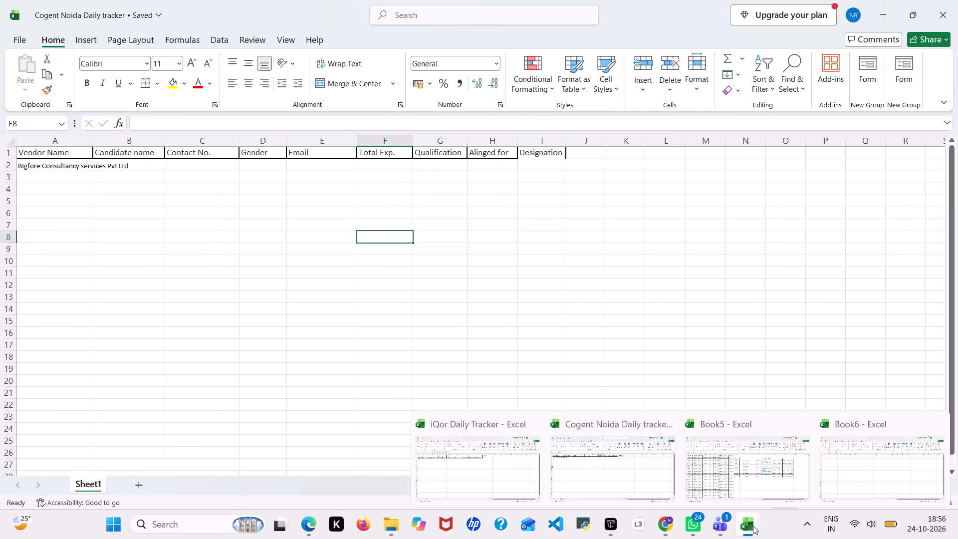
Switch to Book5 and undo the insertion of the repeated header columns ahead of the candidate details.
click(658, 476)
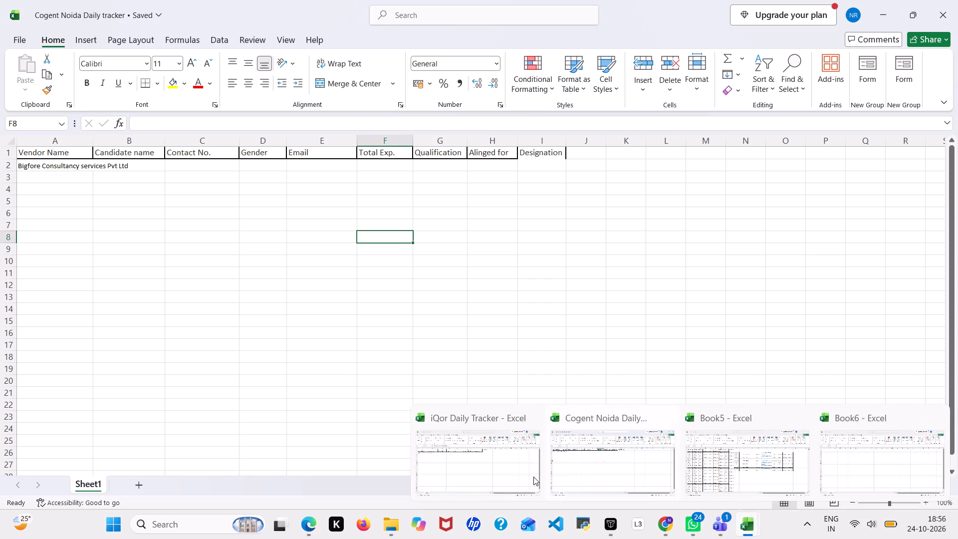
click(510, 471)
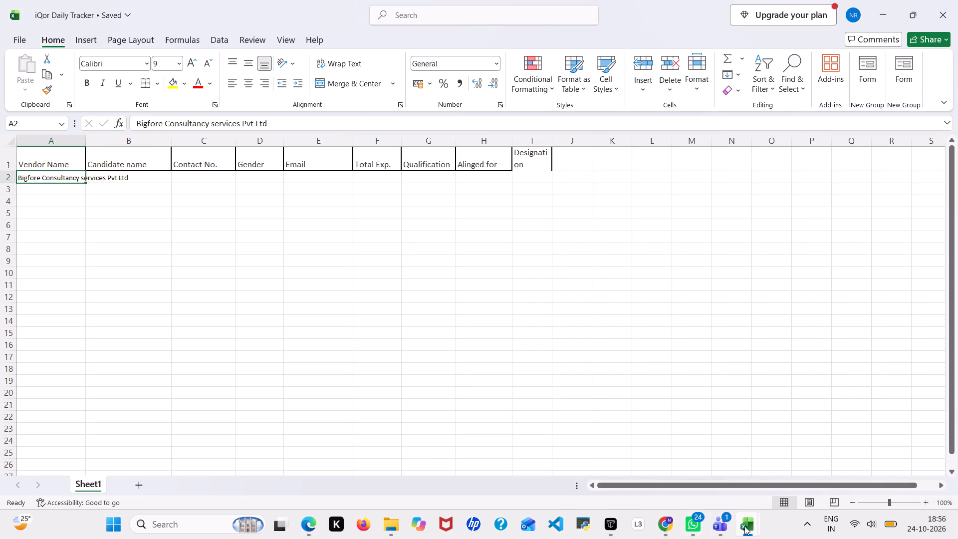
click(773, 468)
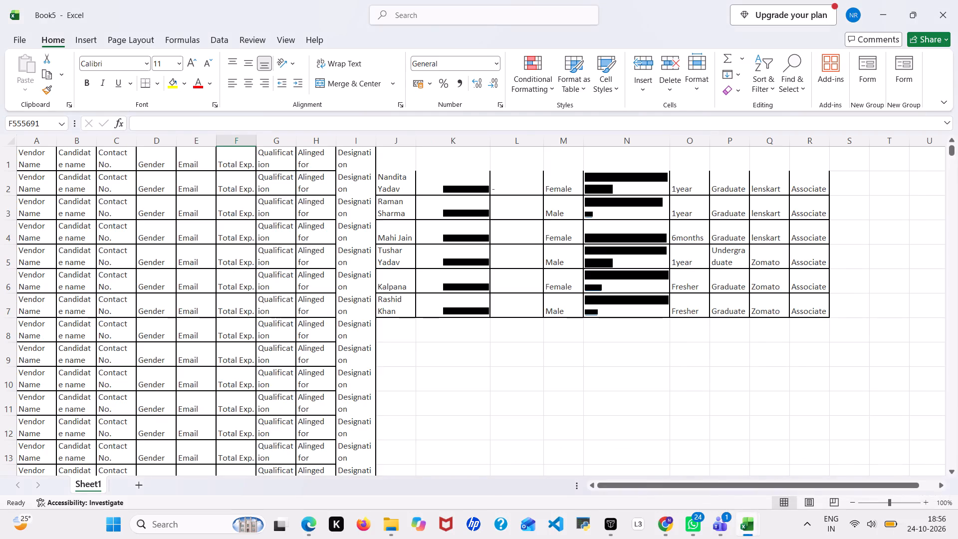
click(664, 405)
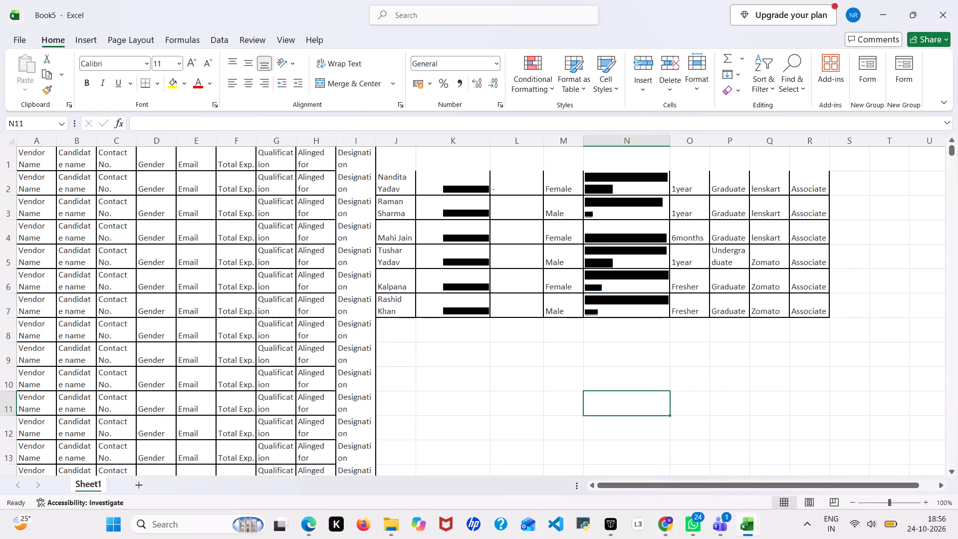
key(ctrl+z)
key(ctrl+z)
click(288, 176)
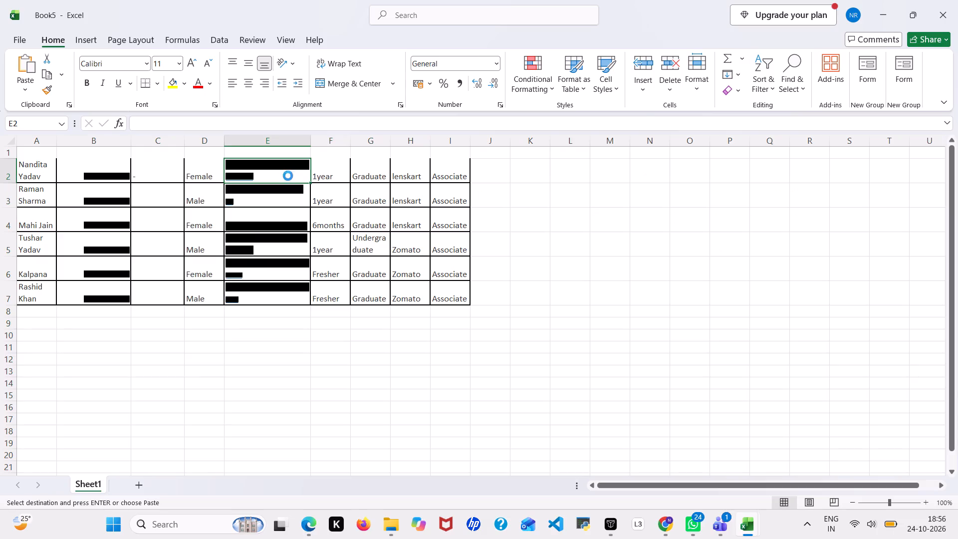
click(333, 333)
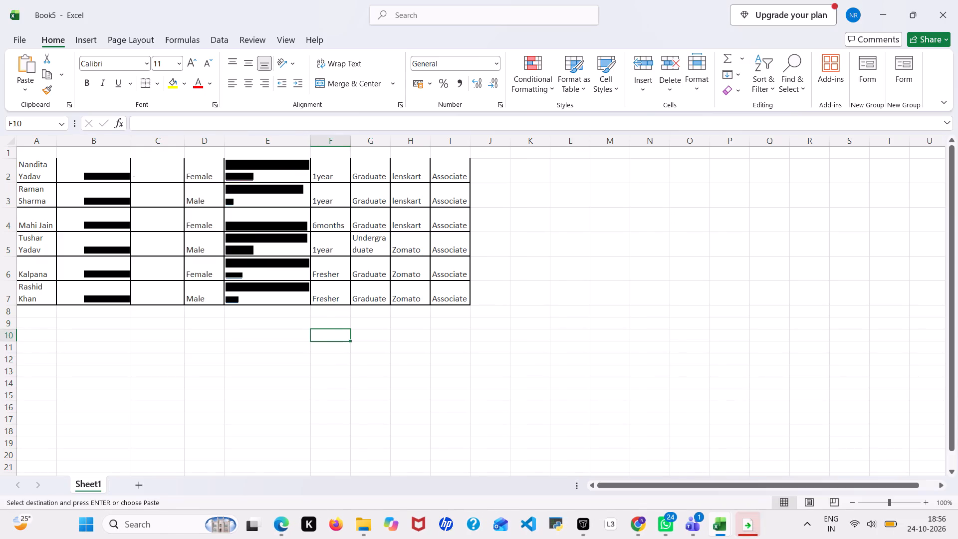
Copy the six candidate rows A2:I7 in Book5 and paste them starting at cell P7.
drag(444, 296, 37, 174)
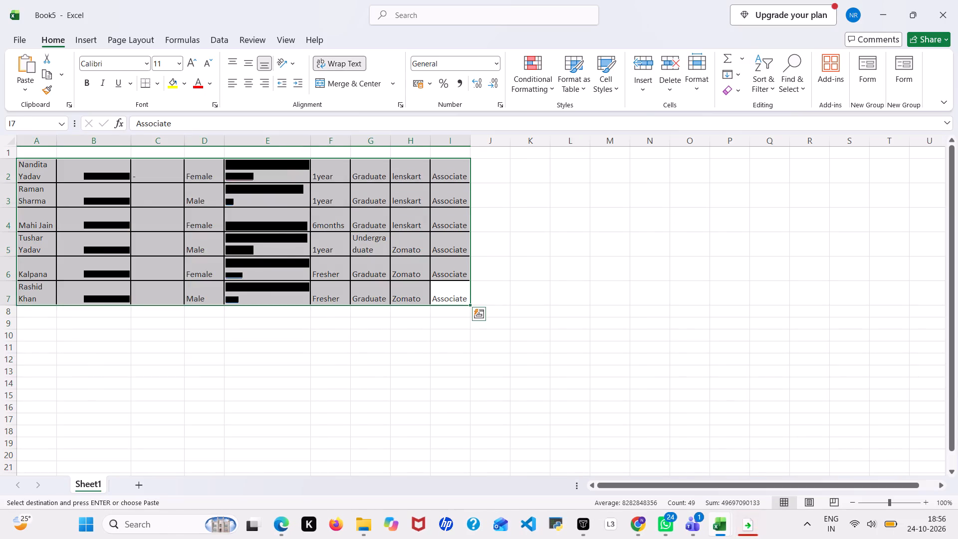
key(ctrl+c)
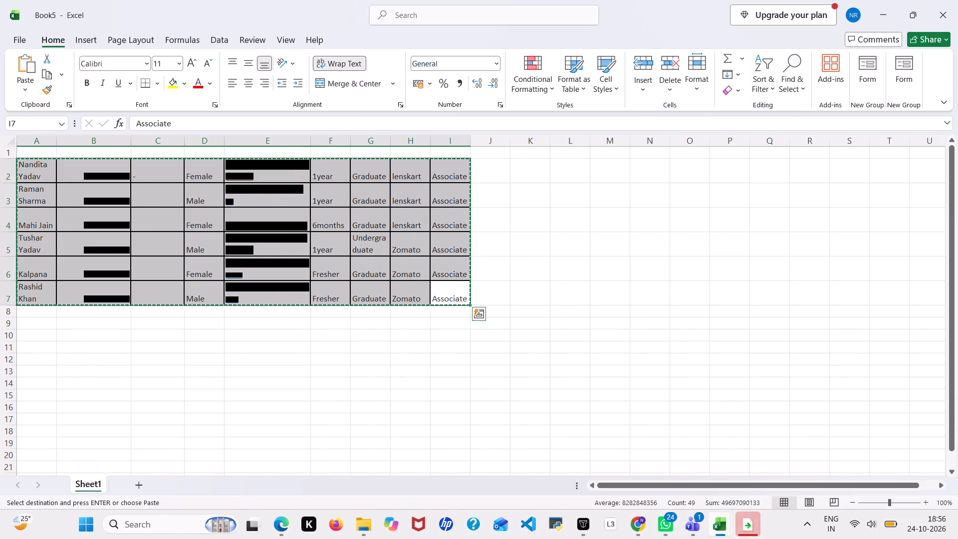
click(729, 293)
key(ctrl+v)
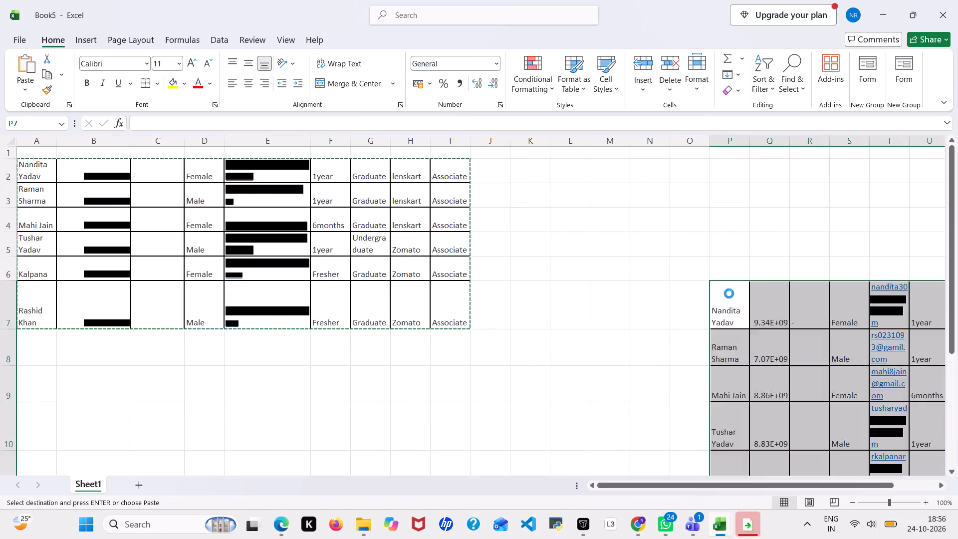
Clear the contents of the original candidate rows A2:I7 in Book5.
click(444, 321)
drag(444, 321, 286, 268)
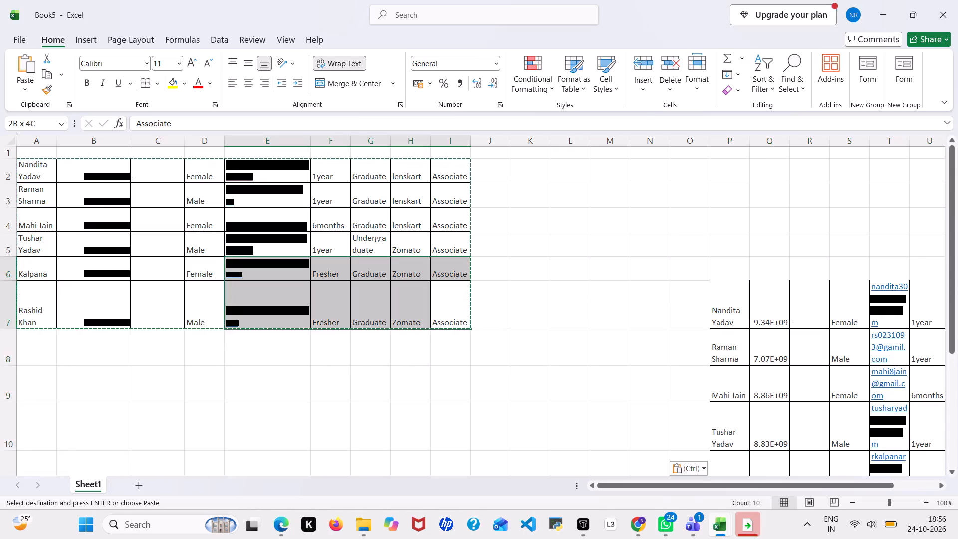
drag(286, 268, 24, 161)
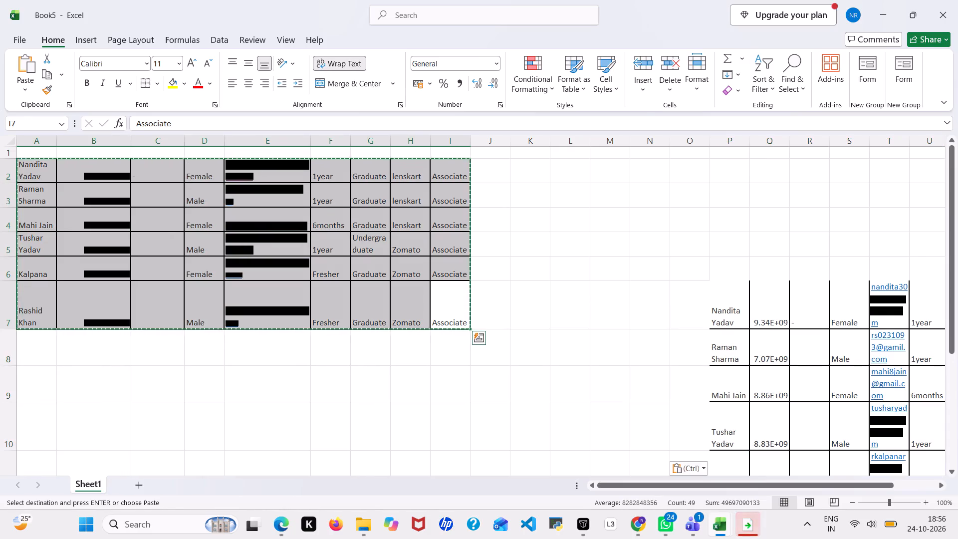
key(Delete)
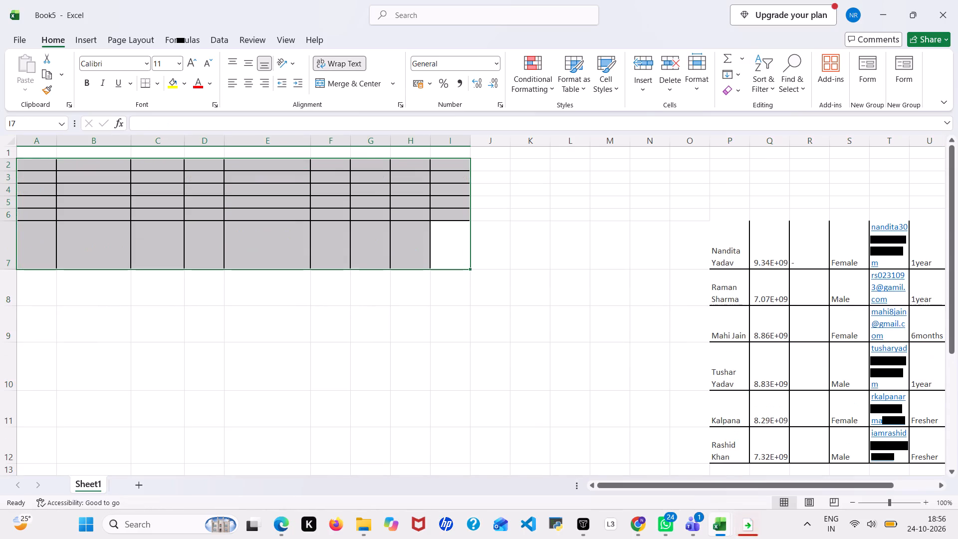
Turn off text wrapping for the emptied range A2:I7, clear it again, and close the leftover Pick an app window.
drag(468, 255, 57, 173)
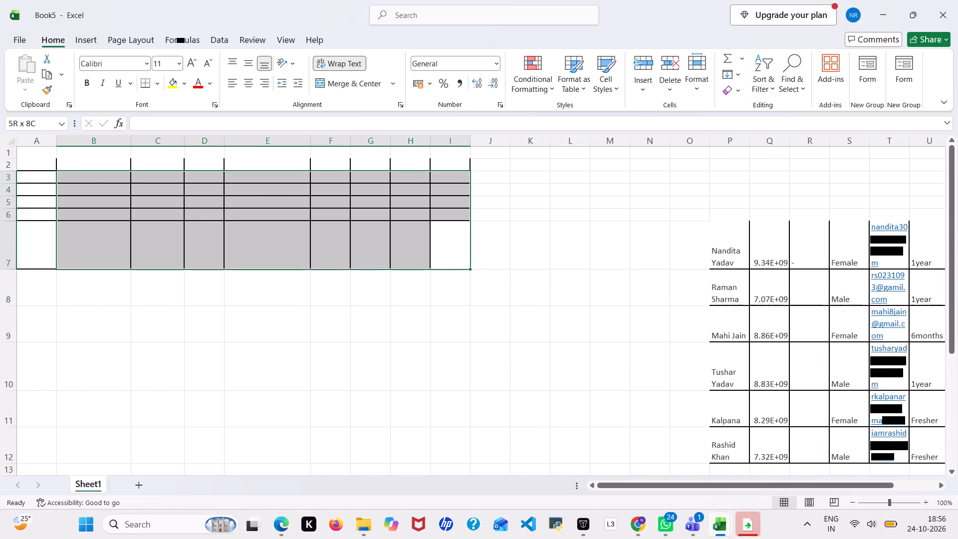
drag(57, 173, 34, 166)
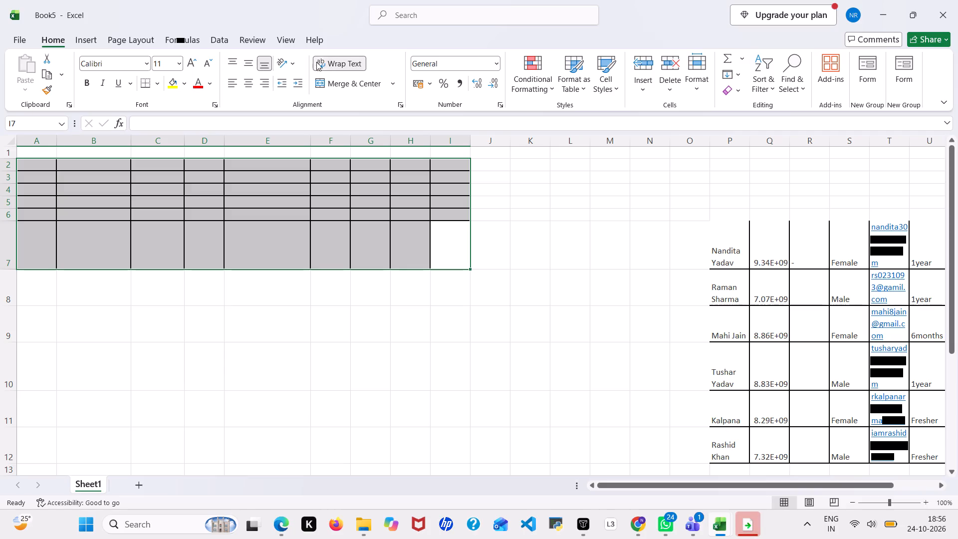
click(324, 62)
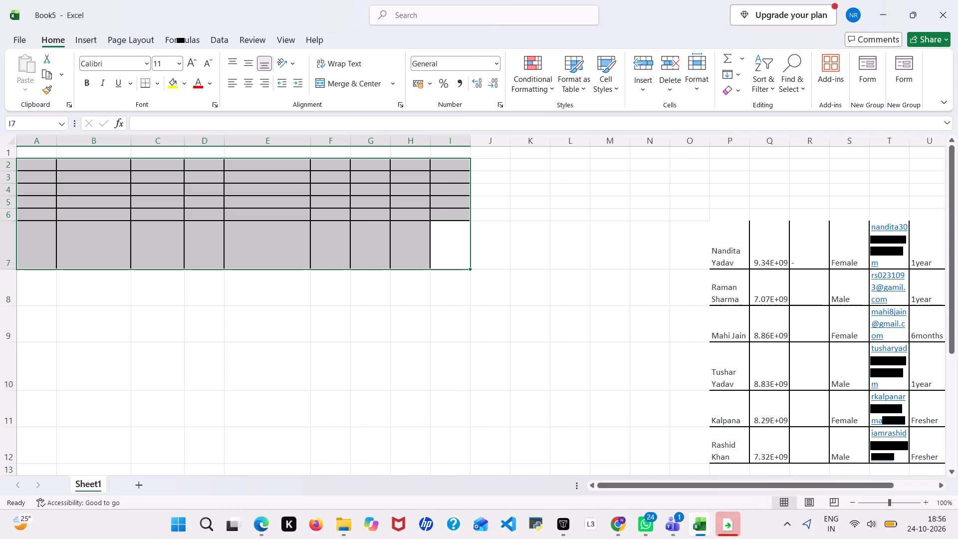
key(Delete)
key(Delete)
click(557, 301)
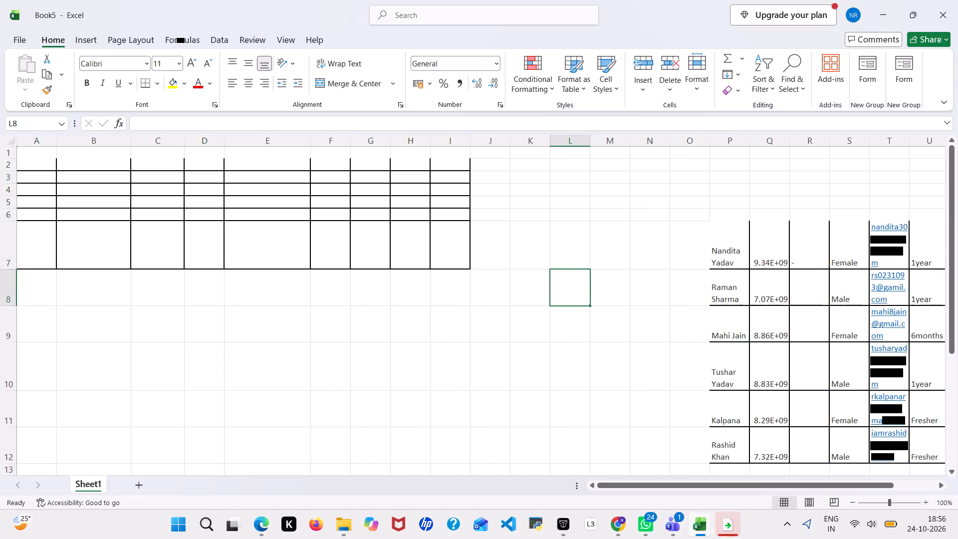
scroll(246, 347, up, 2)
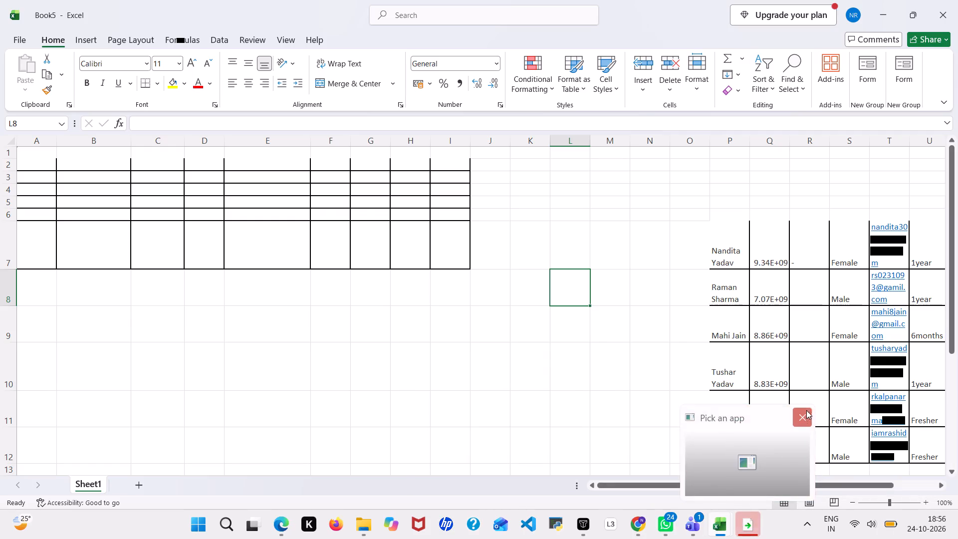
click(803, 414)
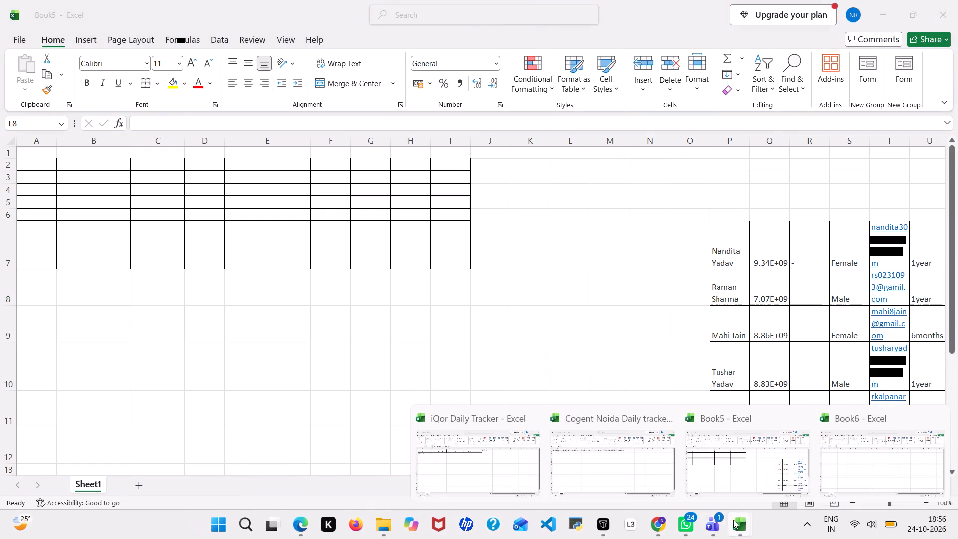
Copy the Cogent Noida Daily tracker's header row, Vendor Name through Designation, into Book5 starting at cell A1.
click(629, 476)
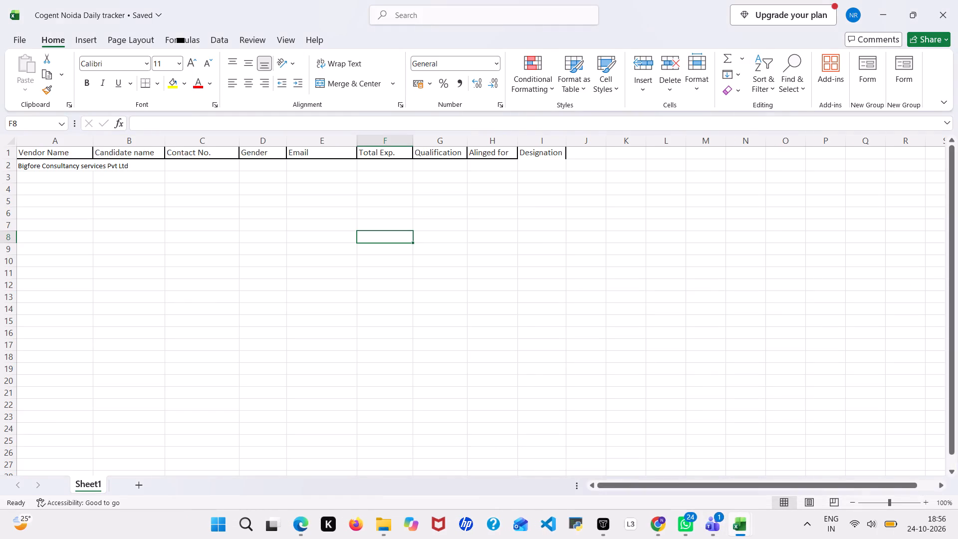
drag(542, 151, 77, 153)
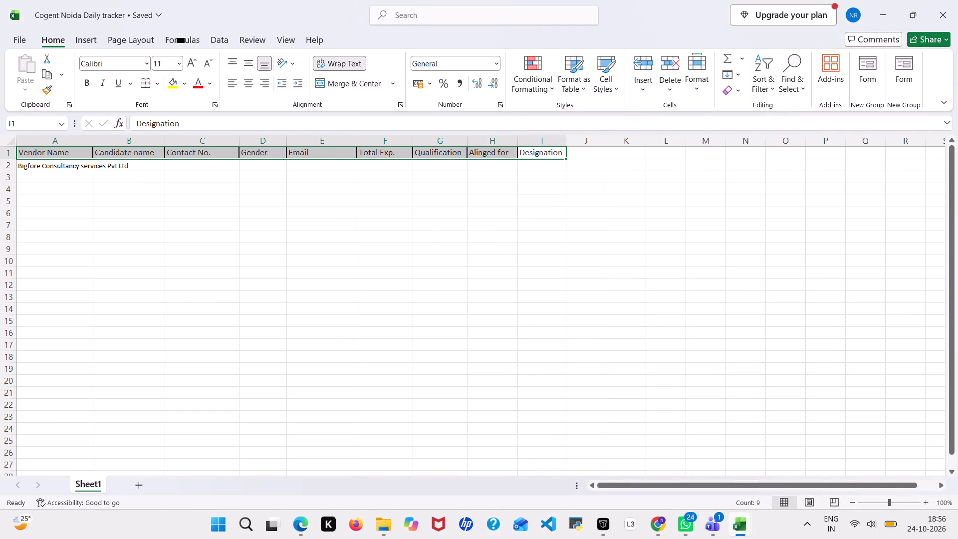
key(ctrl+c)
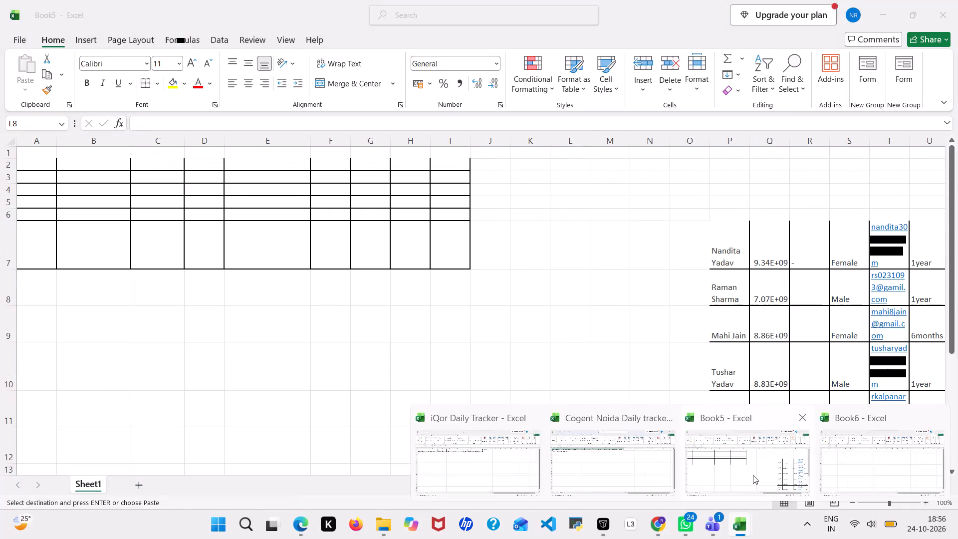
click(753, 475)
click(35, 150)
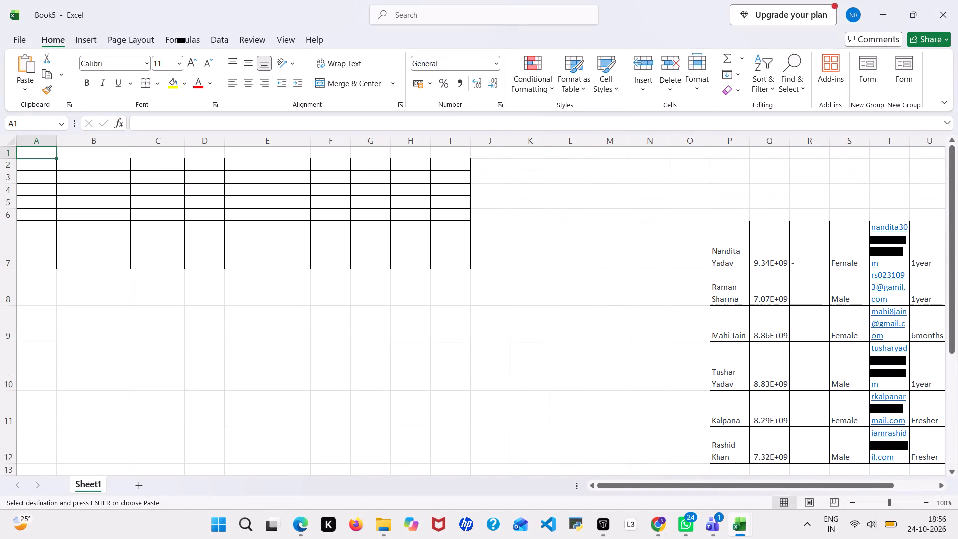
key(ctrl+v)
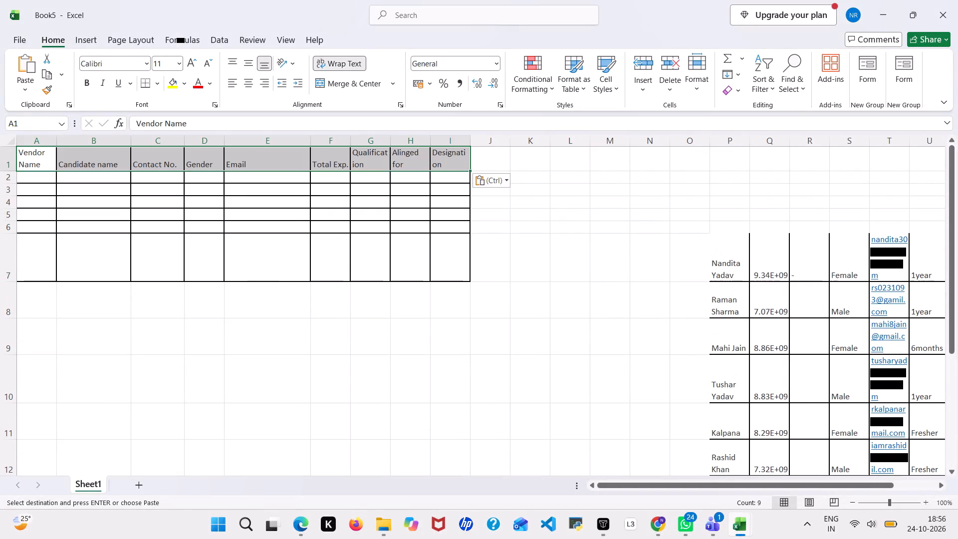
Widen columns A, F, G, H and I in Book5 so their headers fit on one line, with extra room for Vendor Name.
drag(56, 143, 75, 143)
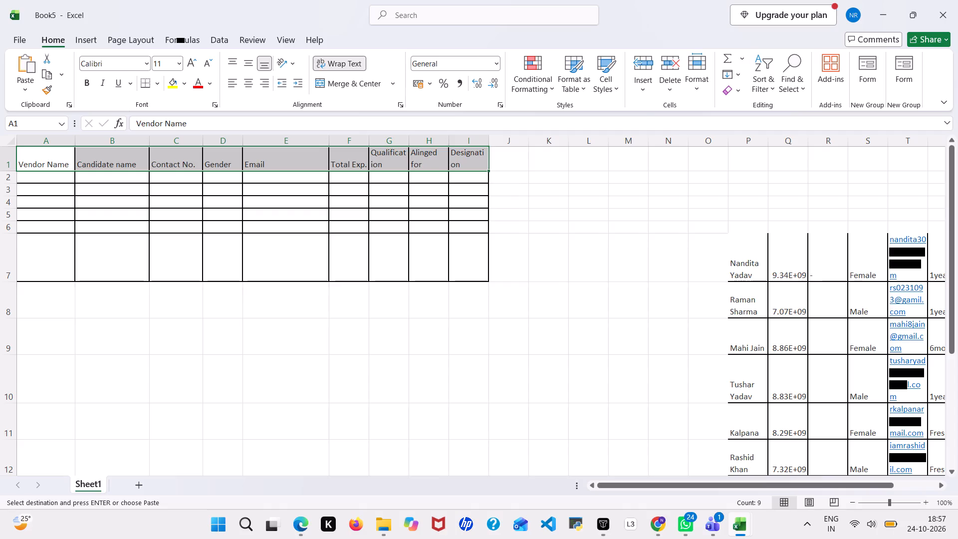
drag(410, 142, 435, 142)
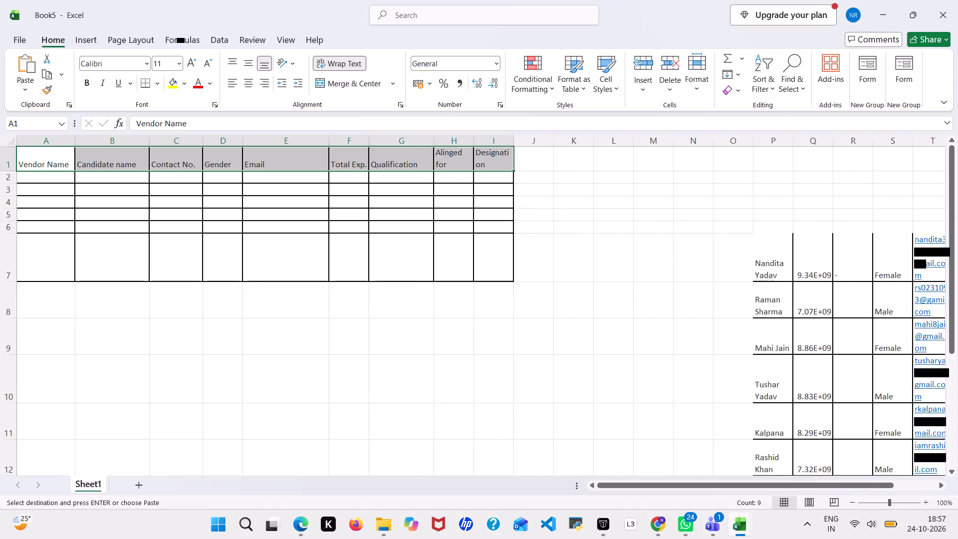
drag(369, 139, 386, 140)
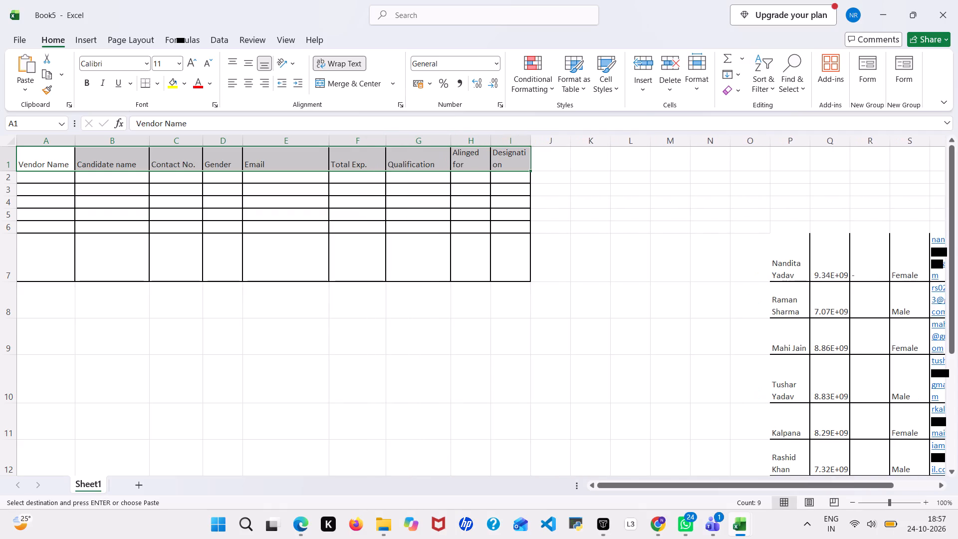
drag(493, 143, 517, 143)
drag(557, 141, 598, 146)
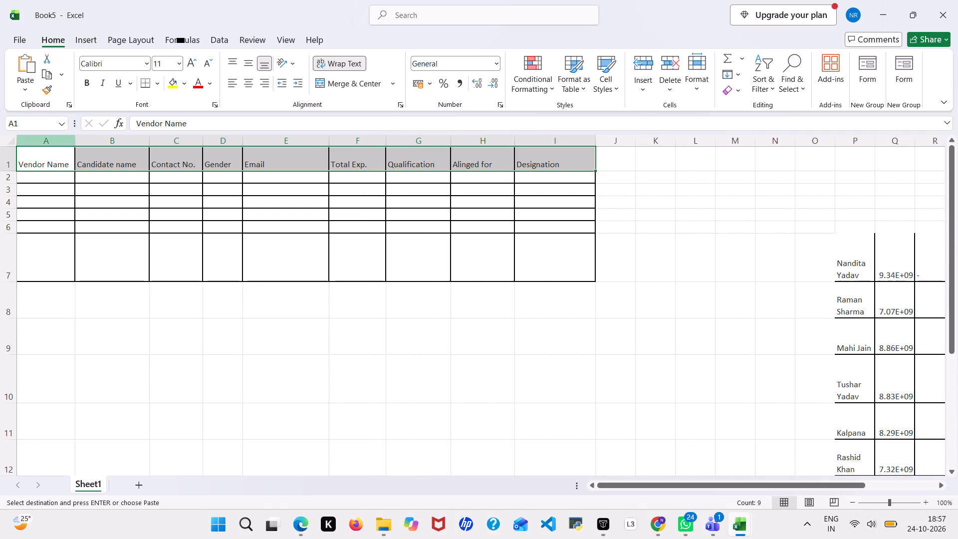
drag(76, 138, 98, 136)
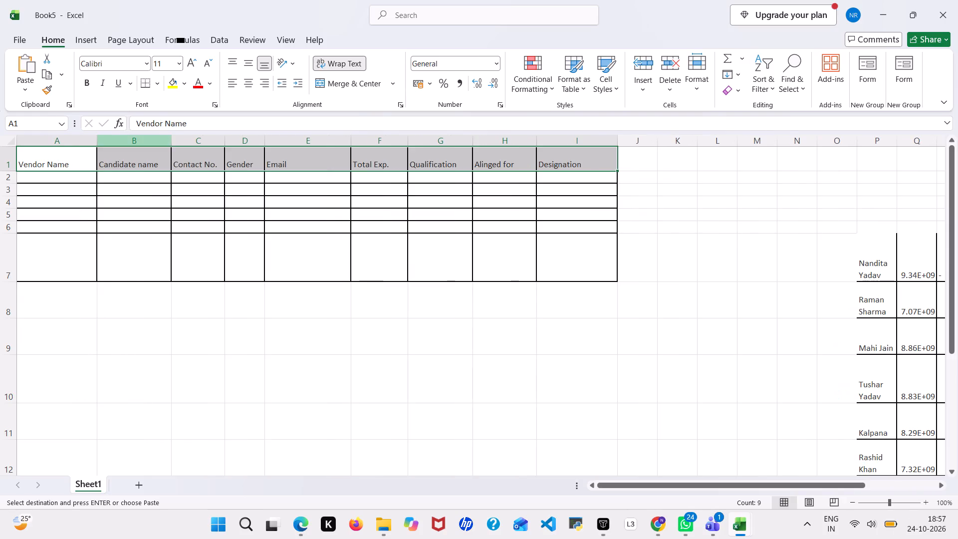
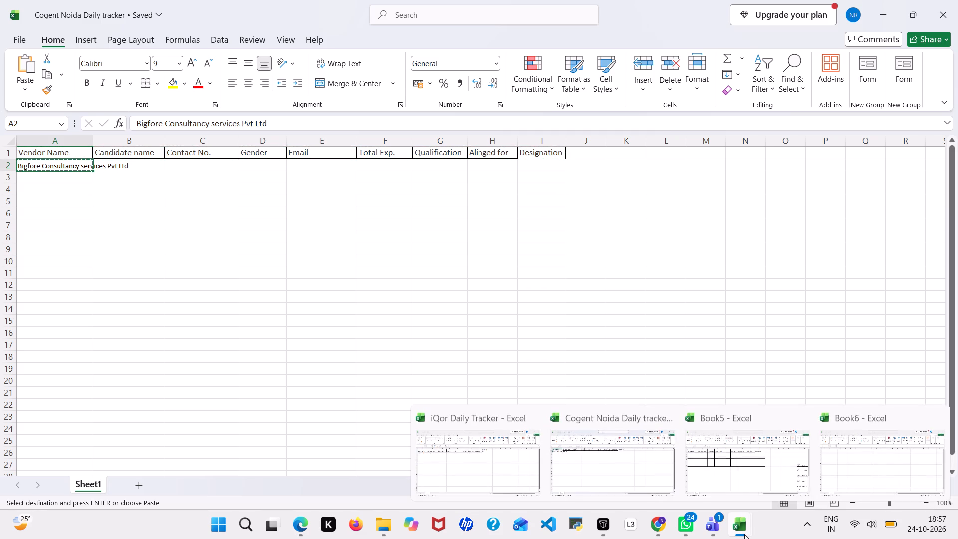
Paste the copied vendor name, Bigfore Consultancy services Pvt Ltd, from the Cogent Noida Daily tracker into cell A2 of Book5.
click(742, 484)
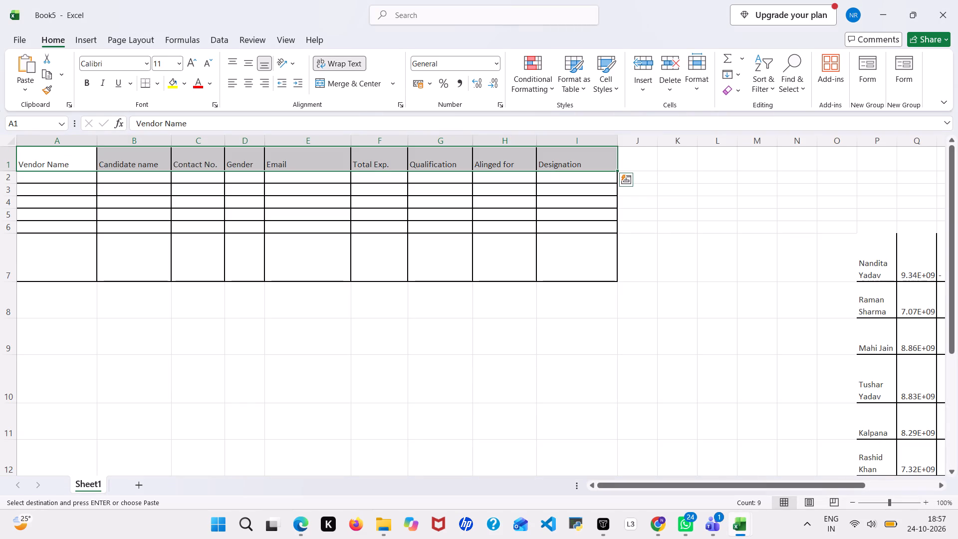
double_click(66, 178)
key(ctrl+v)
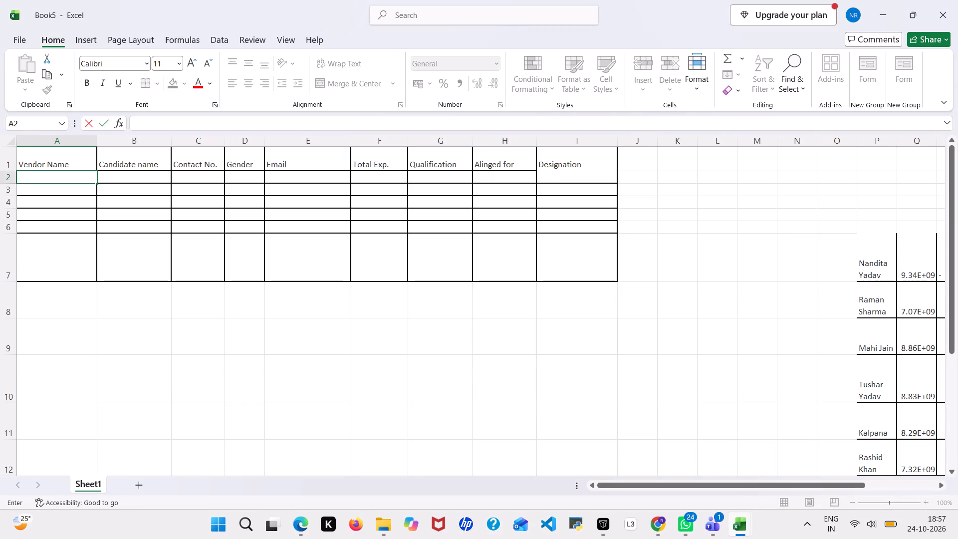
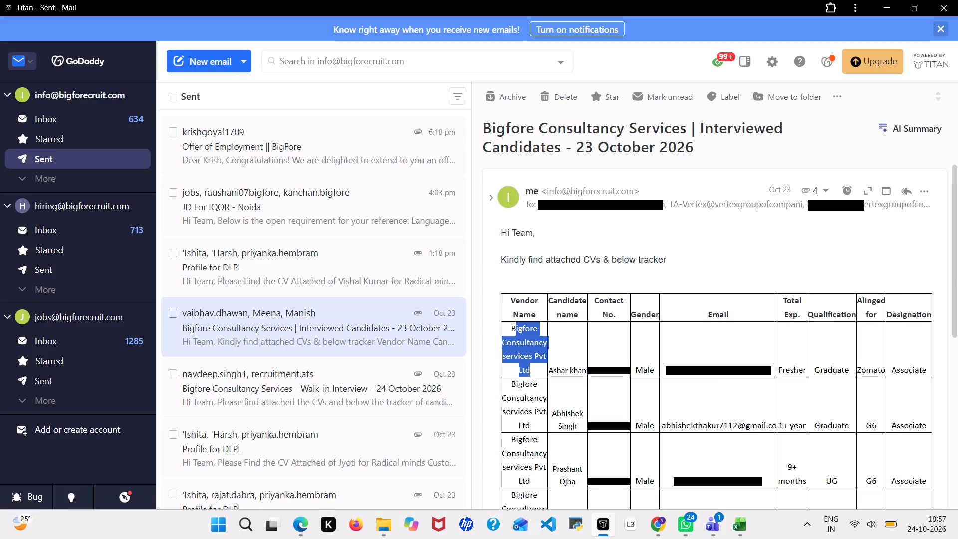
Enter the vendor name Bigfore Consultancy services Pvt Ltd in cell A2 of Book5, using the text copied from the sent email's table.
key(ctrl+c)
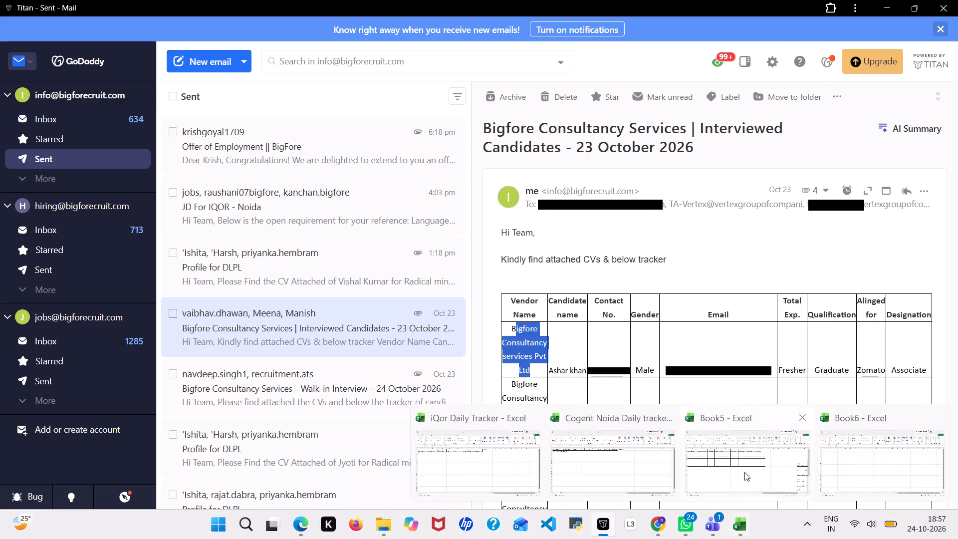
click(744, 471)
key(shift+b)
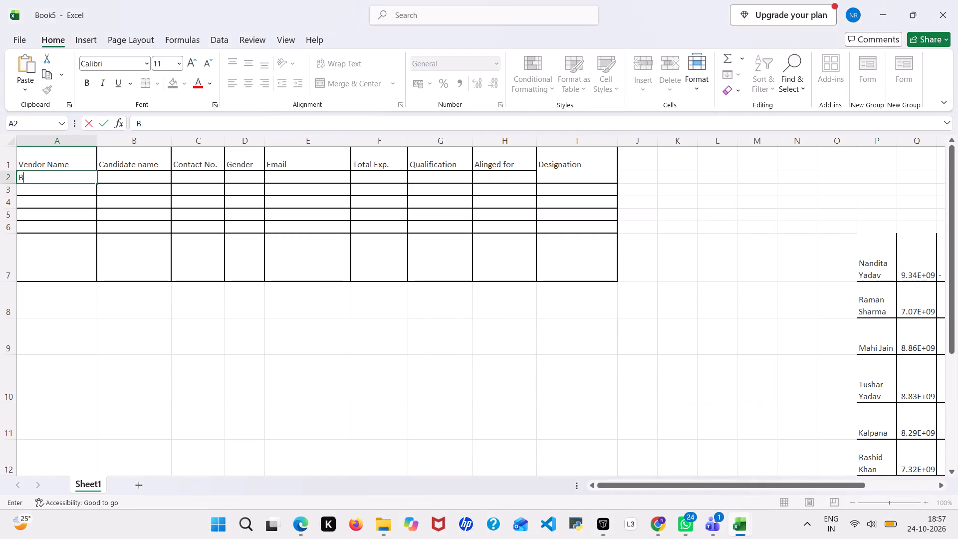
key(ctrl+v)
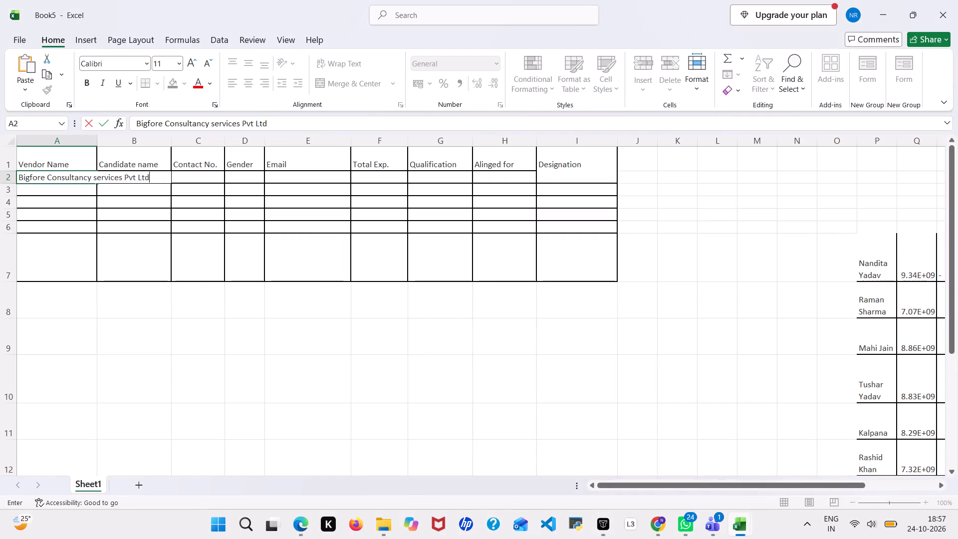
click(152, 261)
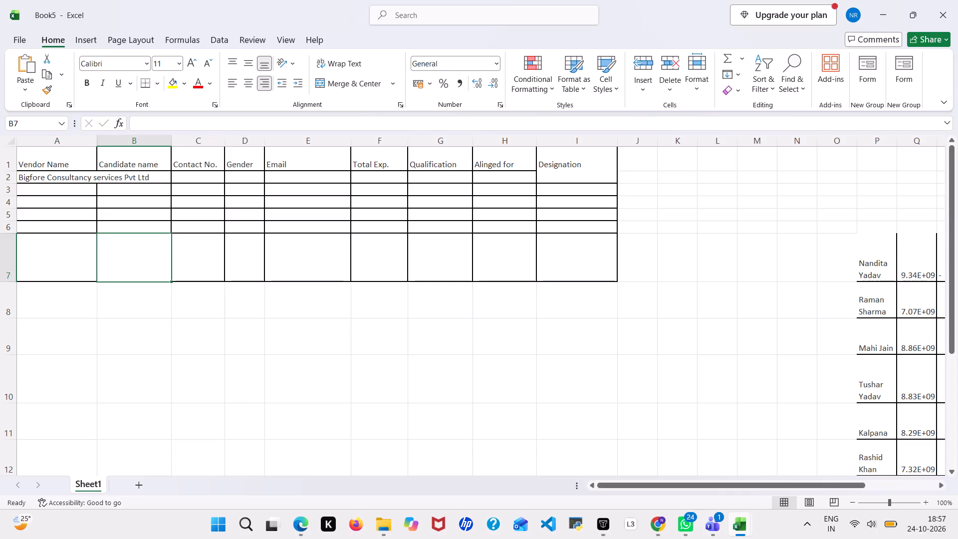
Fill the vendor name from A2 down through A7.
click(73, 177)
drag(96, 182, 97, 222)
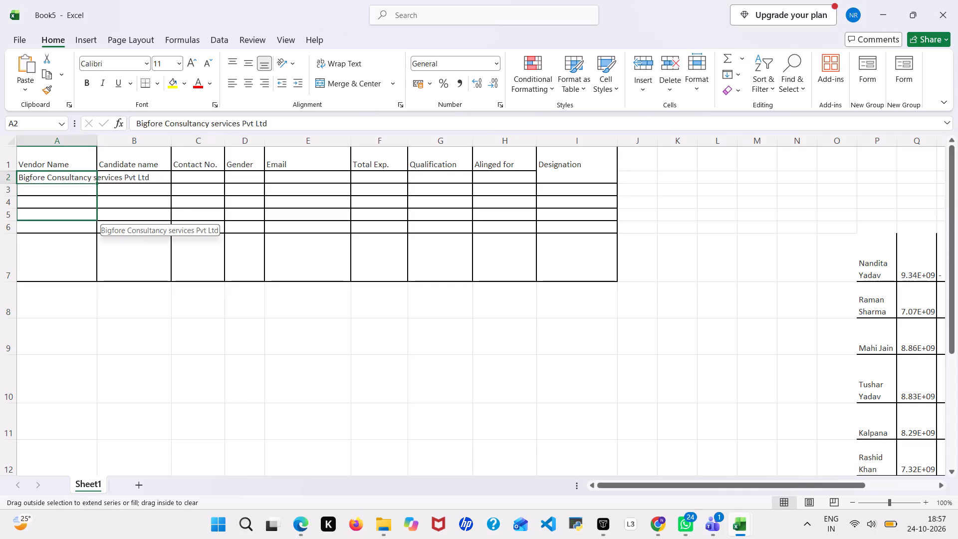
drag(97, 222, 93, 285)
click(169, 325)
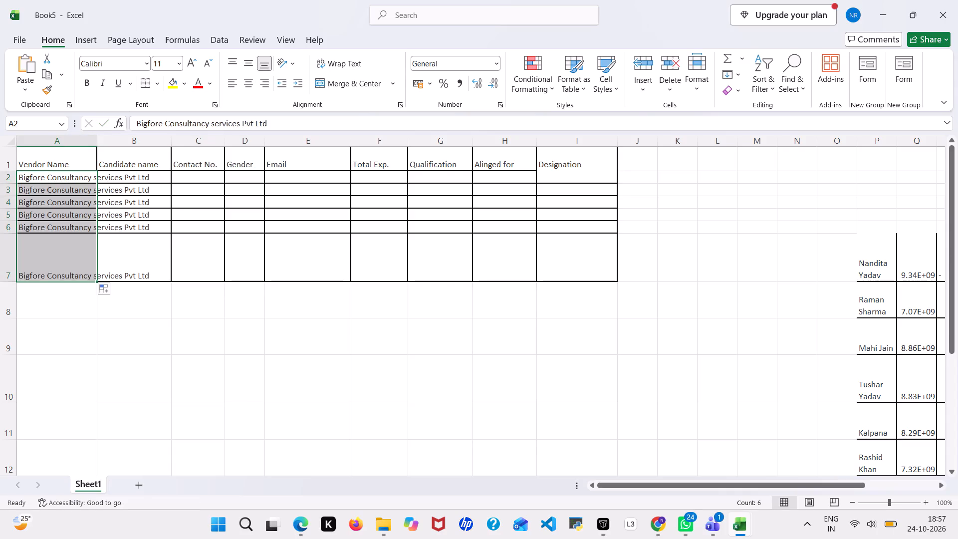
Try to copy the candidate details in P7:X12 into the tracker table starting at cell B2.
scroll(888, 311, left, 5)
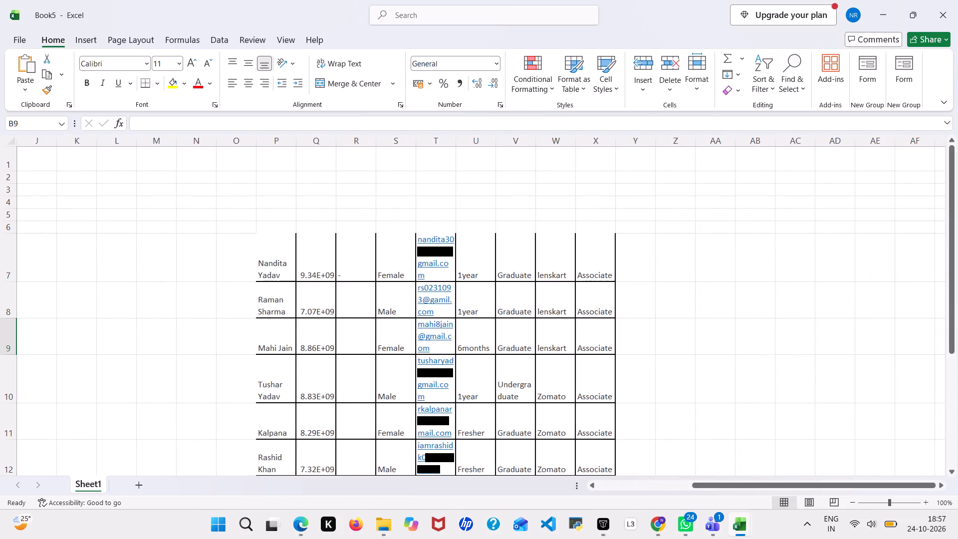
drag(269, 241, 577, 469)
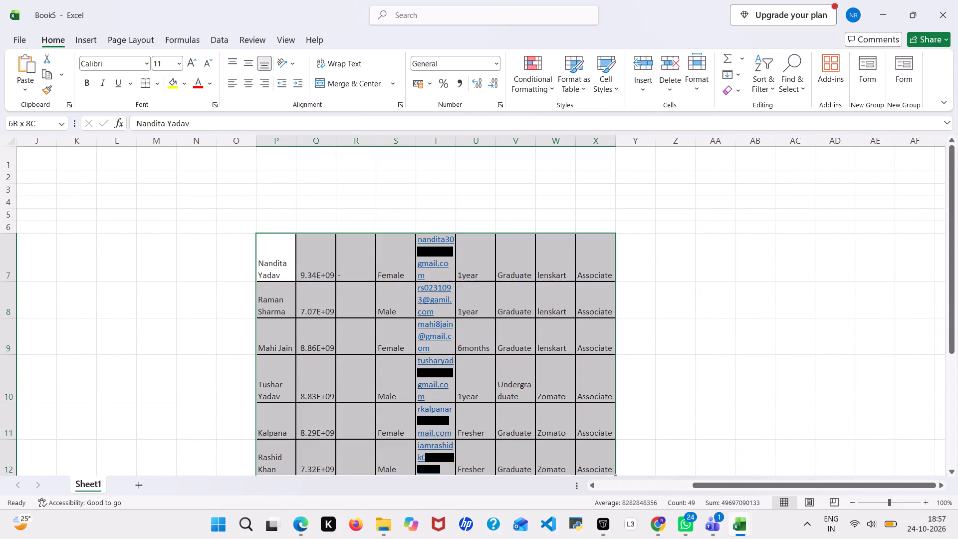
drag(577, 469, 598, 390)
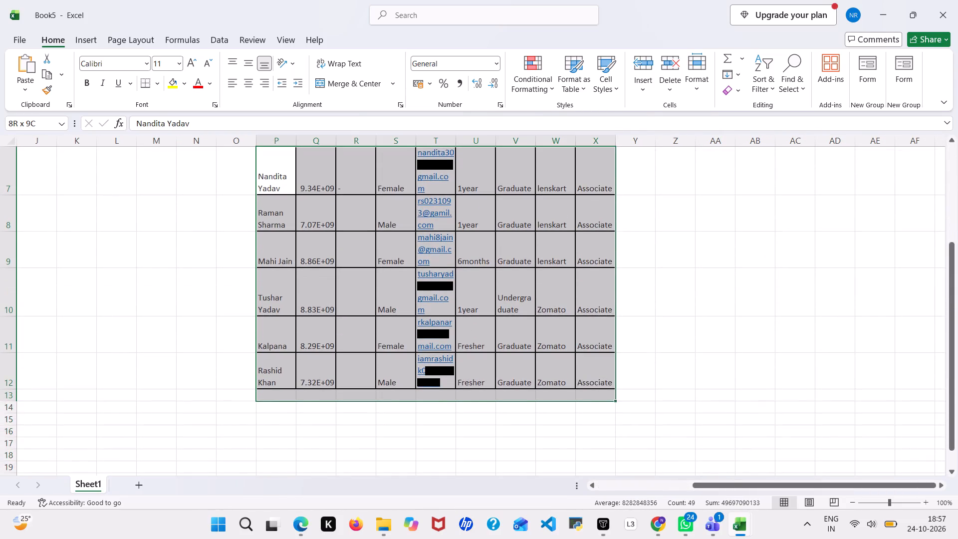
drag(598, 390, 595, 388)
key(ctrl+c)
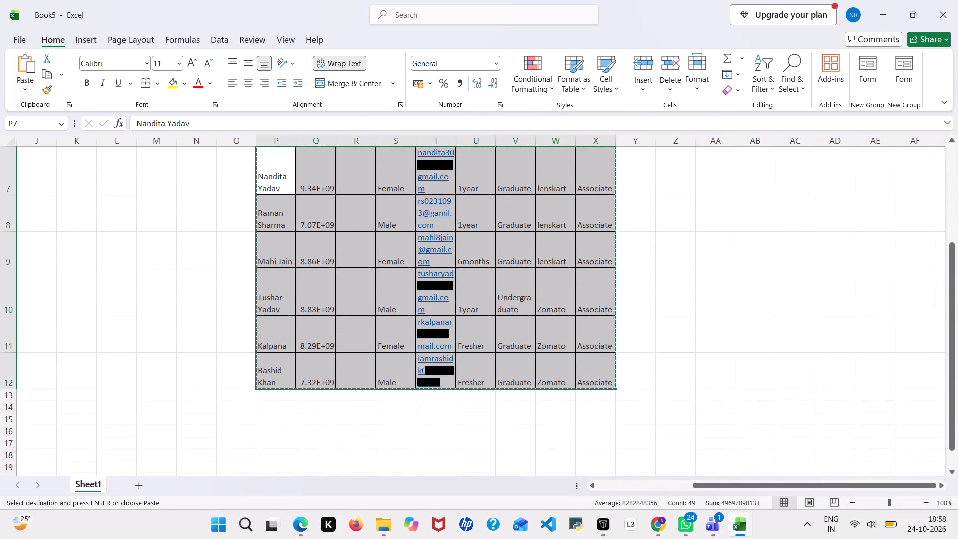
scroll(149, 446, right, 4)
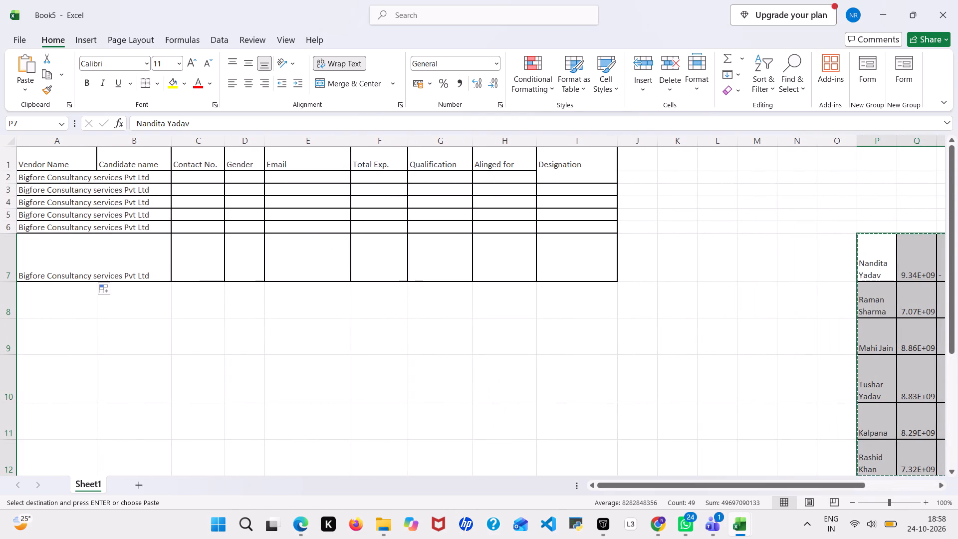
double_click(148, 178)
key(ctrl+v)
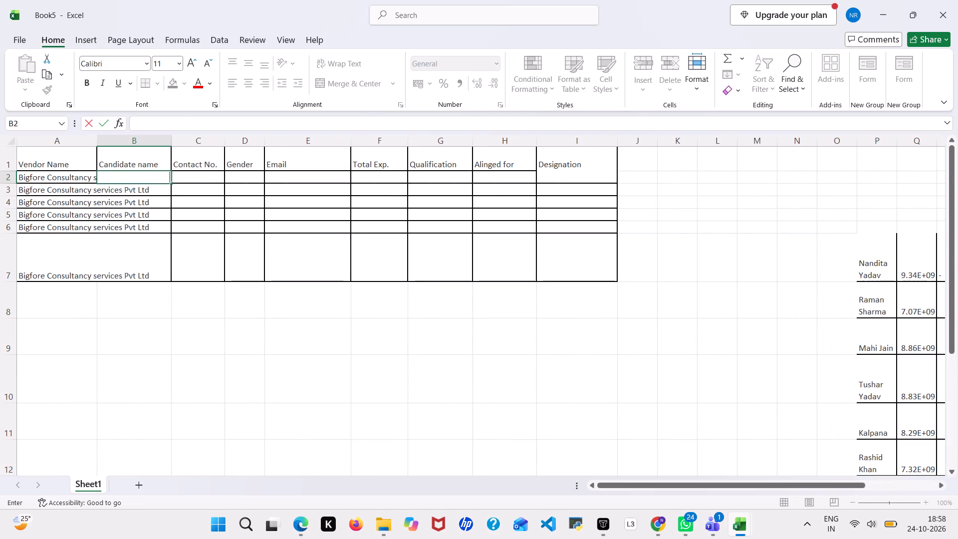
Wrap the text of the vendor names in A2:A7.
drag(71, 179, 69, 261)
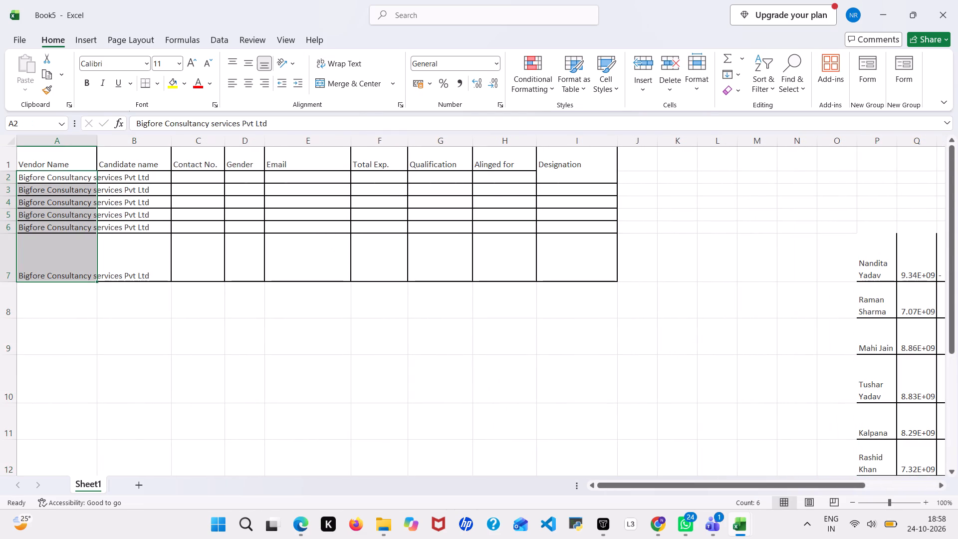
click(359, 58)
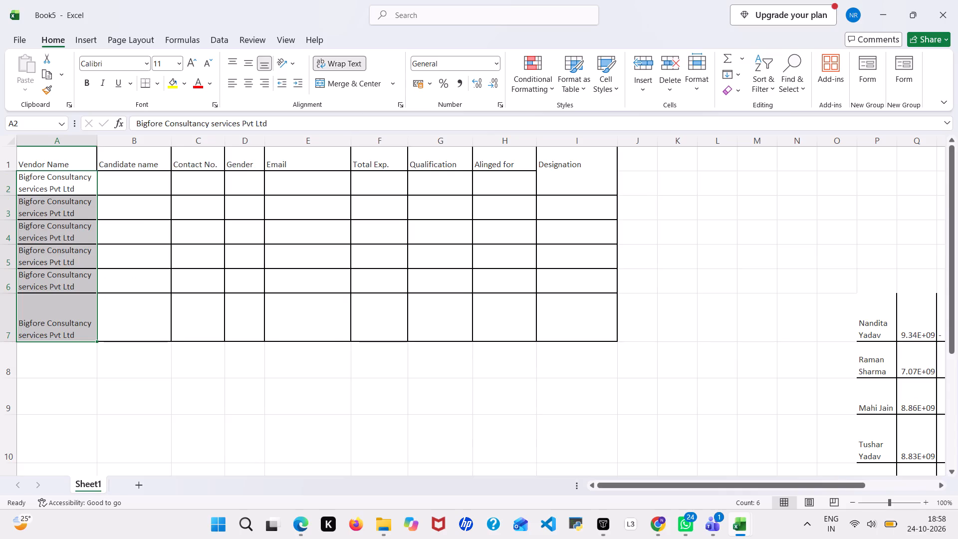
click(128, 192)
key(ctrl+v)
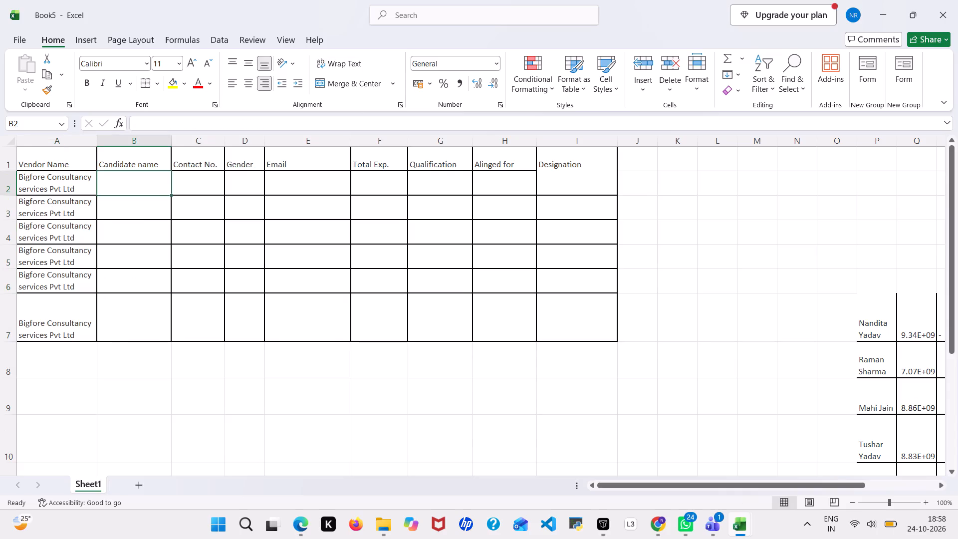
Widen column Q so the contact numbers fit, and widen the Gender column D.
scroll(641, 363, left, 1)
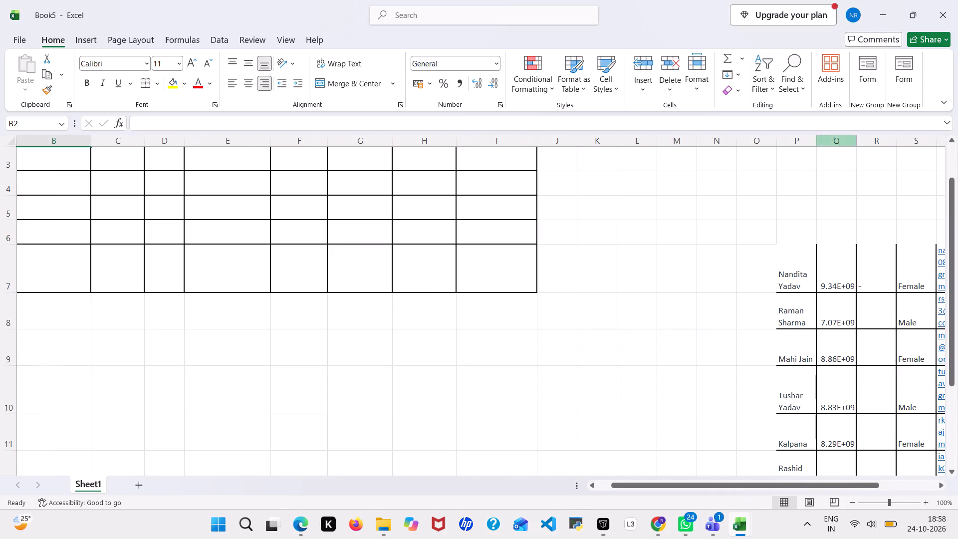
drag(855, 142, 908, 138)
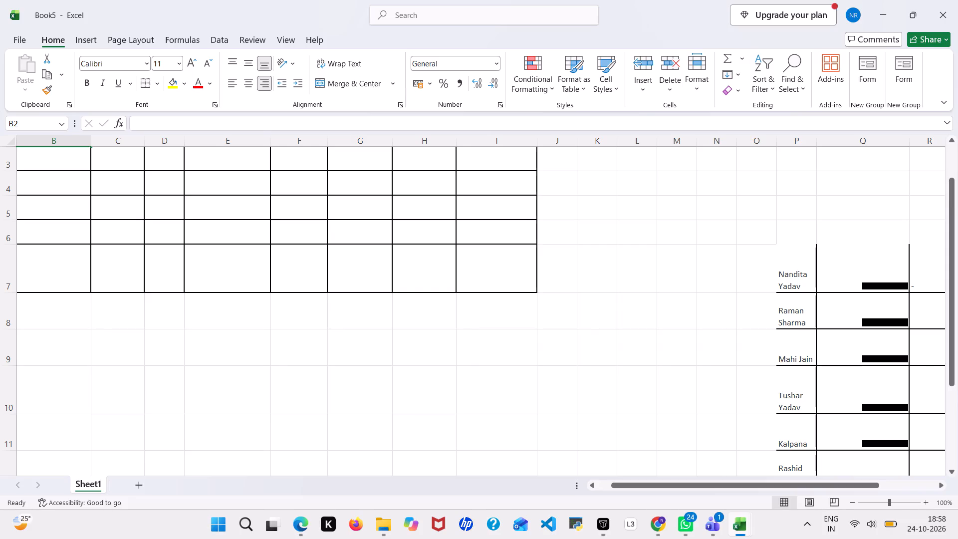
drag(185, 142, 253, 143)
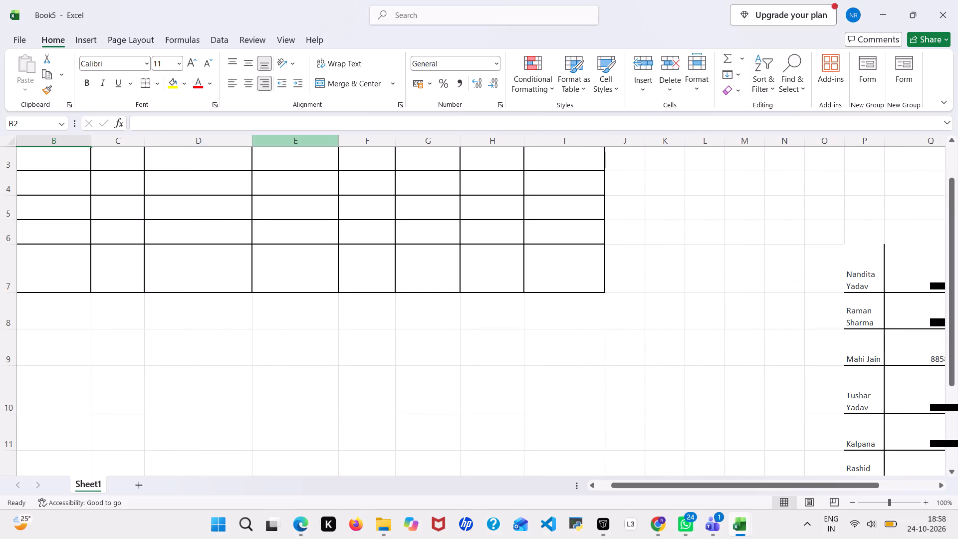
Copy the six candidates' details from P7:X12 and paste them into the tracker table starting at cell B2.
drag(859, 259, 957, 448)
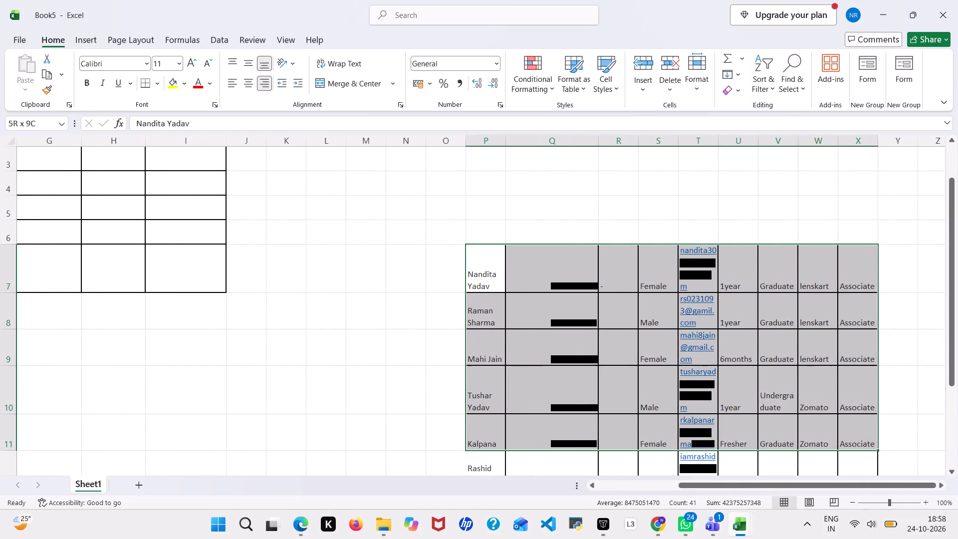
drag(957, 448, 867, 510)
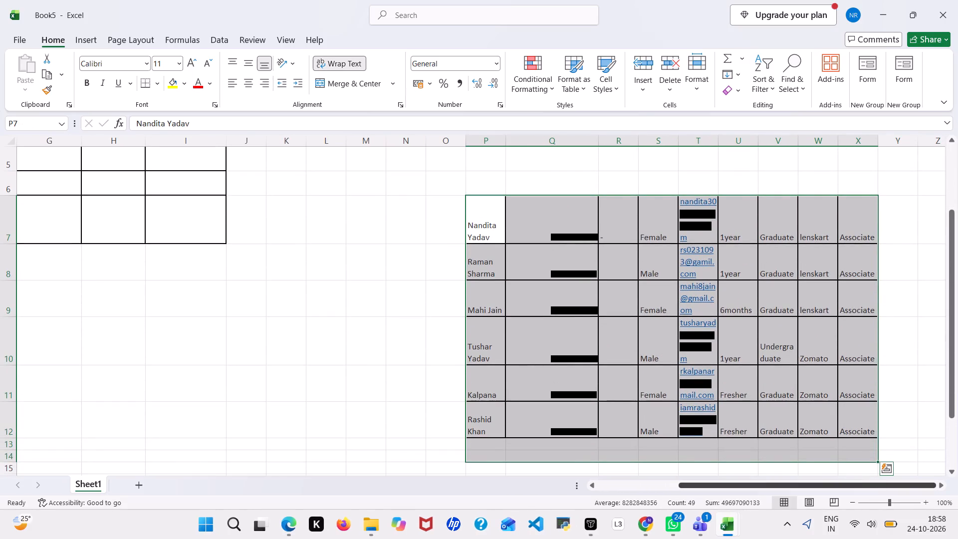
drag(872, 436, 530, 219)
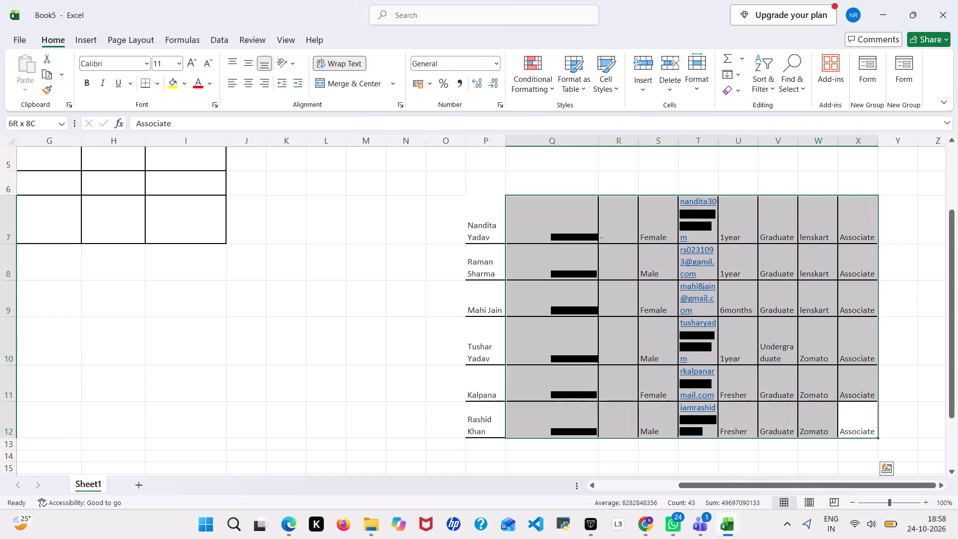
drag(530, 219, 496, 229)
key(ctrl+c)
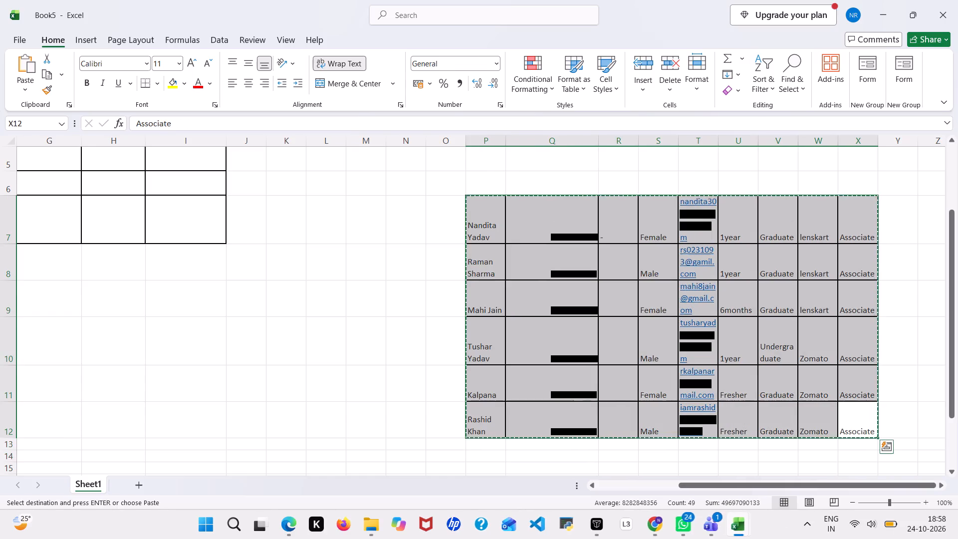
scroll(301, 250, right, 6)
scroll(301, 250, up, 5)
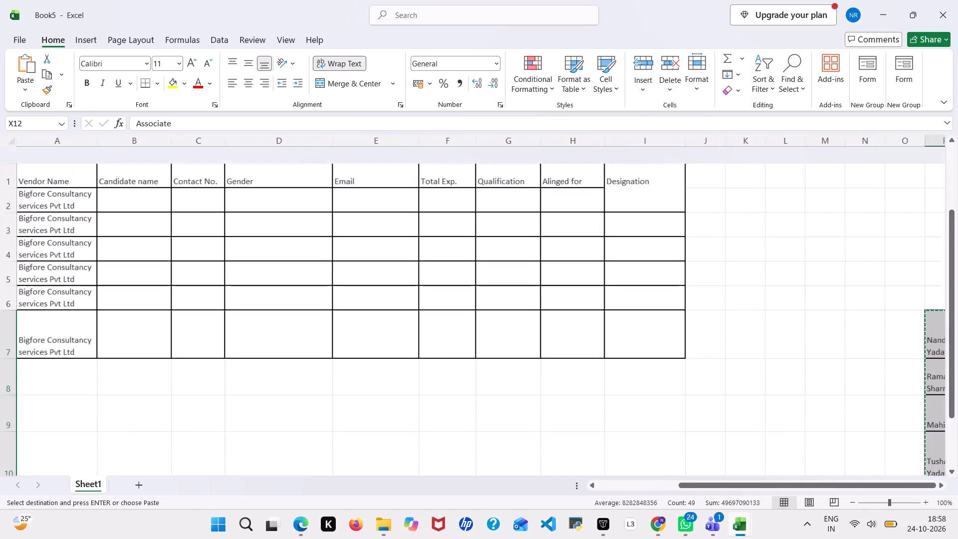
scroll(301, 250, up, 1)
click(148, 175)
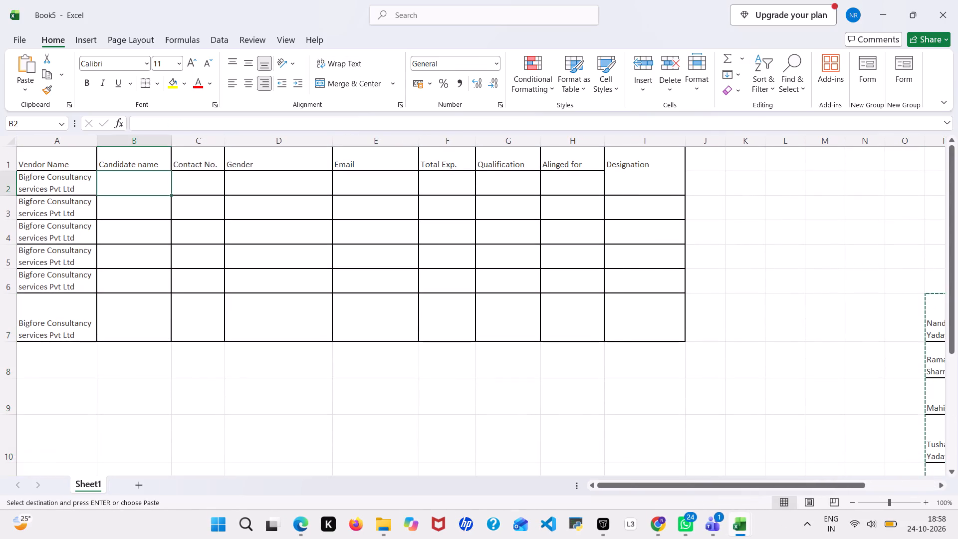
click(146, 180)
key(ctrl+v)
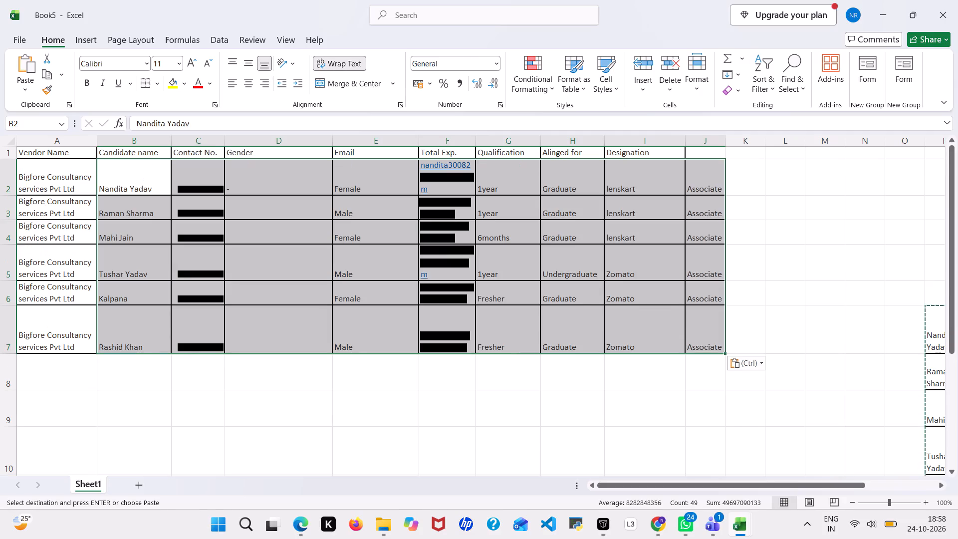
click(339, 406)
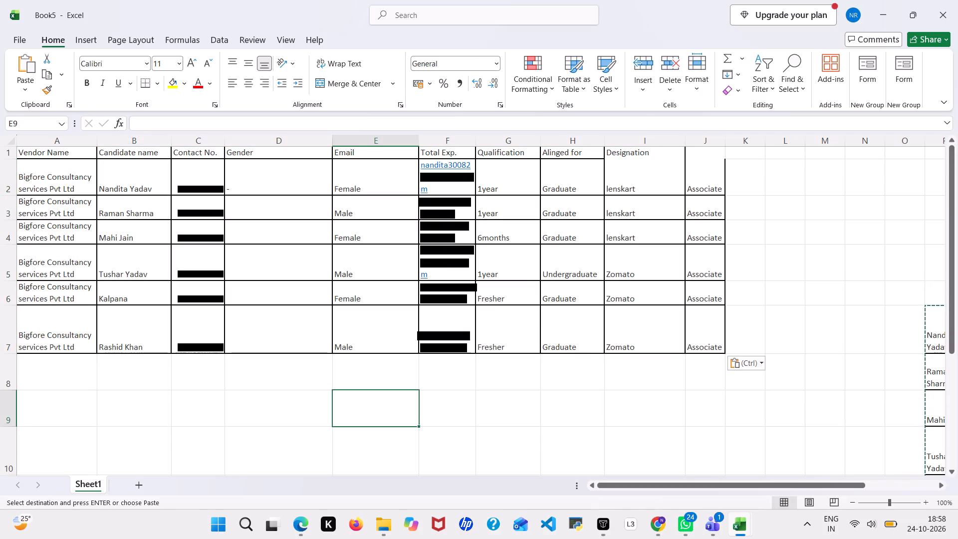
scroll(359, 259, up, 1)
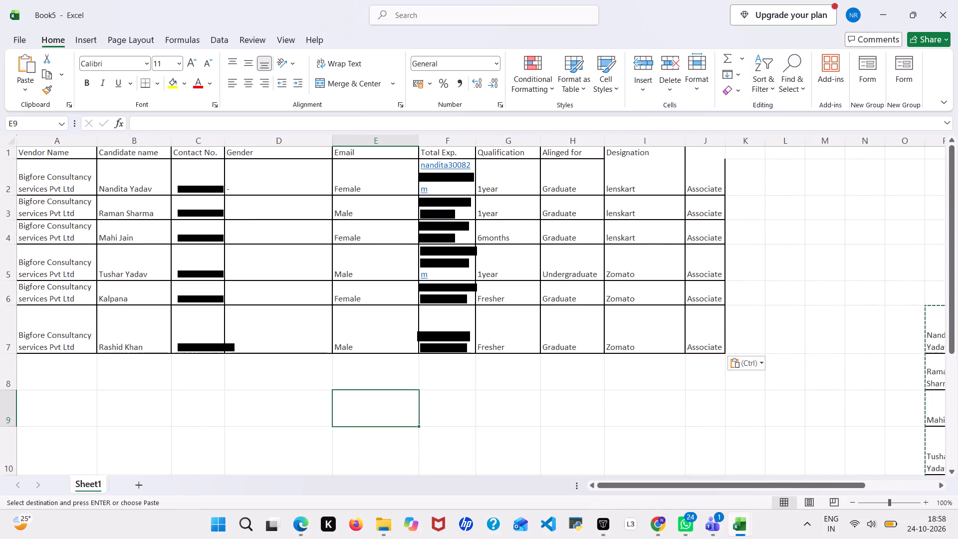
Copy the gender values from E2:E7 into the Gender column, D2:D7.
drag(391, 176, 384, 324)
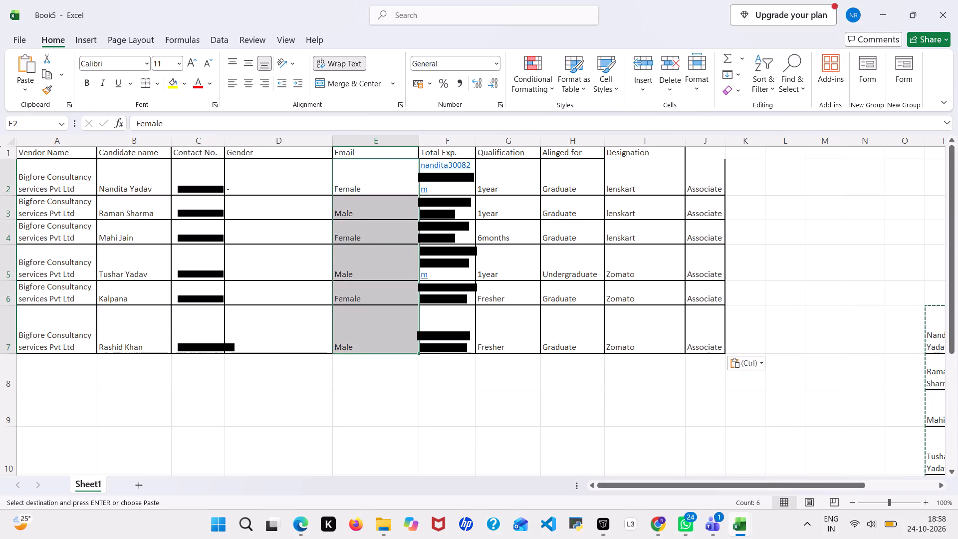
key(ctrl+c)
click(271, 180)
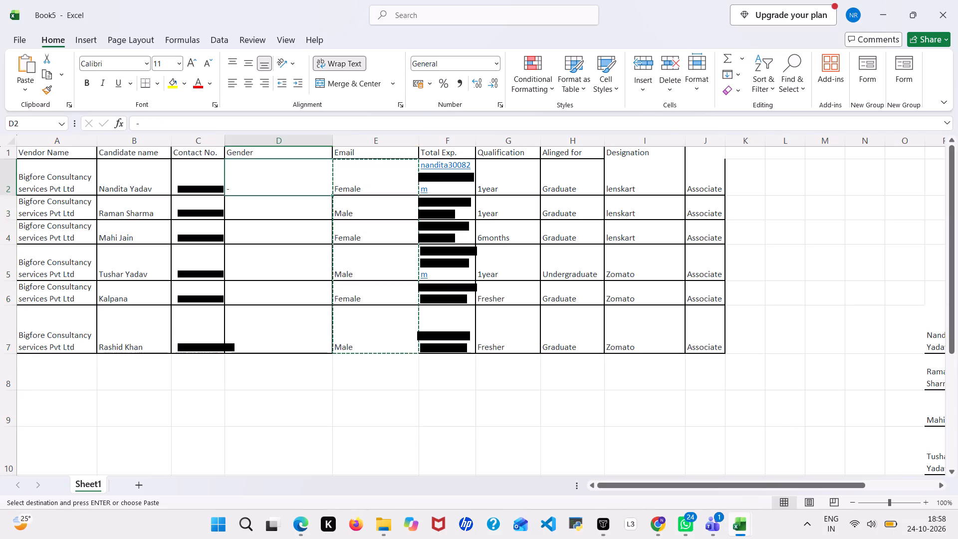
key(ctrl+v)
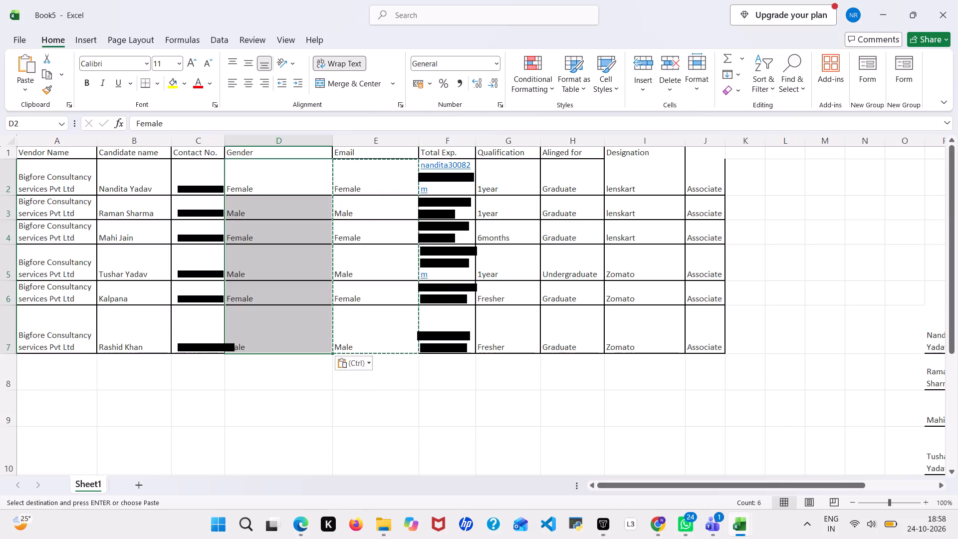
Copy the email addresses from F2:F7 into the Email column, E2:E7.
click(400, 187)
key(Right)
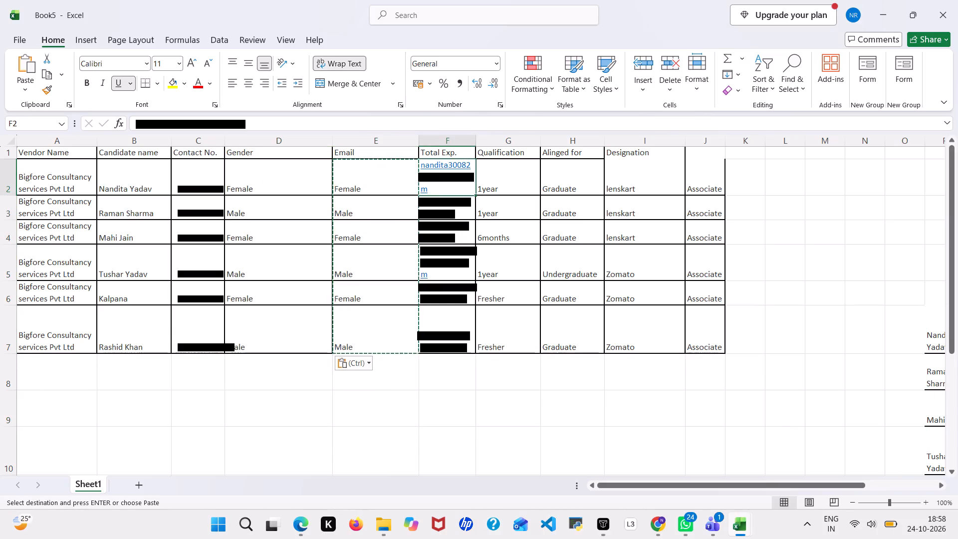
drag(463, 184, 460, 253)
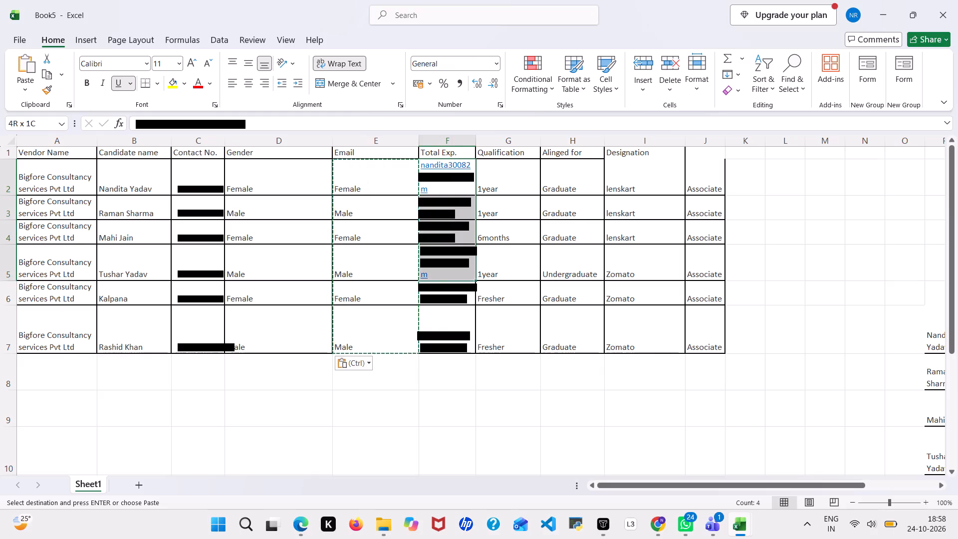
drag(460, 253, 461, 336)
key(ctrl+c)
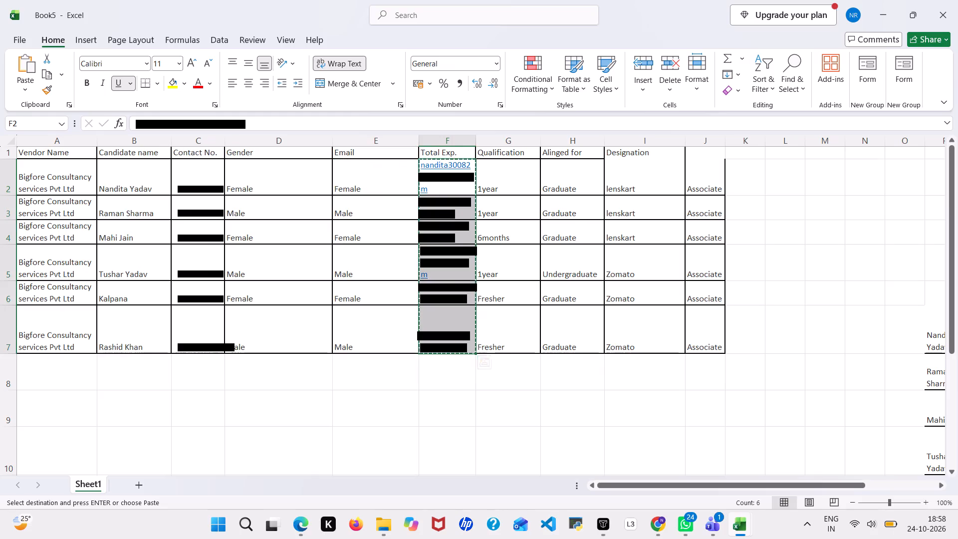
click(368, 205)
key(ctrl+v)
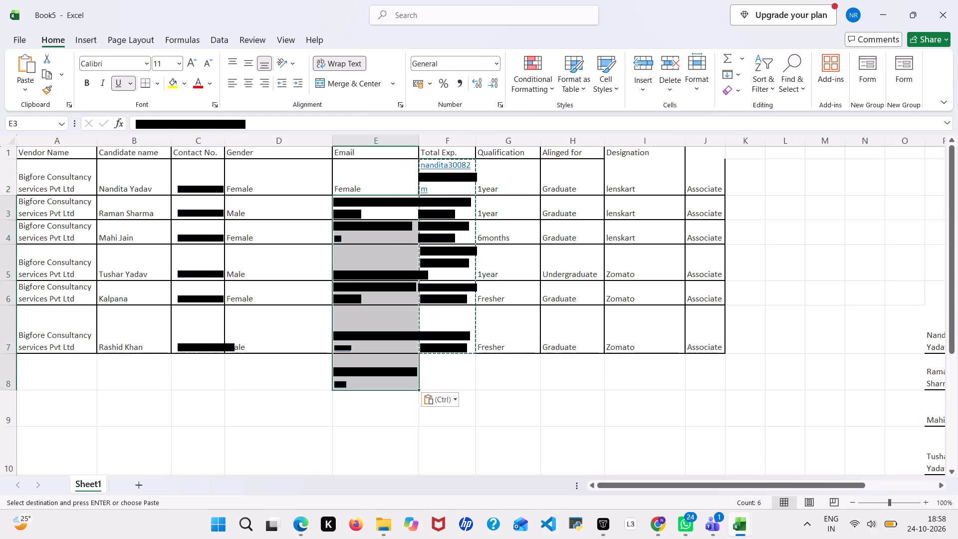
key(ctrl+z)
click(374, 176)
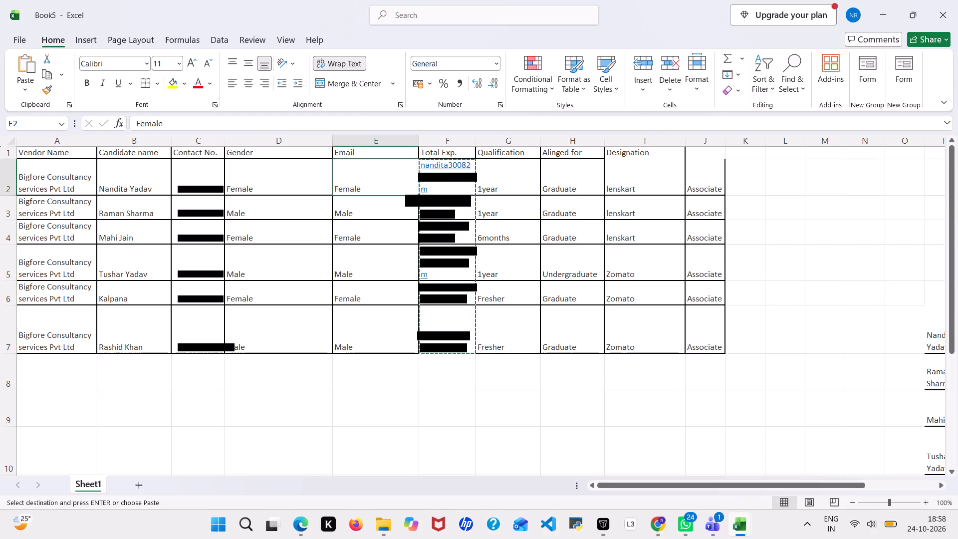
key(ctrl+v)
Copy the experience values from G2:G7 into the Total Exp. column, F2:F7.
drag(512, 168, 510, 260)
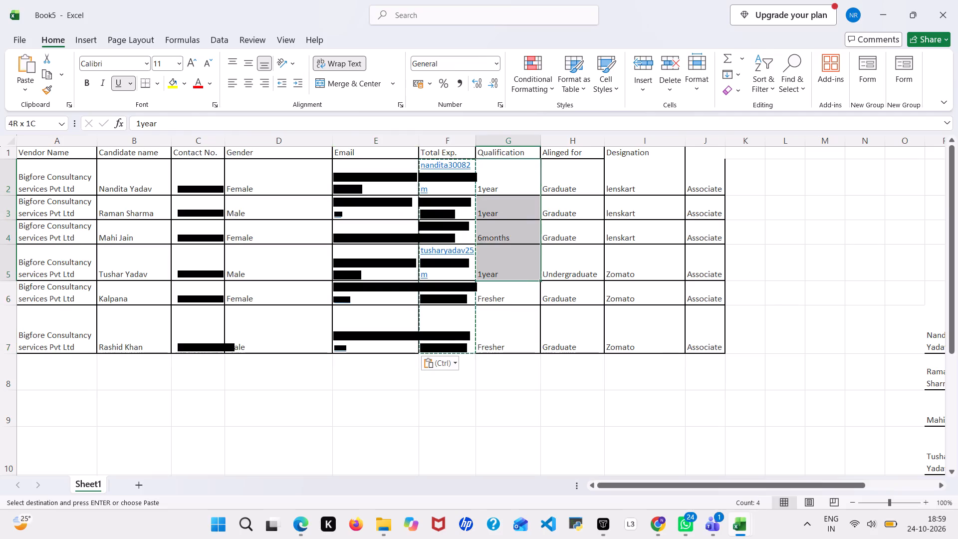
drag(510, 260, 504, 335)
key(ctrl+c)
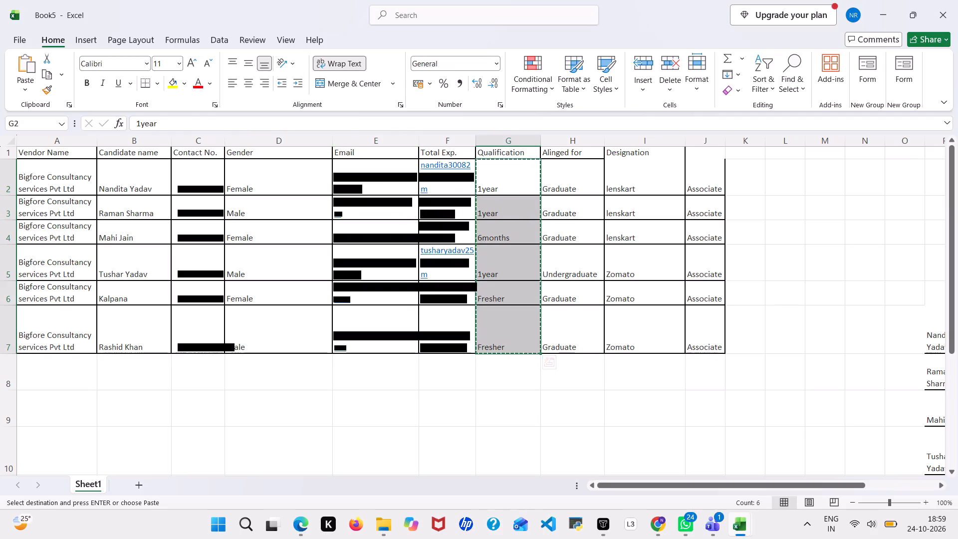
drag(439, 176, 439, 187)
key(ctrl+v)
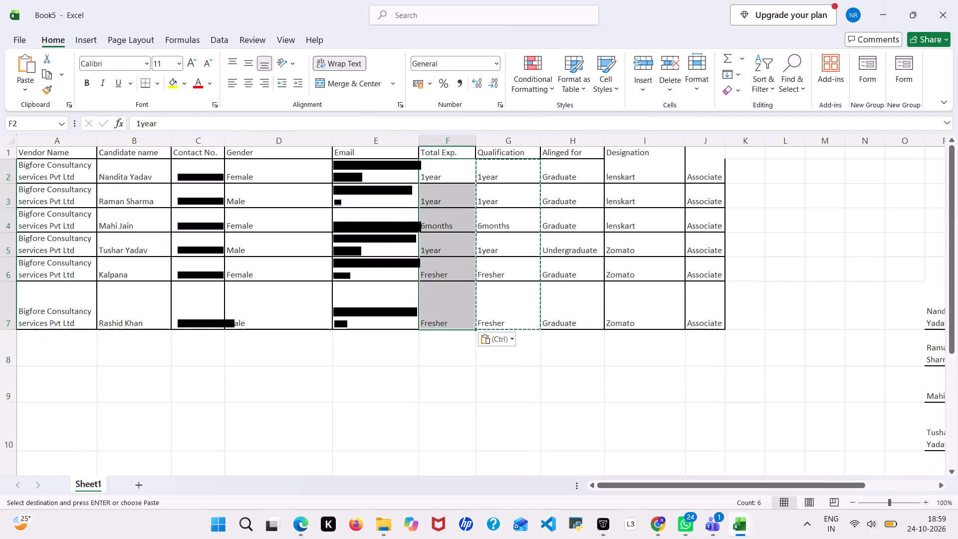
Copy the education values from H2:H7 into the Qualification column, G2:G7.
drag(559, 172, 560, 315)
key(ctrl+c)
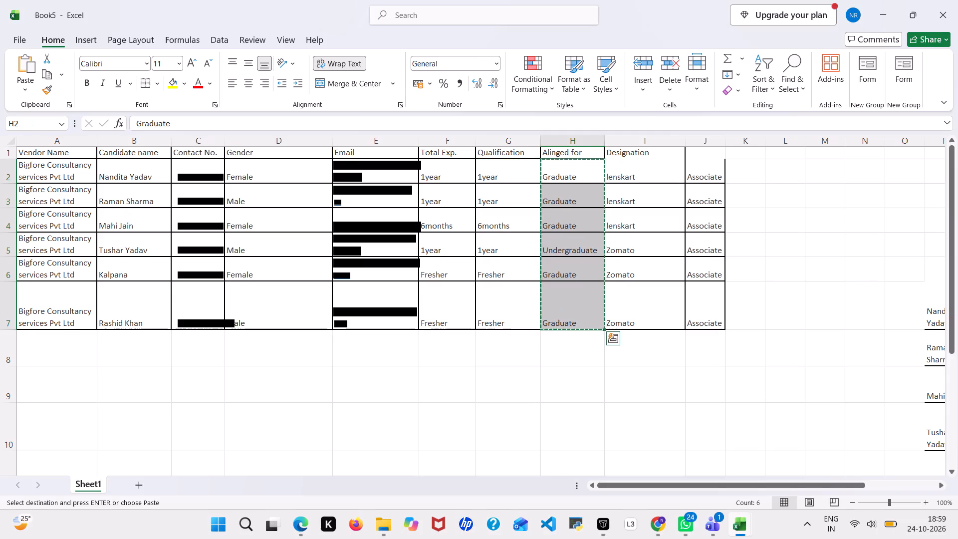
click(500, 174)
key(ctrl+v)
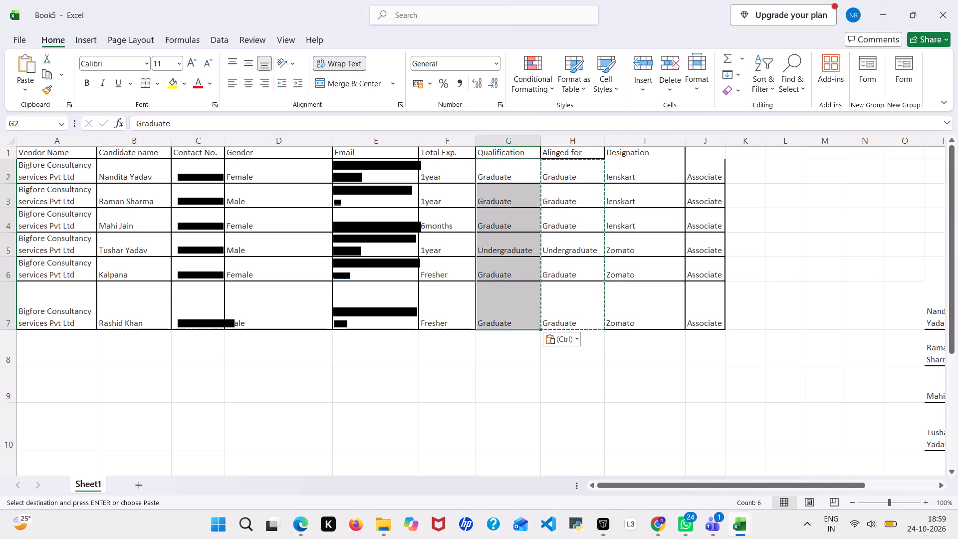
Copy the lenskart and Zomato entries from I2:I7 into the Alinged for column, H2:H7.
drag(651, 165, 641, 303)
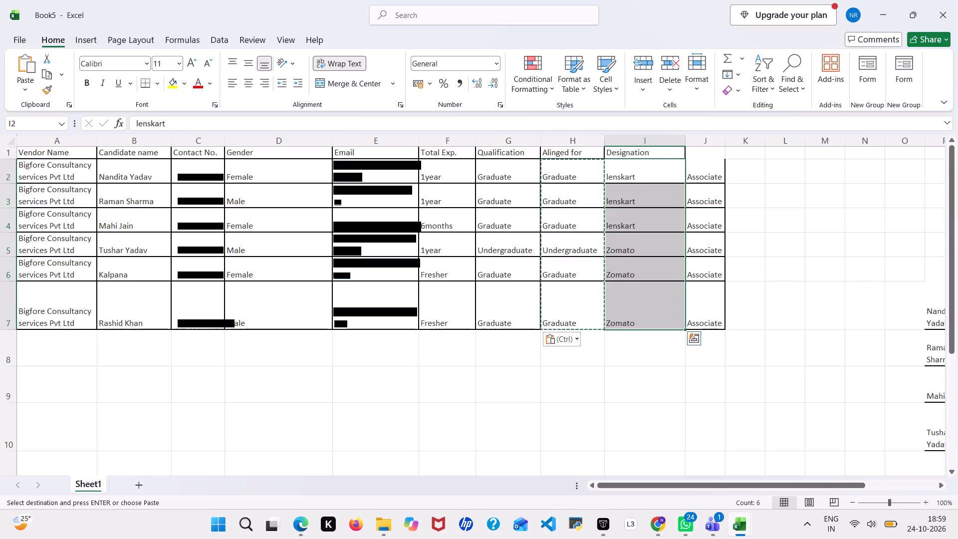
key(ctrl+c)
drag(574, 170, 567, 183)
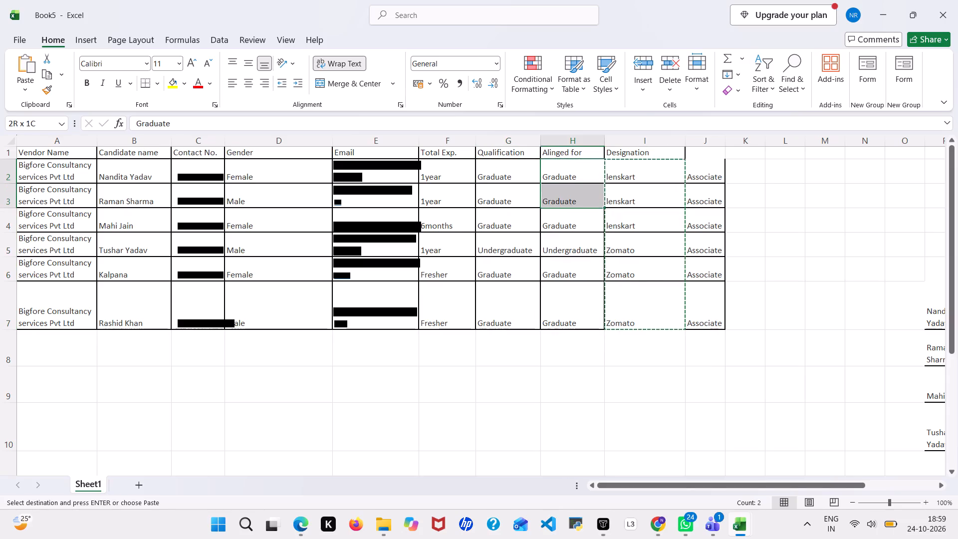
drag(567, 183, 564, 179)
key(ctrl+v)
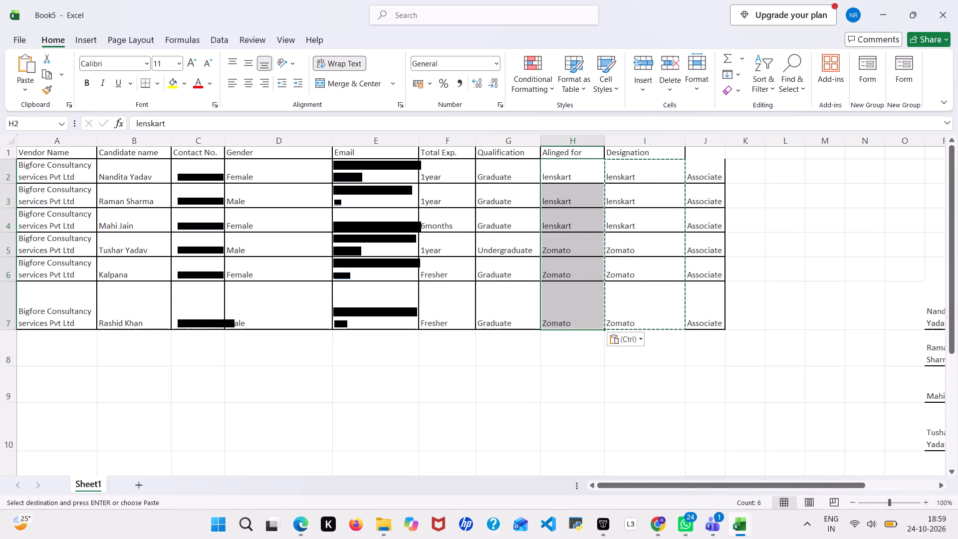
Copy the Associate entries from J2:J7 into the Designation column, I2:I7.
drag(703, 174, 703, 313)
key(ctrl+c)
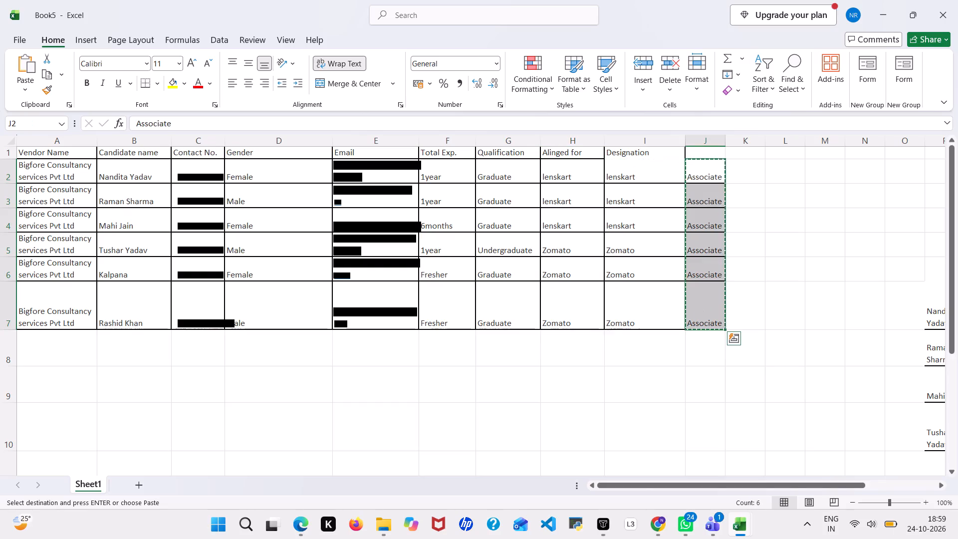
click(651, 168)
key(ctrl+v)
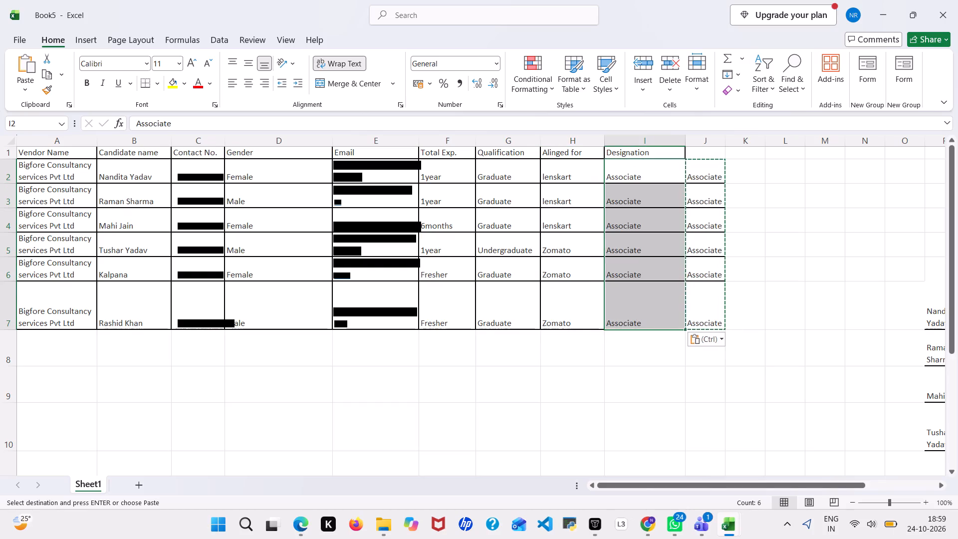
Clear the leftover duplicate Associate entries from J2:J7.
click(707, 173)
key(Delete)
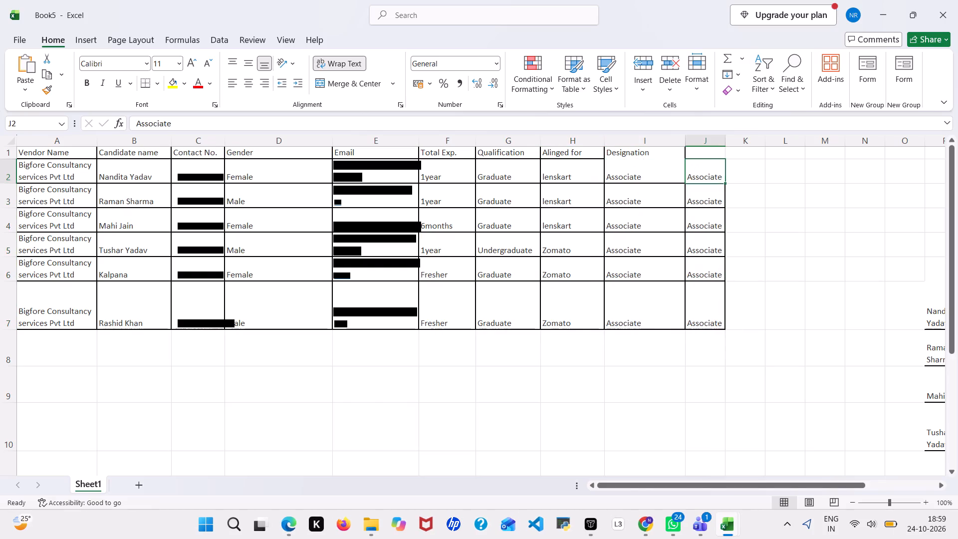
key(Delete)
drag(710, 301, 706, 177)
key(Delete)
key(Delete)
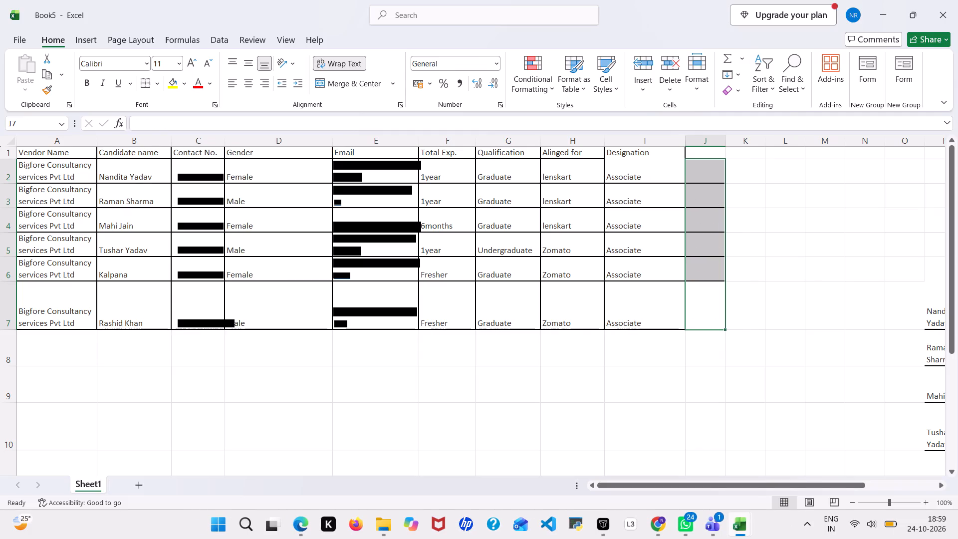
Narrow the Gender column D slightly and increase the height of header row 1.
click(810, 296)
scroll(655, 178, up, 2)
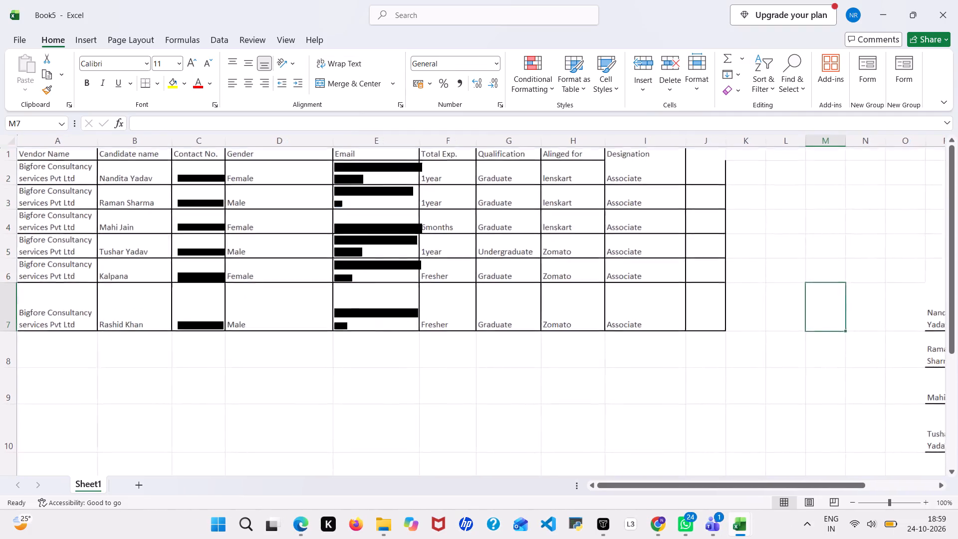
scroll(655, 178, up, 1)
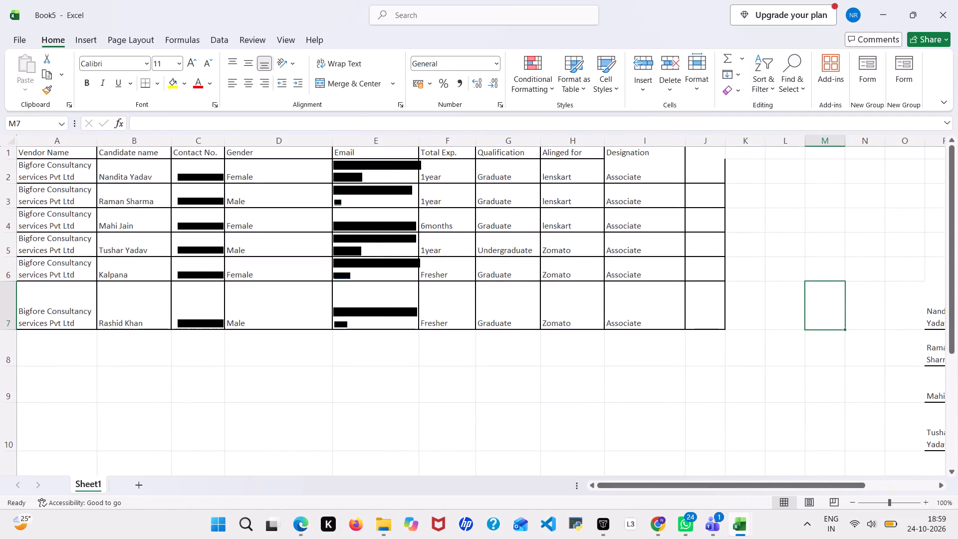
drag(333, 141, 311, 137)
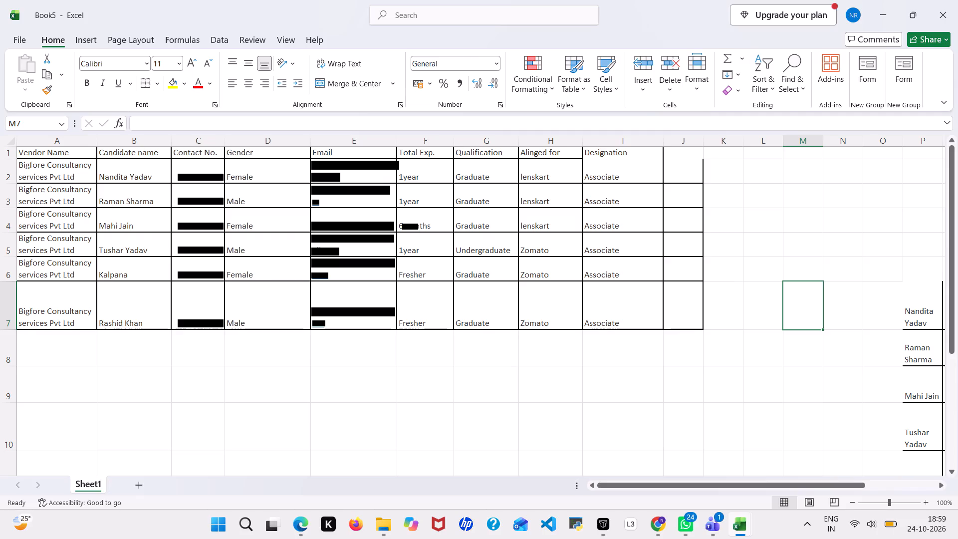
drag(13, 160, 13, 171)
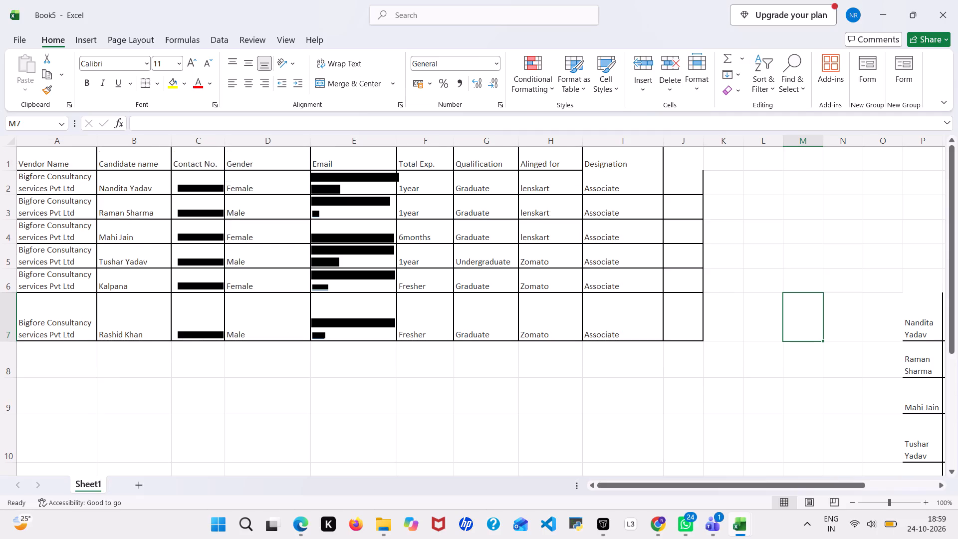
Clear the contents of the original candidate details block in P7:X12, and return to the tracker table.
click(744, 351)
scroll(744, 351, left, 3)
scroll(744, 351, right, 2)
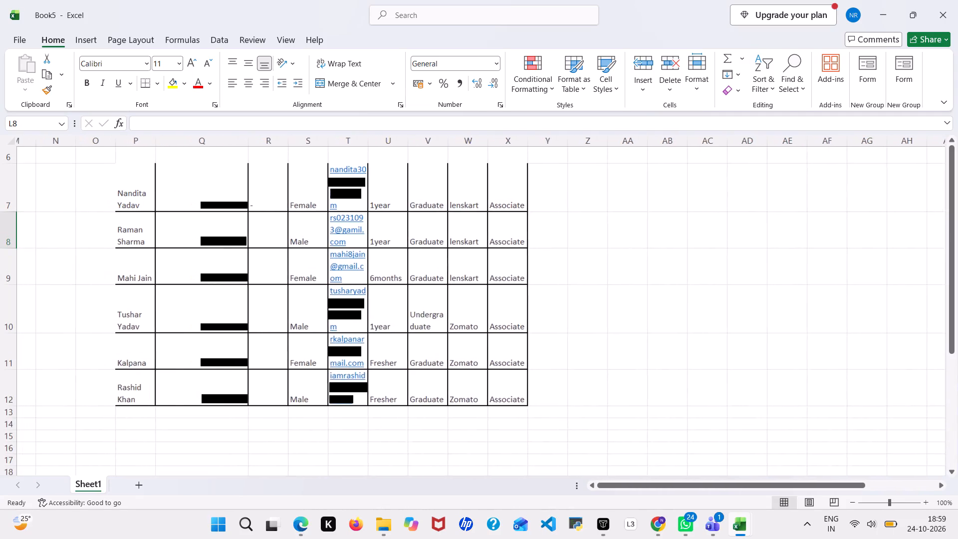
drag(545, 404, 175, 210)
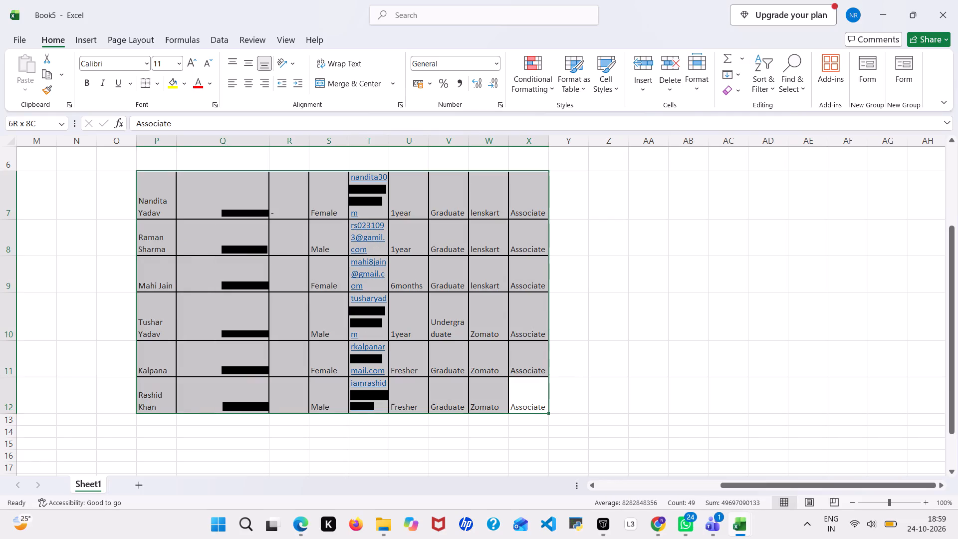
drag(175, 210, 167, 204)
key(Delete)
click(339, 378)
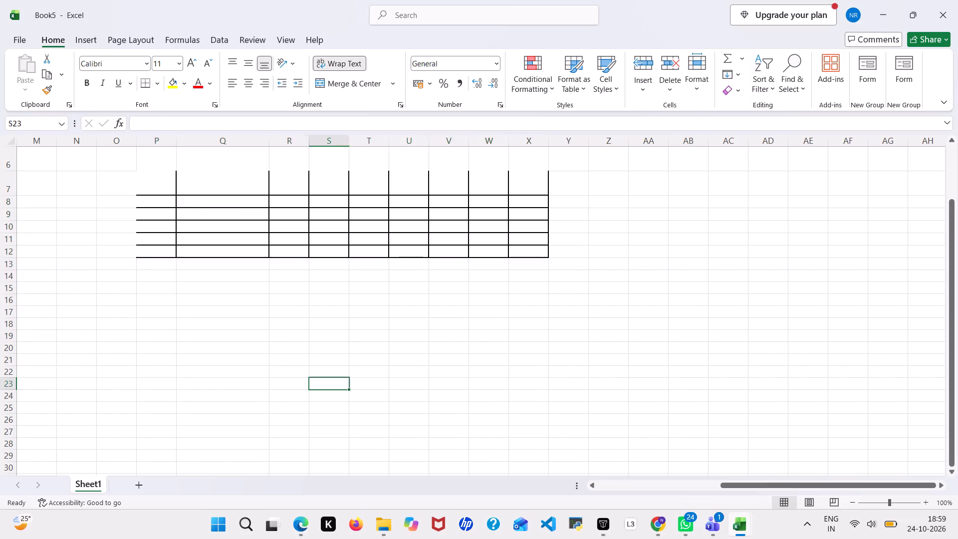
scroll(339, 378, right, 5)
scroll(339, 378, up, 2)
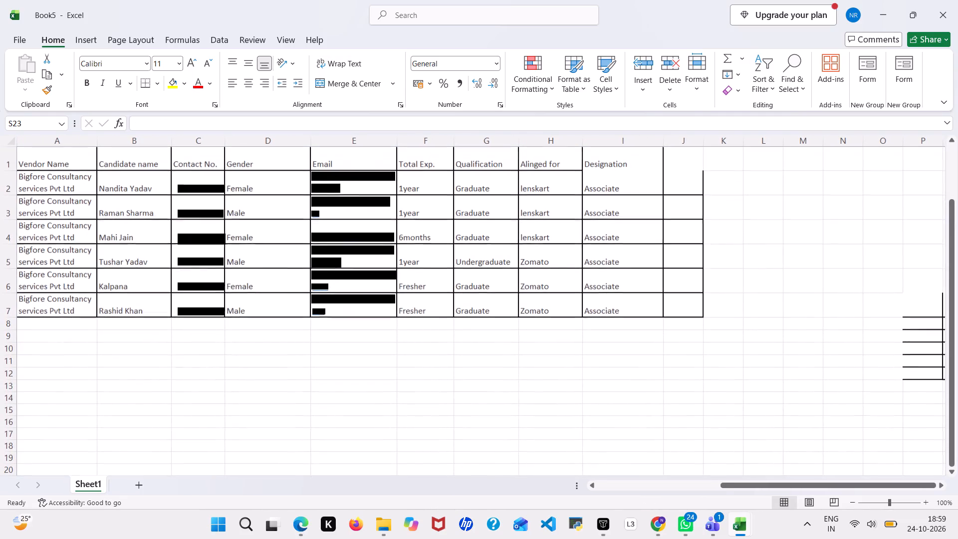
Switch to the Titan mail window showing the Sent folder.
click(595, 536)
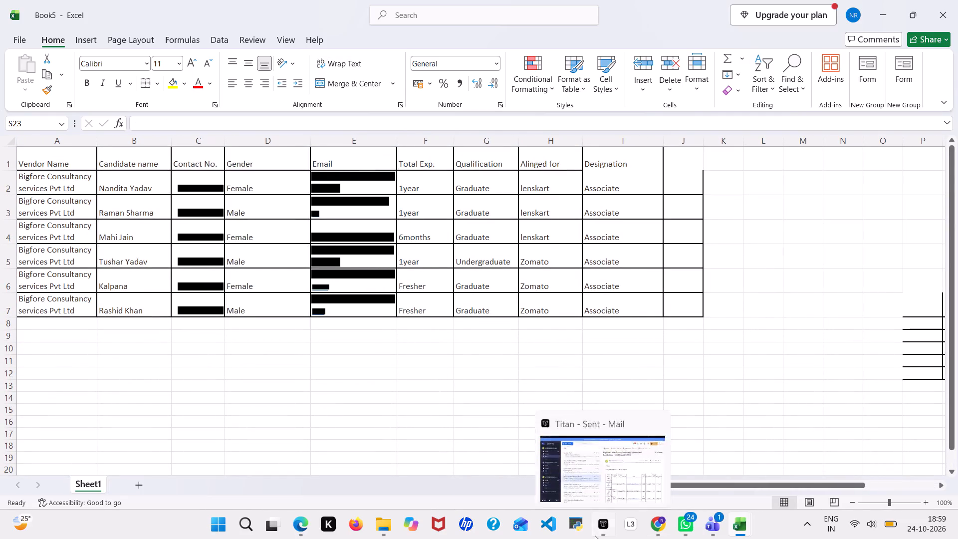
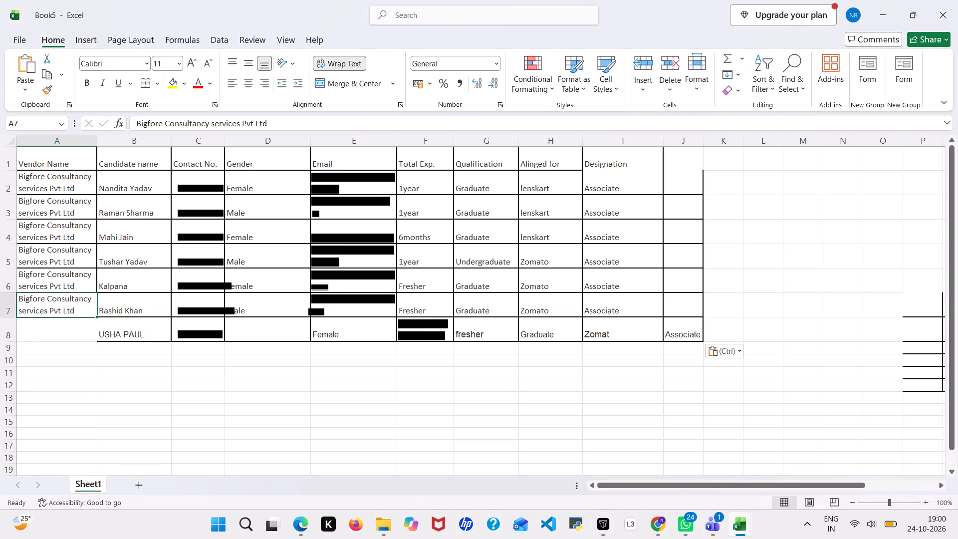
Fill the vendor name Bigfore Consultancy services Pvt Ltd down from A7 into A8.
drag(95, 317, 91, 334)
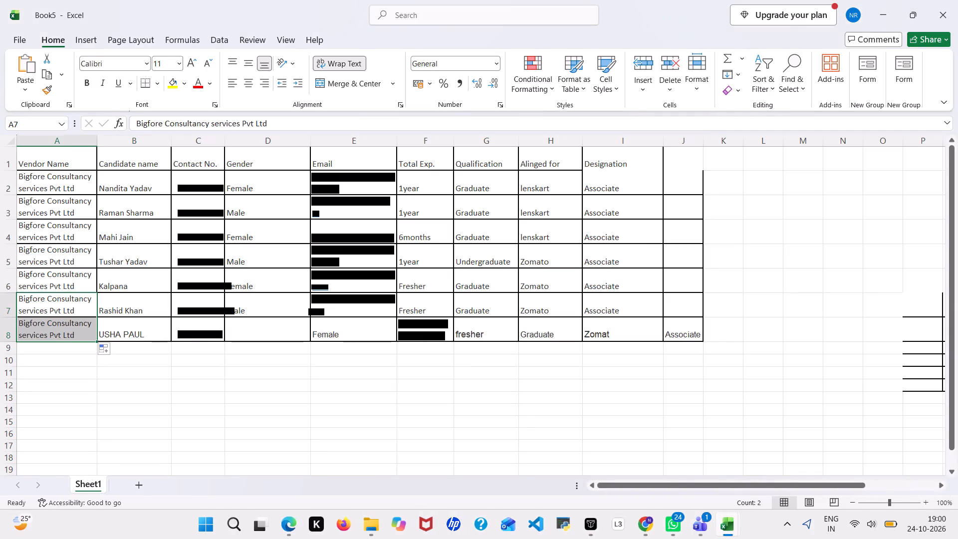
Retype the all-caps candidate name in B8 with only the initial letters capitalised.
click(146, 323)
double_click(144, 333)
drag(144, 333, 105, 336)
key(Delete)
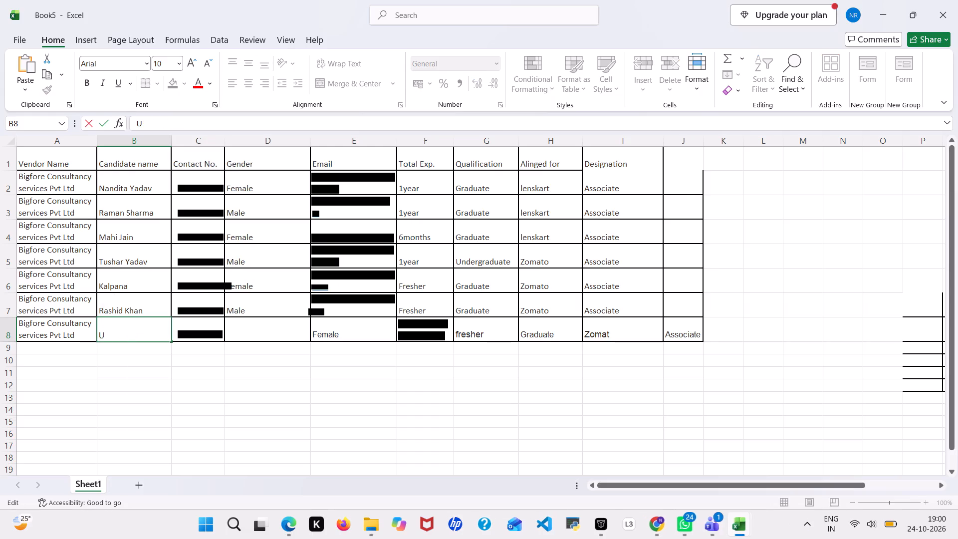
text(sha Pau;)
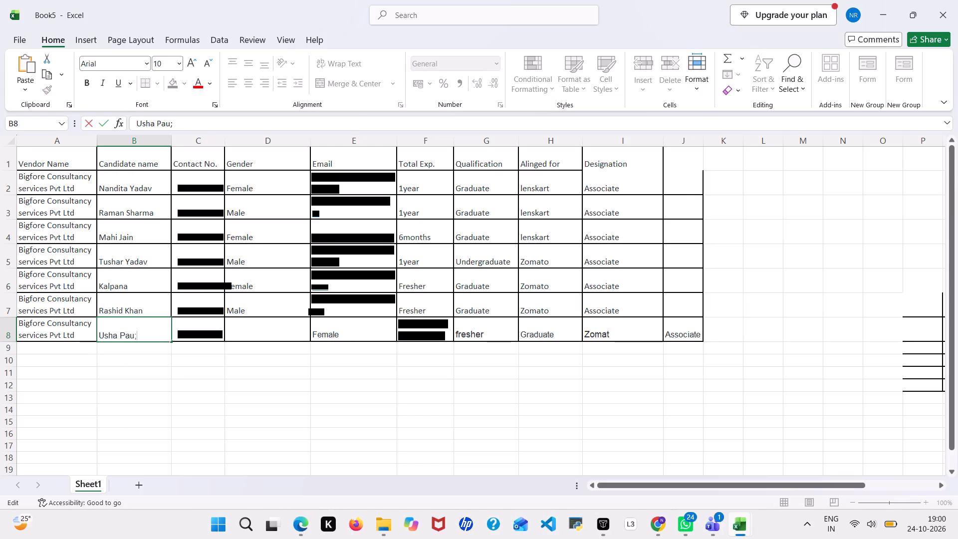
Copy the row 8 details from E8:J8 and paste them one column earlier, starting under Gender in D8.
double_click(476, 333)
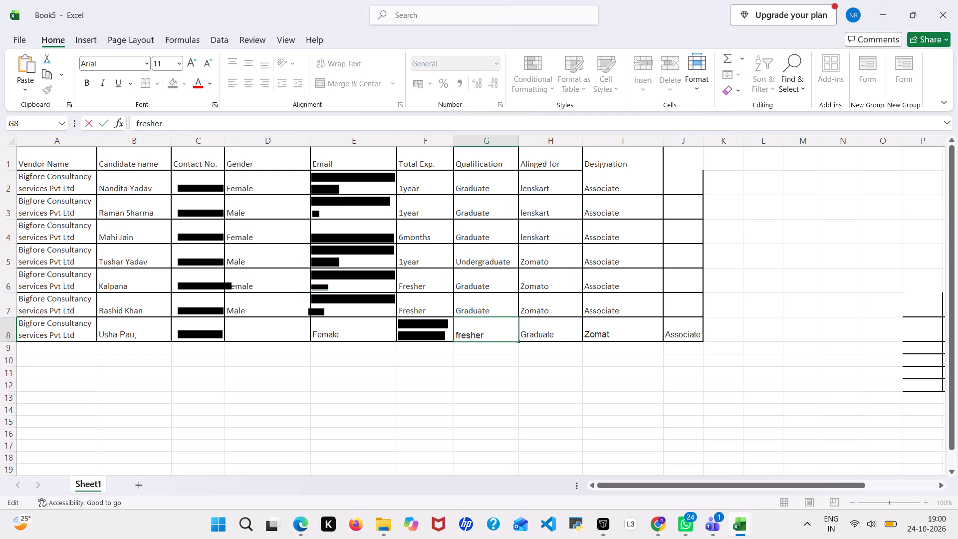
double_click(612, 328)
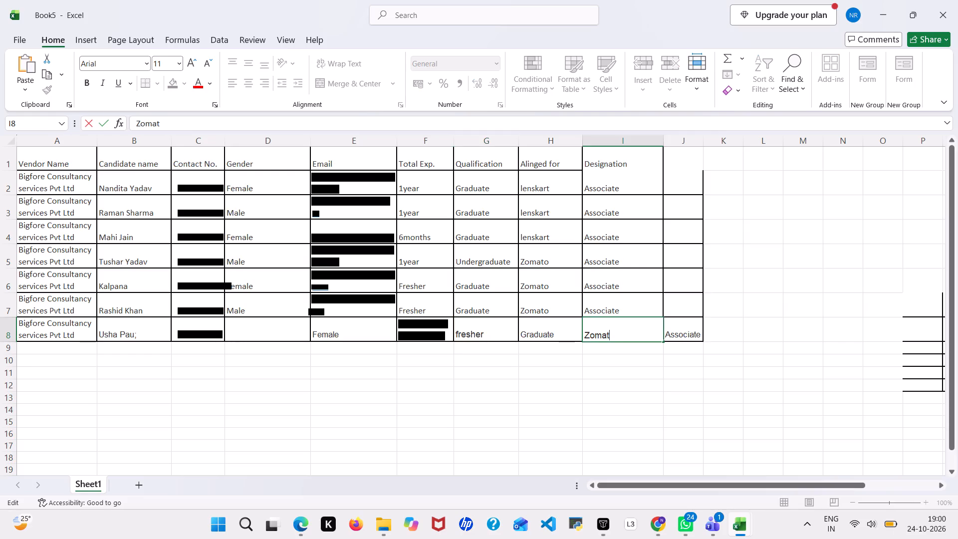
drag(694, 332, 364, 337)
key(ctrl+c)
click(277, 337)
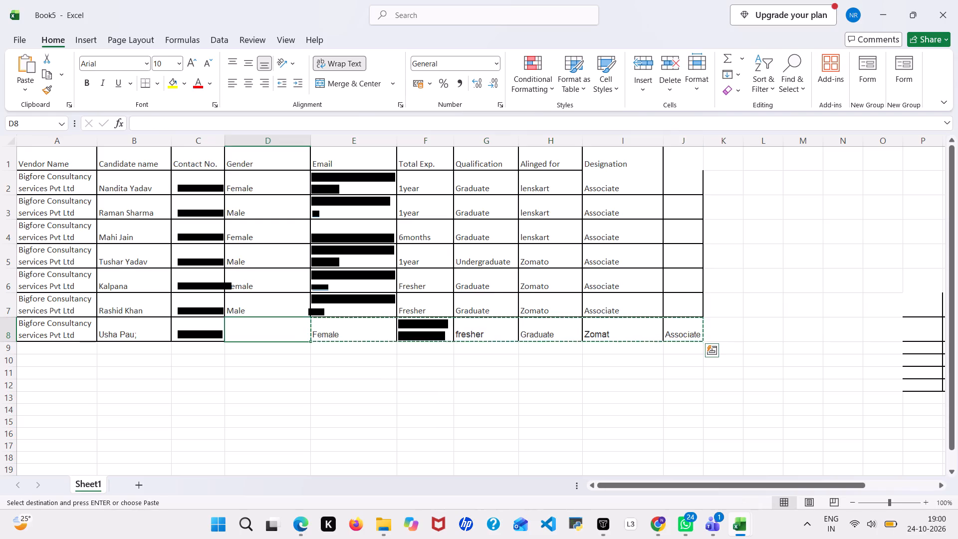
key(ctrl+v)
click(406, 374)
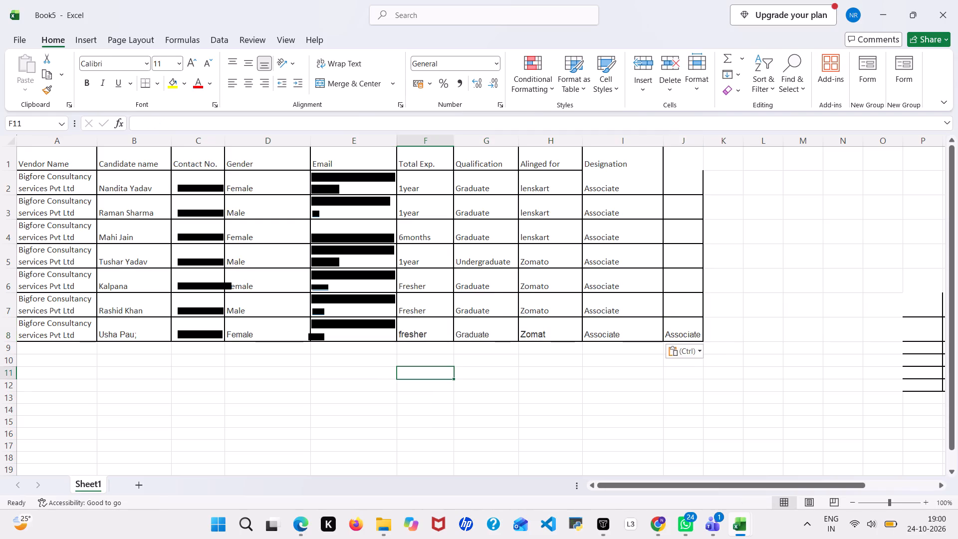
Correct the row 8 entries to Fresher under Total Exp. and Zomato under Alinged for.
double_click(418, 321)
click(404, 334)
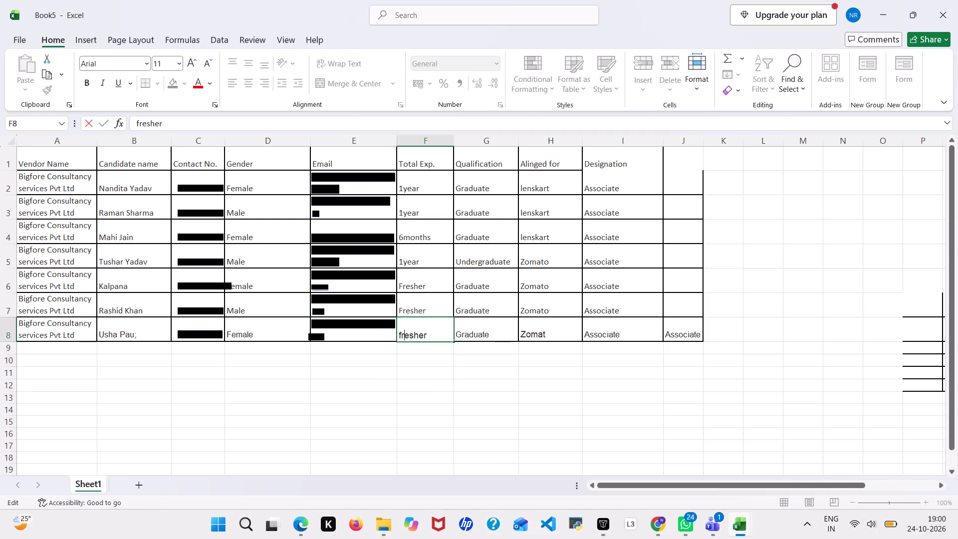
click(400, 334)
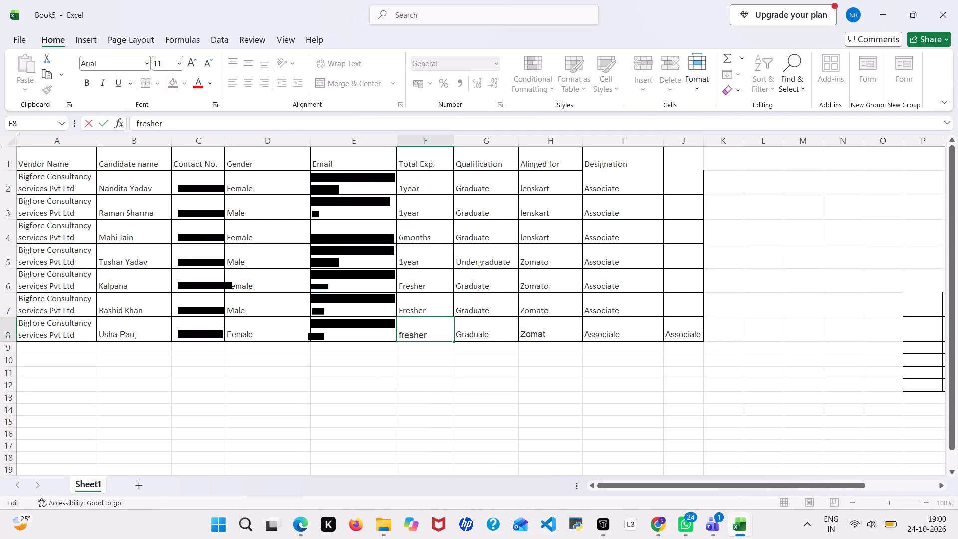
click(401, 334)
key(BackSpace)
key(shift+f)
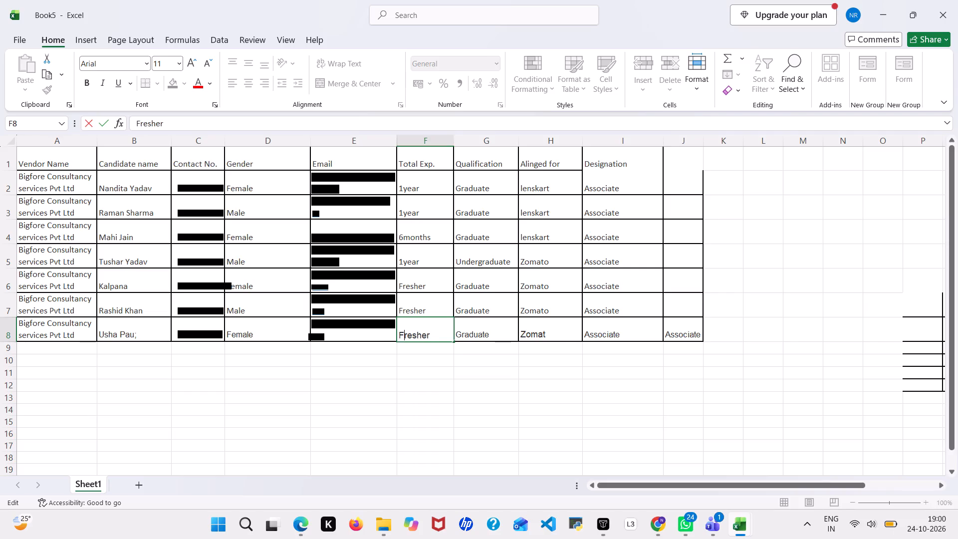
click(434, 363)
double_click(557, 331)
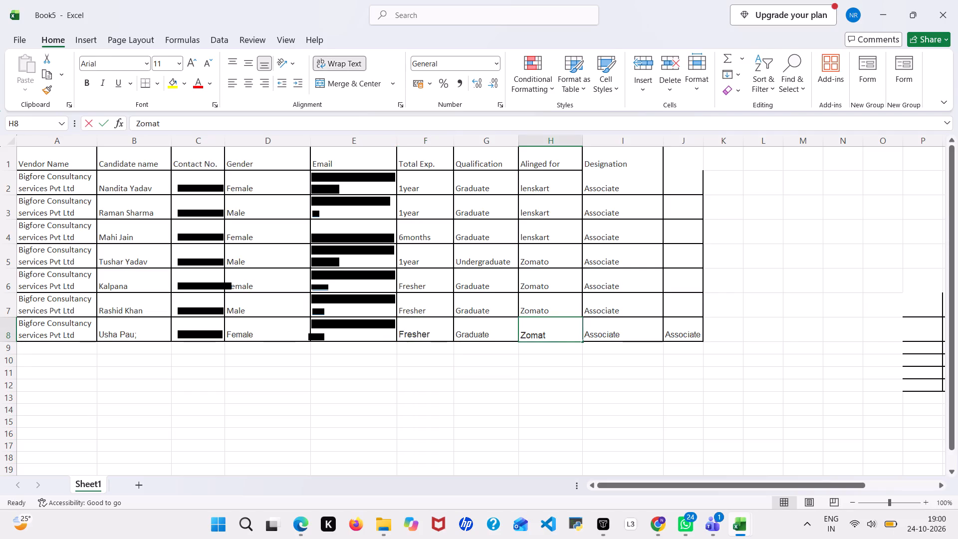
key(o)
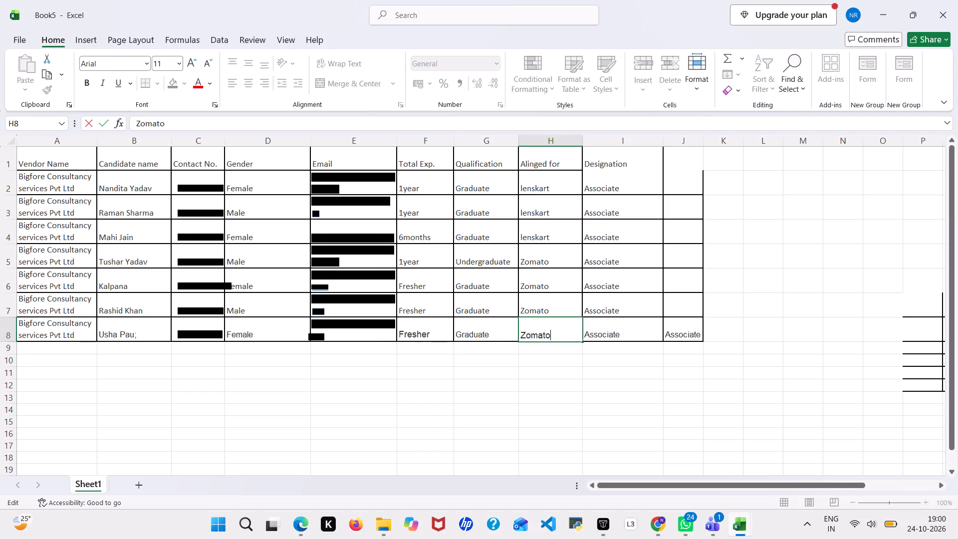
Clear the leftover duplicate Associate entry from J8.
click(684, 326)
key(Delete)
click(555, 426)
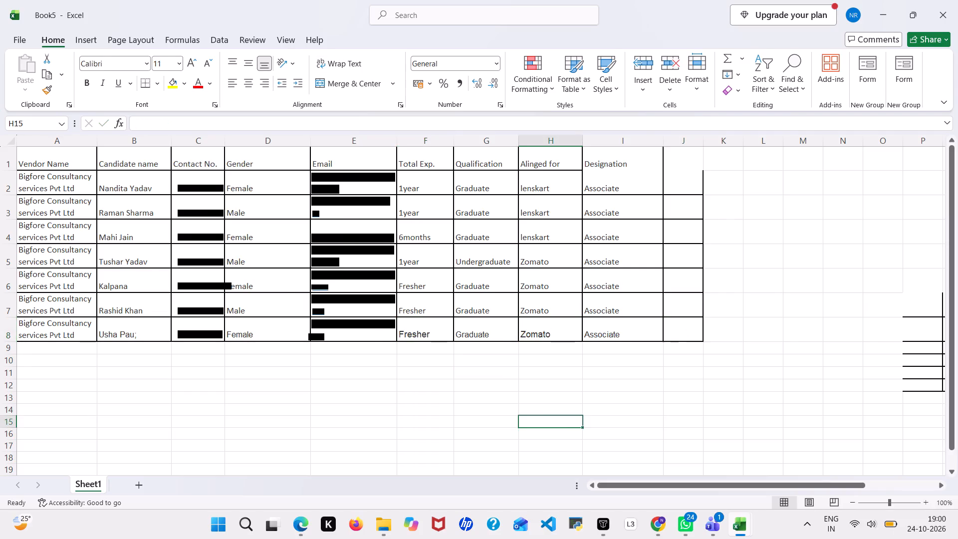
Narrow the Gender column D slightly.
scroll(555, 426, right, 4)
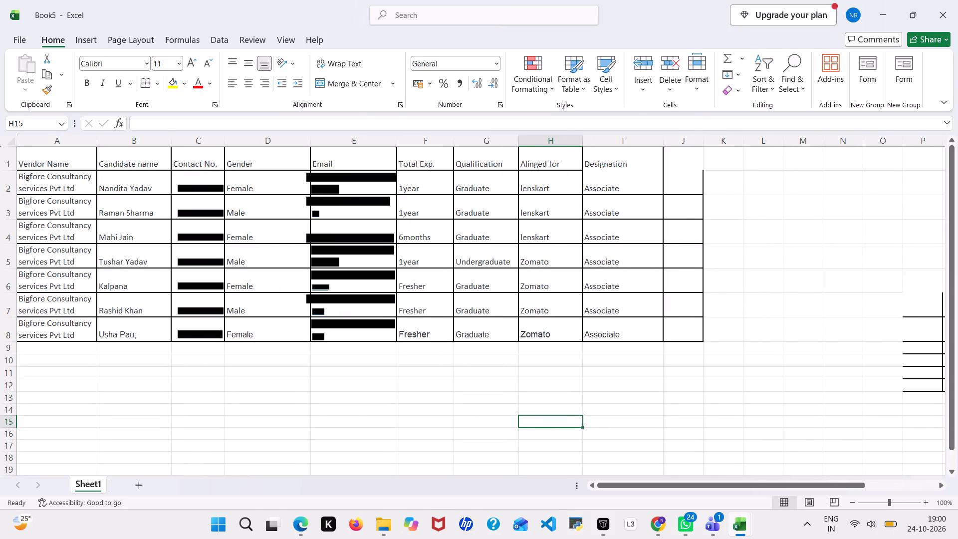
drag(308, 139, 303, 138)
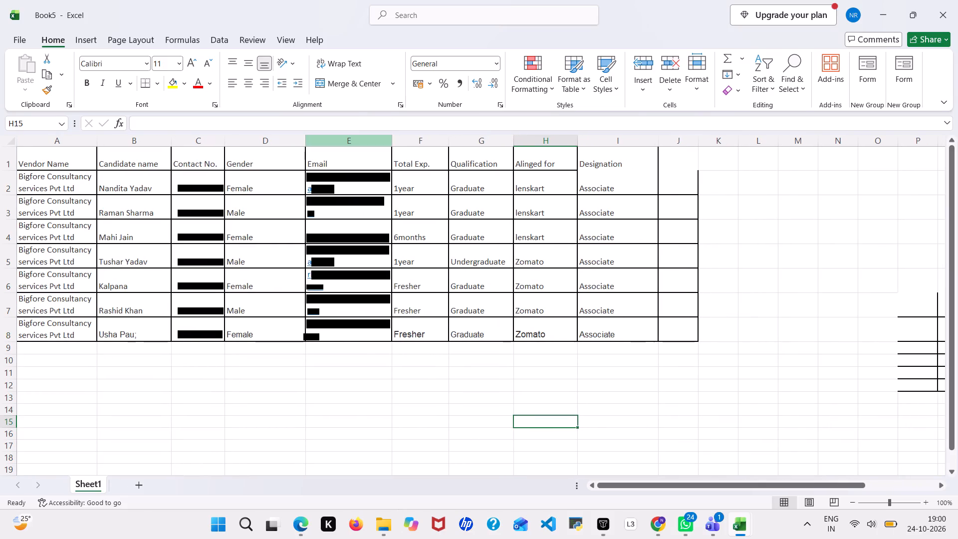
Shorten the qualification in G5 to UG.
double_click(504, 259)
key(BackSpace)
key(BackSpace)
key(BackSpace)
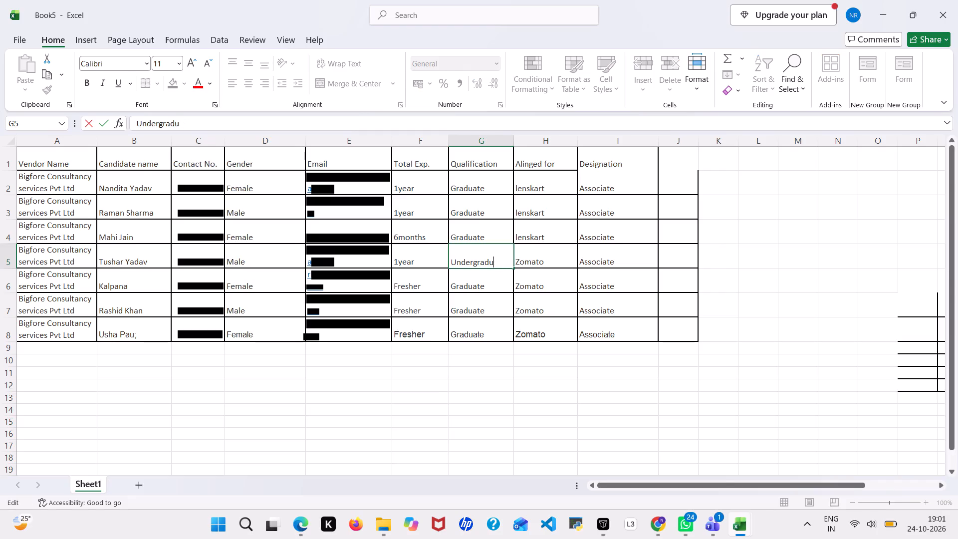
key(BackSpace)
key(BackSpace)
key(BackSpace)
key(BackSpace)
key(BackSpace)
key(BackSpace)
key(BackSpace)
key(BackSpace)
key(BackSpace)
key(shift+g)
click(540, 358)
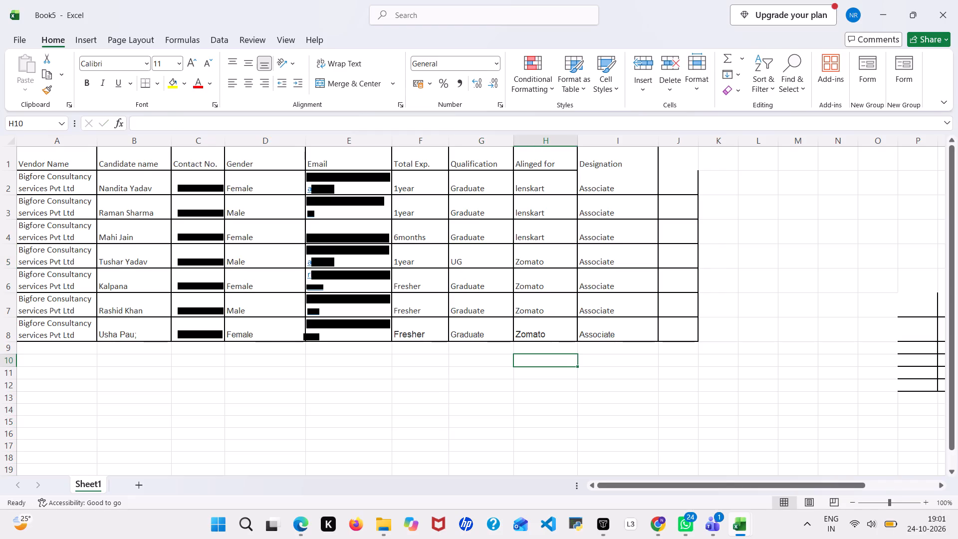
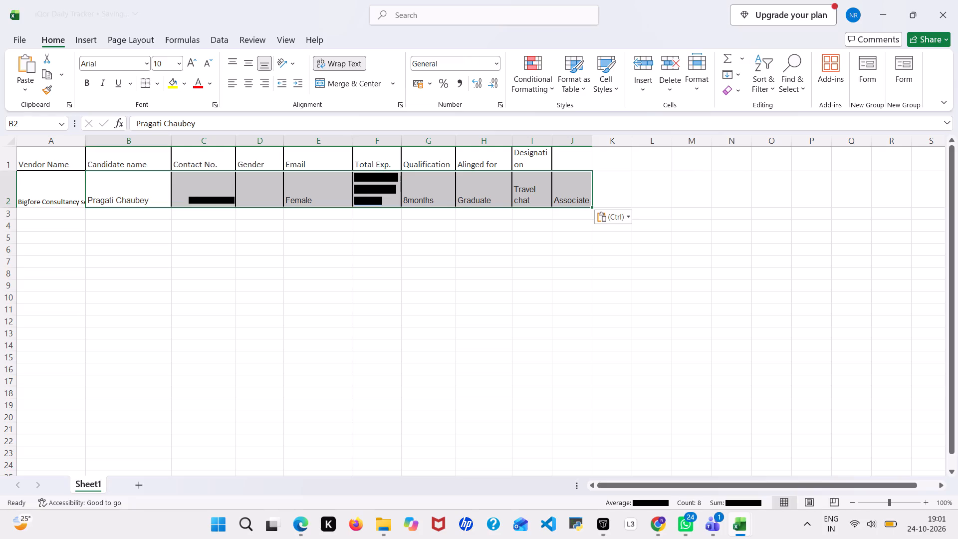
Copy the row 2 details in E2:J2 one column back, starting at D2, so they line up with the Gender through Designation headers.
click(322, 182)
drag(322, 182, 549, 191)
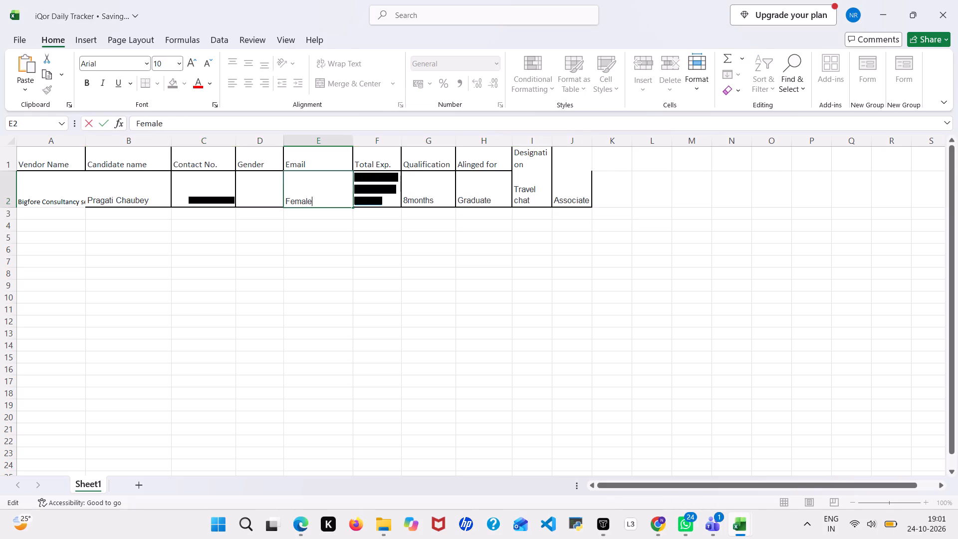
drag(568, 195, 330, 194)
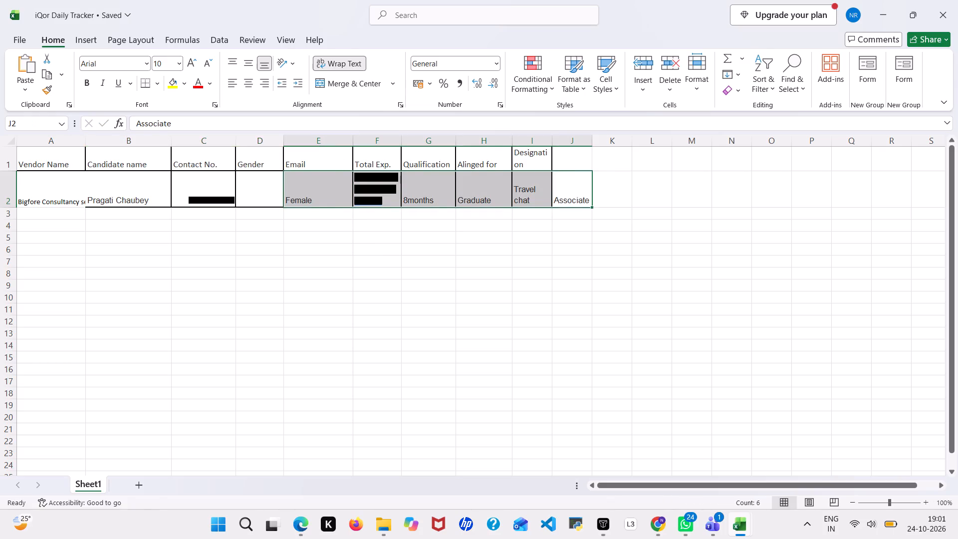
key(ctrl+c)
click(248, 194)
key(ctrl+v)
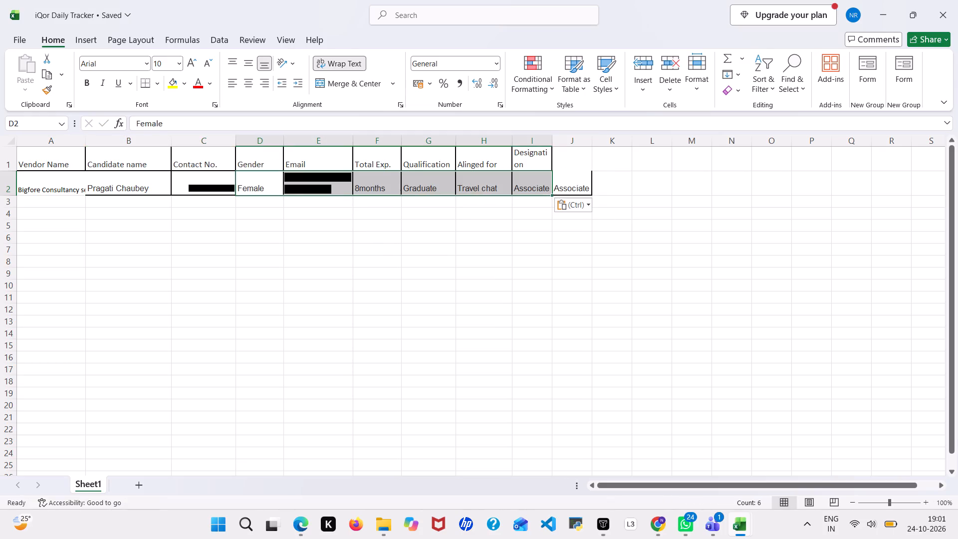
Clear the leftover duplicate Associate entry from J2.
click(557, 180)
key(Delete)
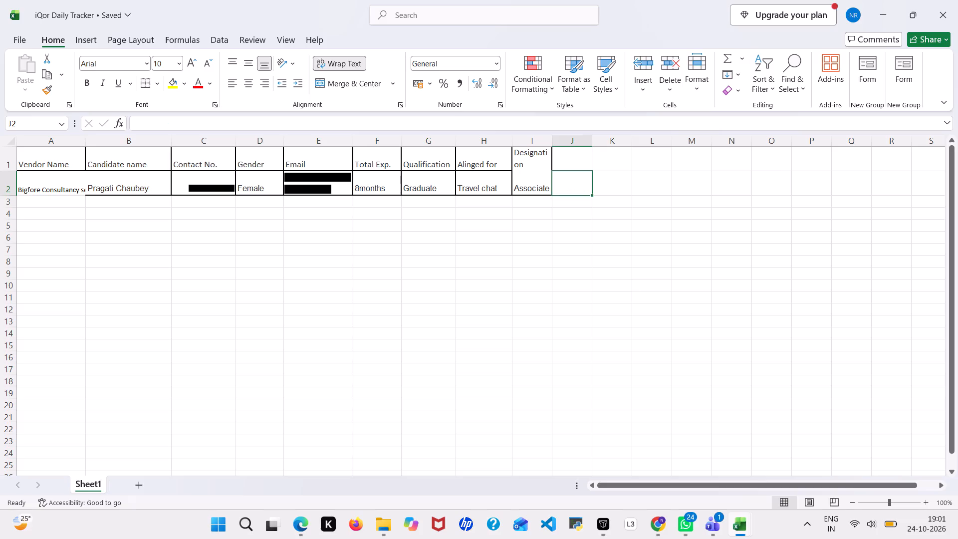
click(601, 288)
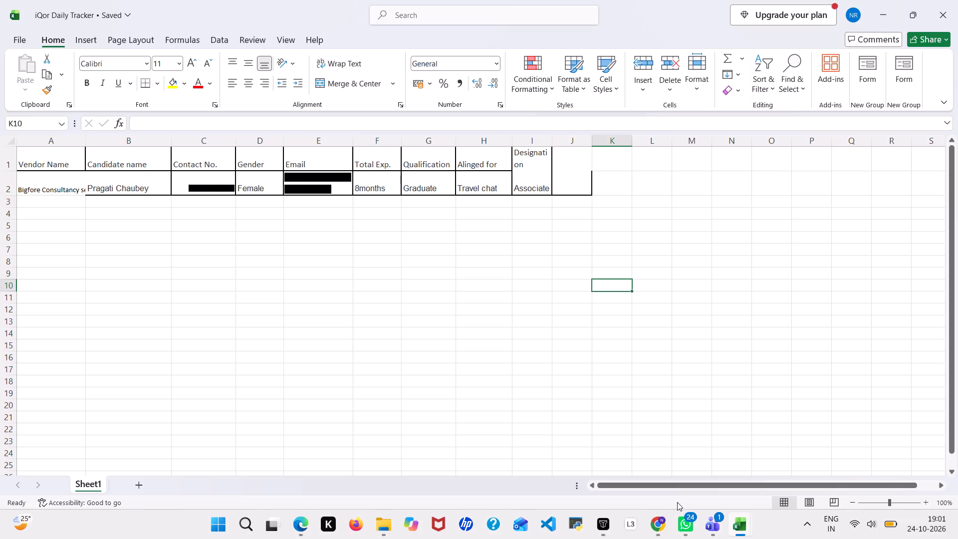
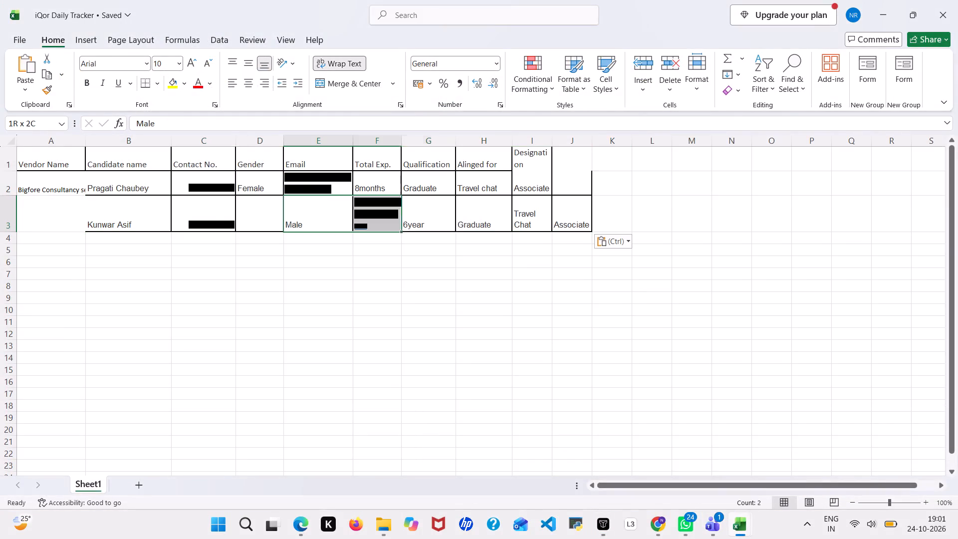
Copy the second candidate's details in E3:J3, from gender through designation.
drag(396, 218, 586, 231)
key(ctrl+c)
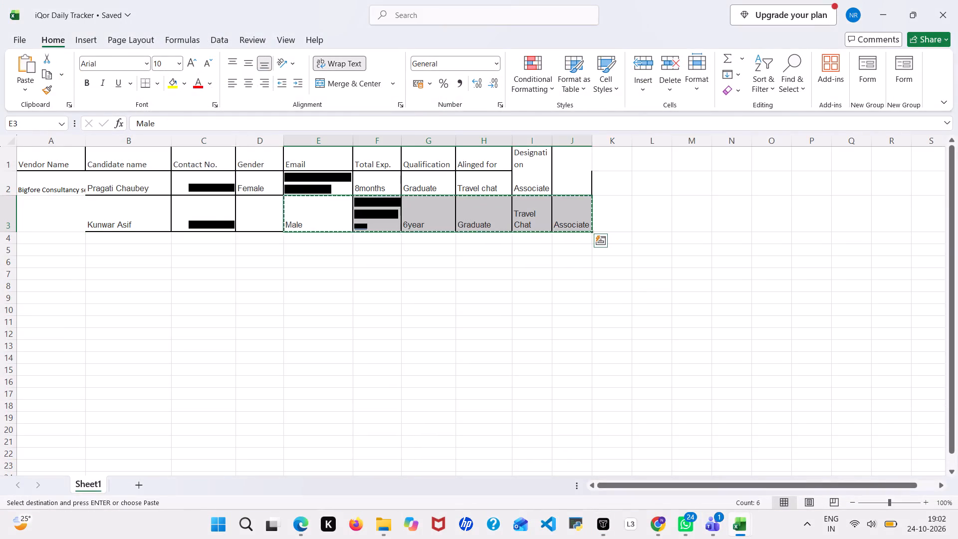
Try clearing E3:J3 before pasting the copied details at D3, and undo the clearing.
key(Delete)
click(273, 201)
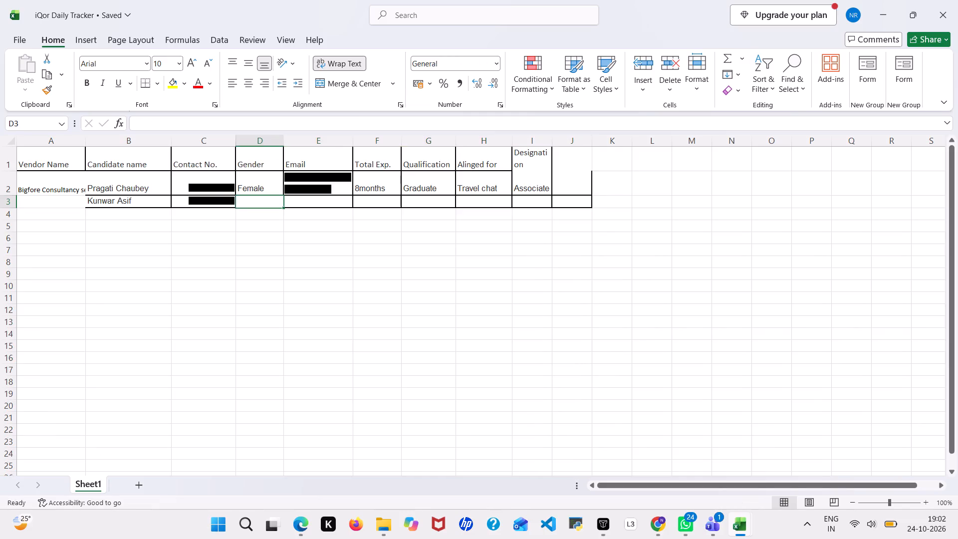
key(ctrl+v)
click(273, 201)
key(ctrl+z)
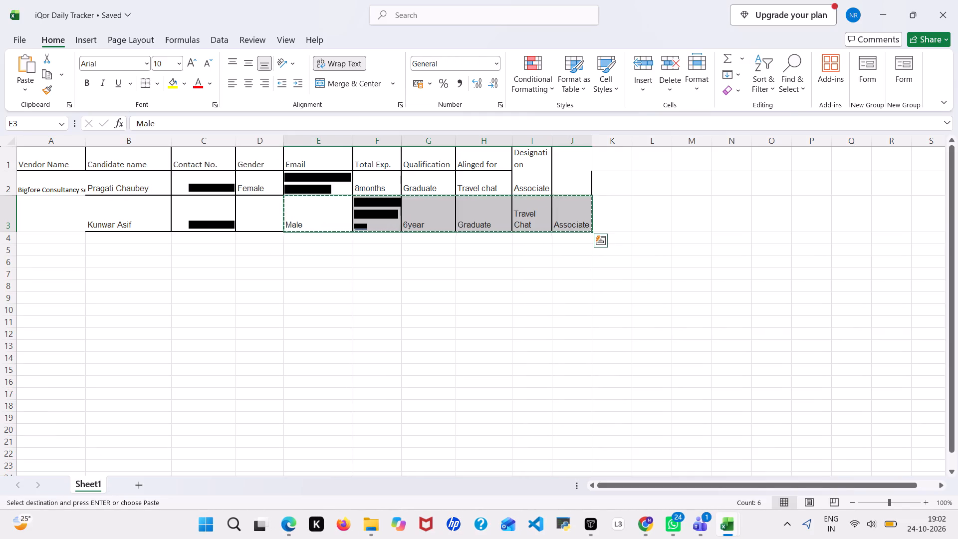
Paste the copied row 3 details starting at D3 so they line up with the Gender through Designation headers.
click(275, 211)
key(ctrl+v)
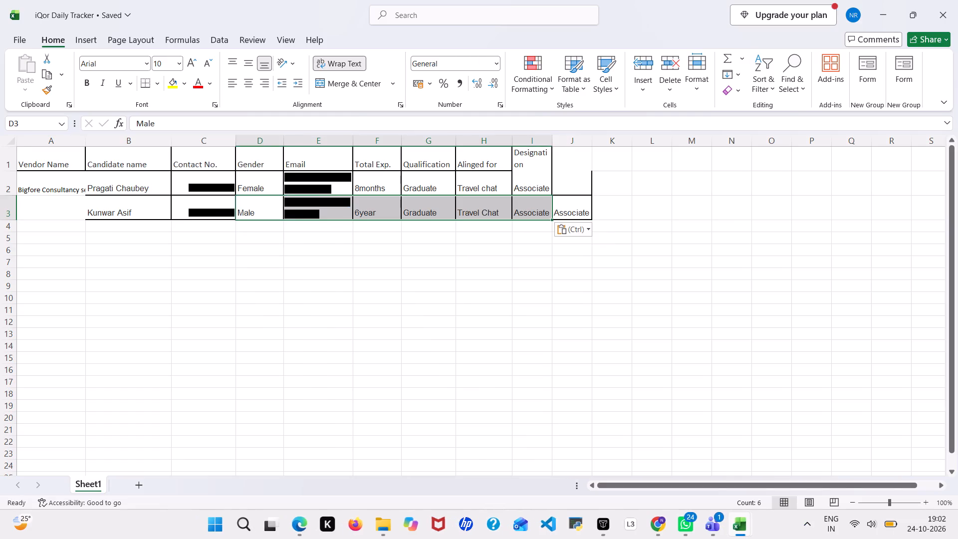
Clear the leftover duplicate Associate entry from J3.
click(581, 206)
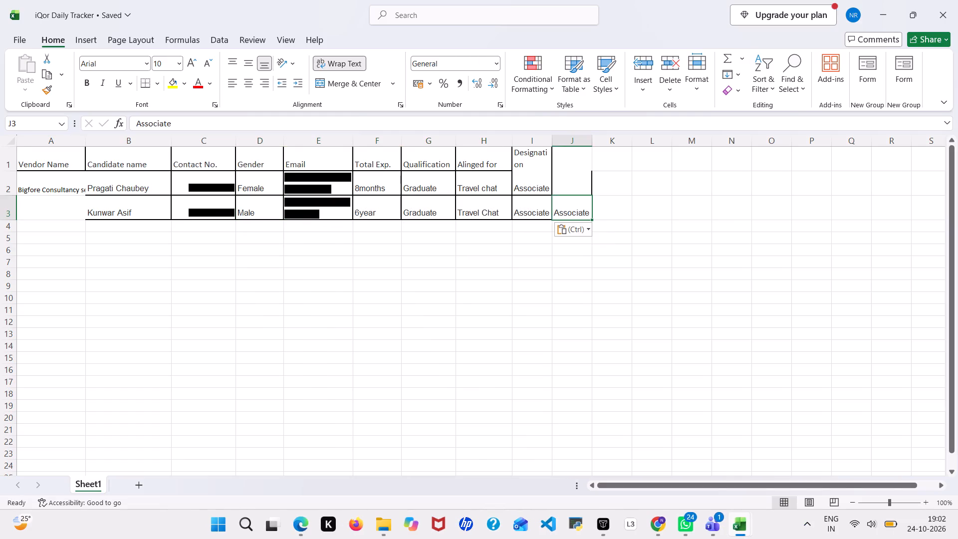
key(Delete)
click(579, 327)
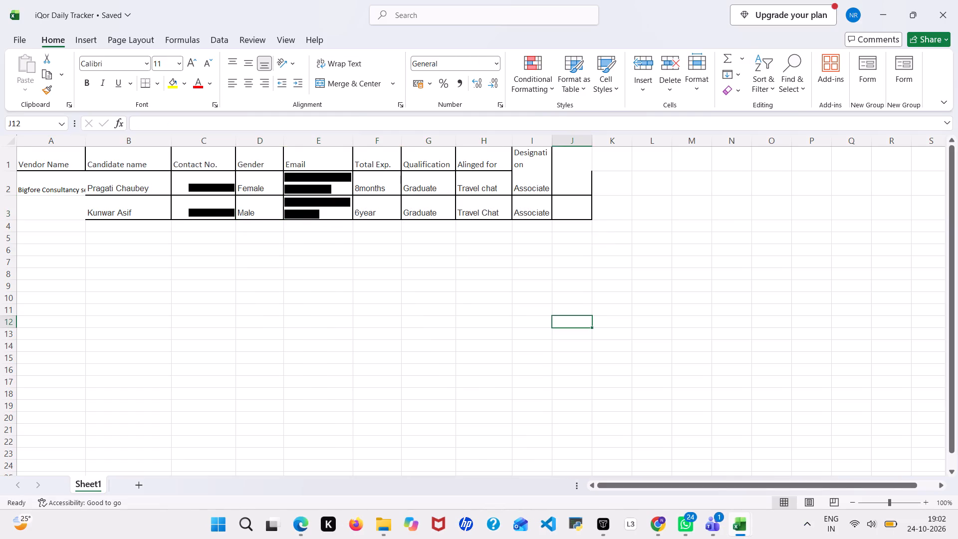
Wrap the text of the vendor name in A2.
click(73, 187)
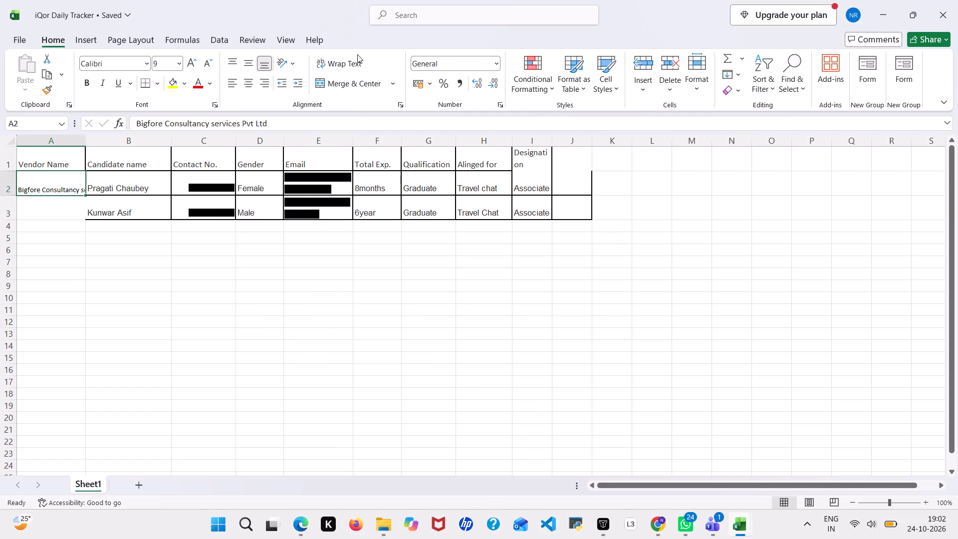
click(353, 61)
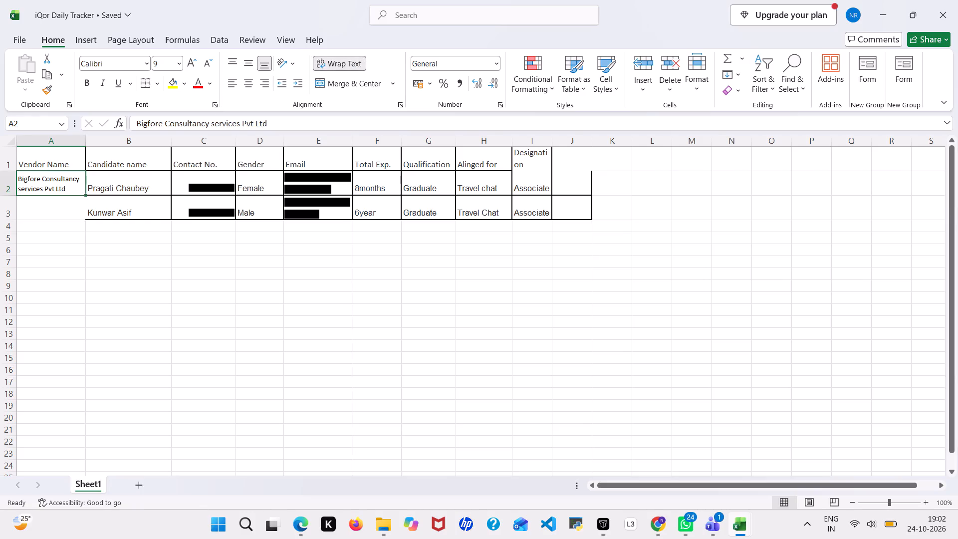
Fill the vendor name Bigfore Consultancy services Pvt Ltd from A2 down through A7.
drag(84, 197, 81, 271)
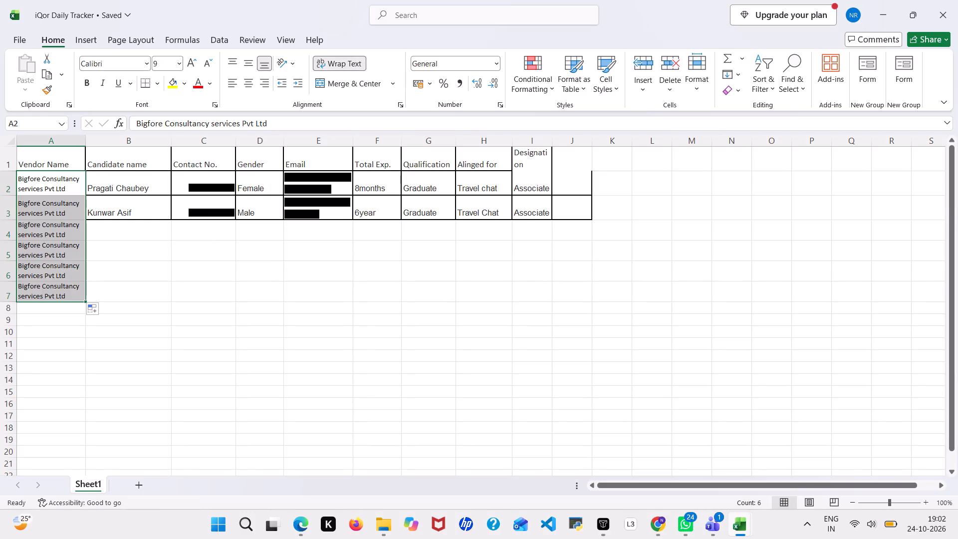
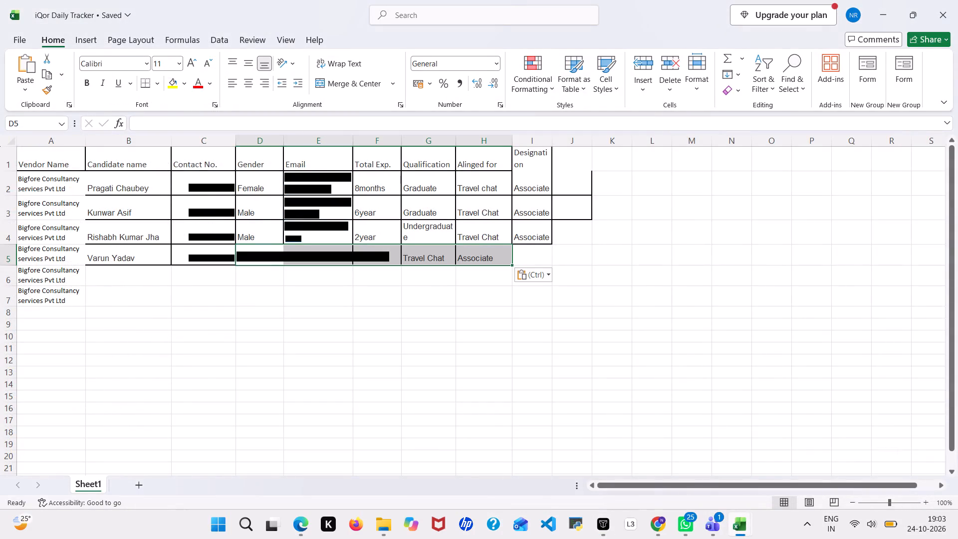
Undo the paste in row 5 and paste the copied details starting at E5, matching the Email through Designation headers.
click(318, 303)
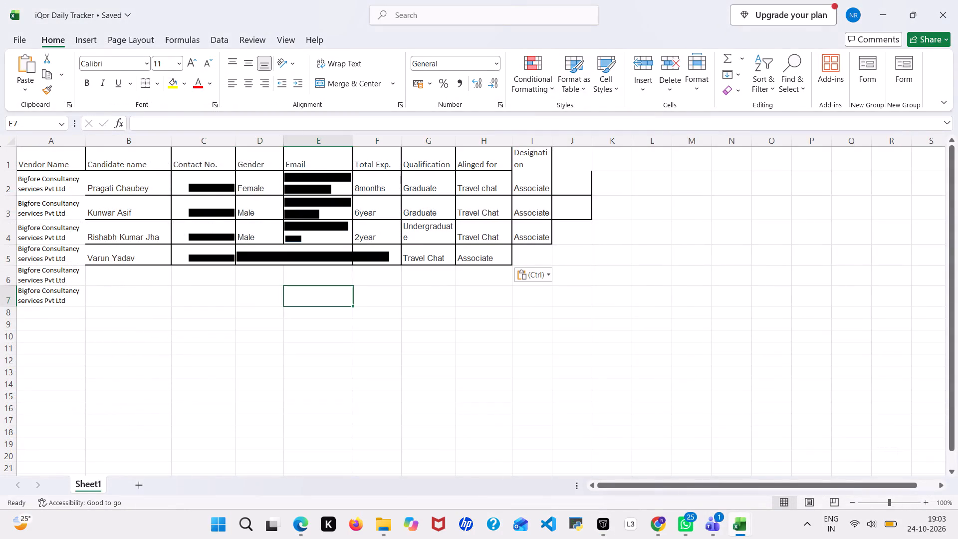
key(ctrl+z)
click(317, 259)
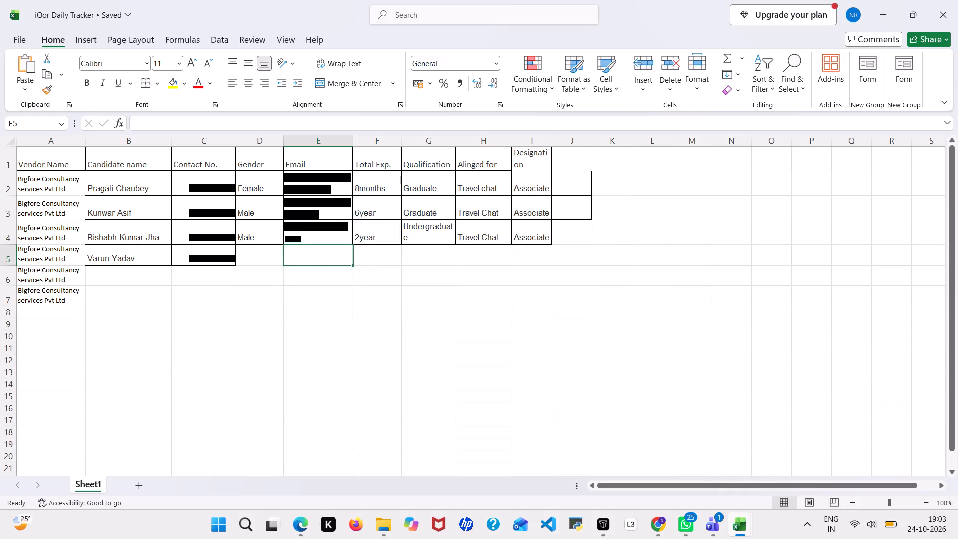
key(ctrl+v)
Fill the gender Male from D4 down into D5.
click(266, 234)
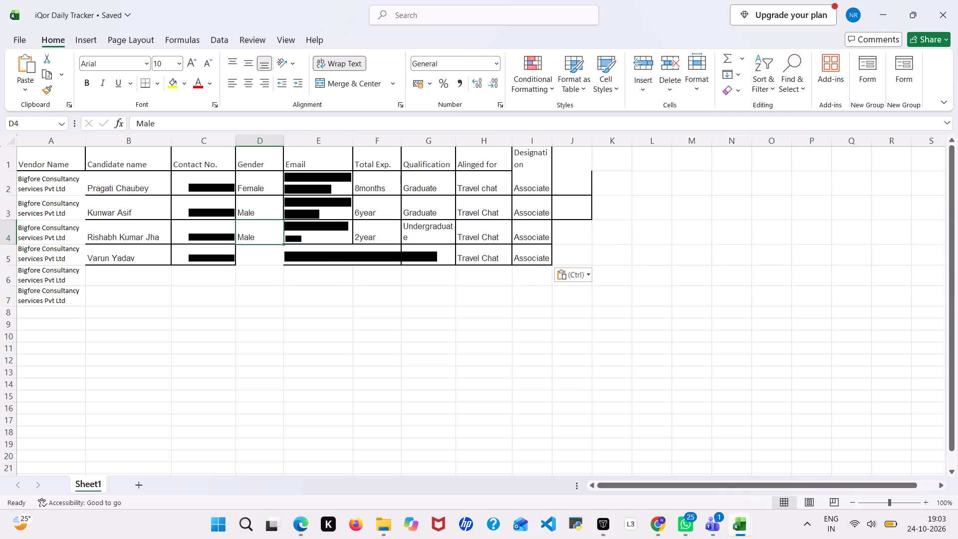
drag(282, 243, 282, 259)
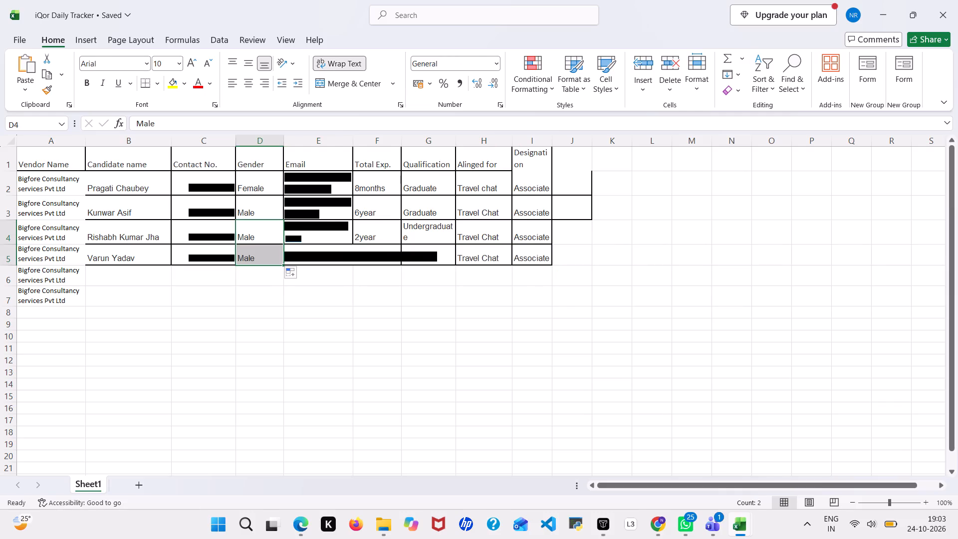
click(438, 311)
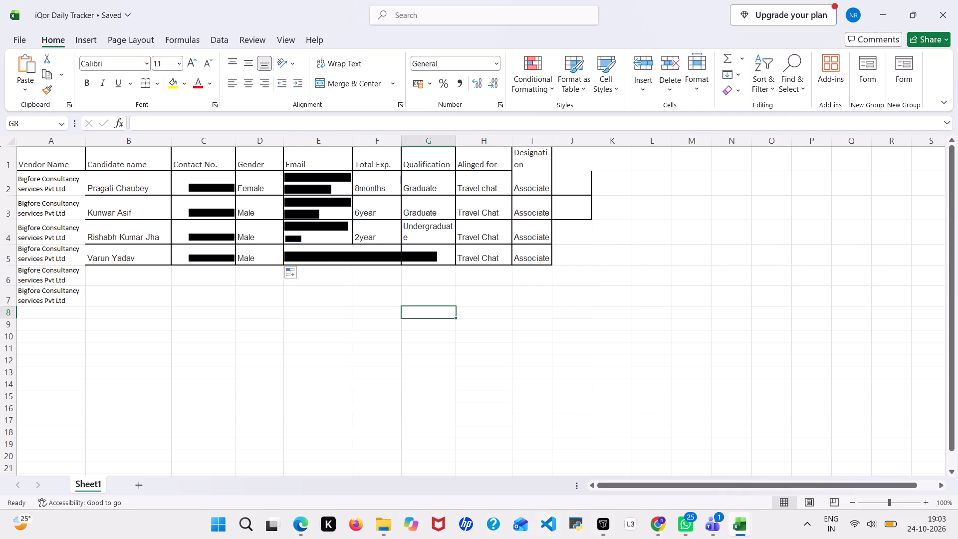
Enter the next candidate's name in B6 under Candidate name, capitalising the surname.
double_click(144, 272)
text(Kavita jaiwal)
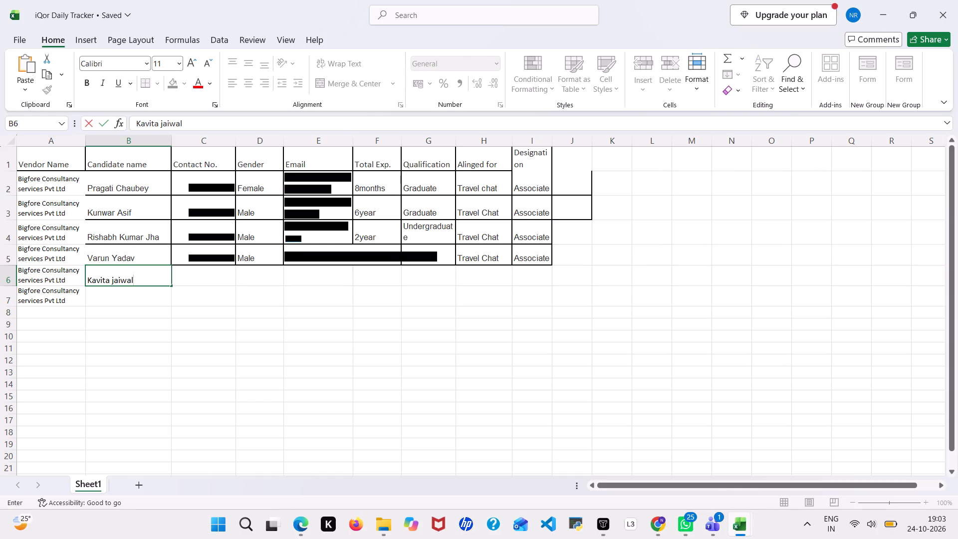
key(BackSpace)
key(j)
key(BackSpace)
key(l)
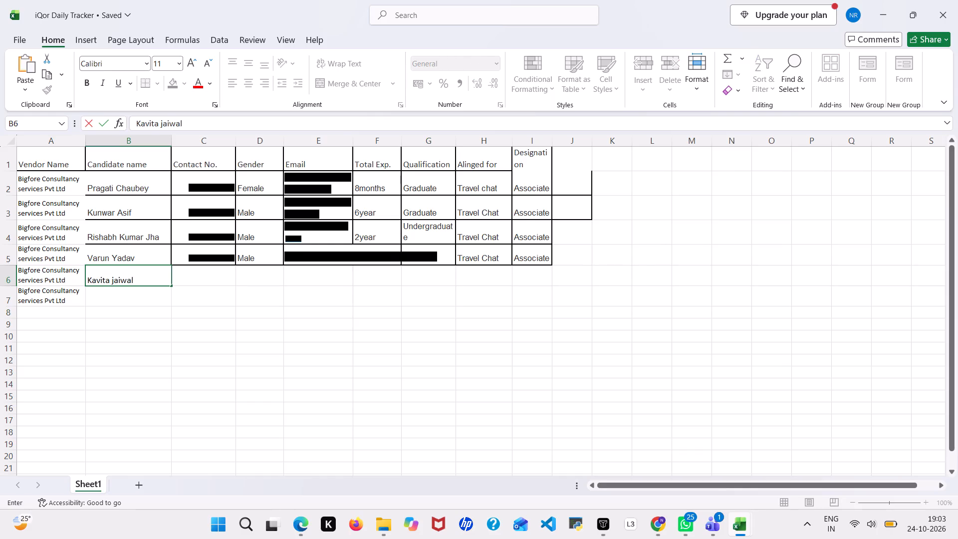
click(114, 281)
key(BackSpace)
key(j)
key(BackSpace)
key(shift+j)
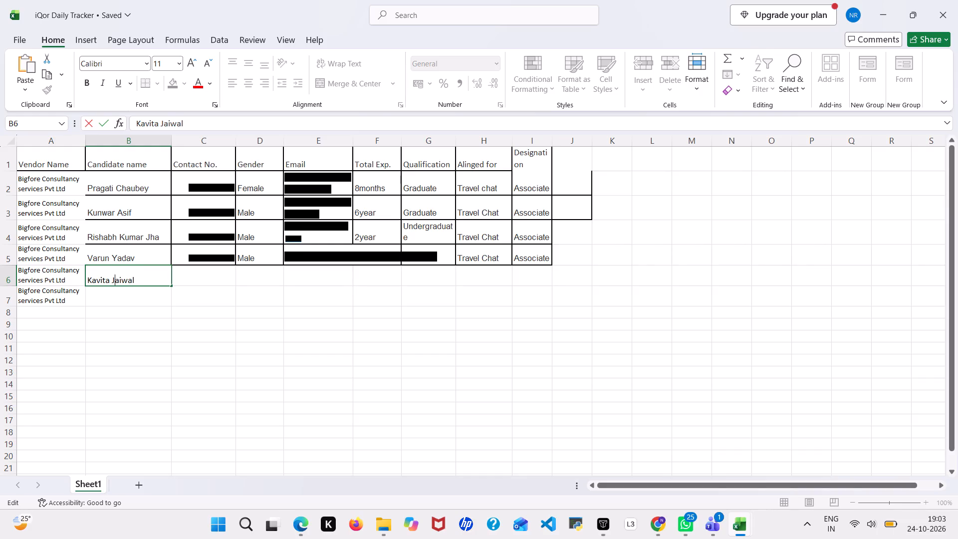
Copy the phone number from the candidate's resume PDF in Edge into C6 of the iQor Daily Tracker in Excel.
click(295, 531)
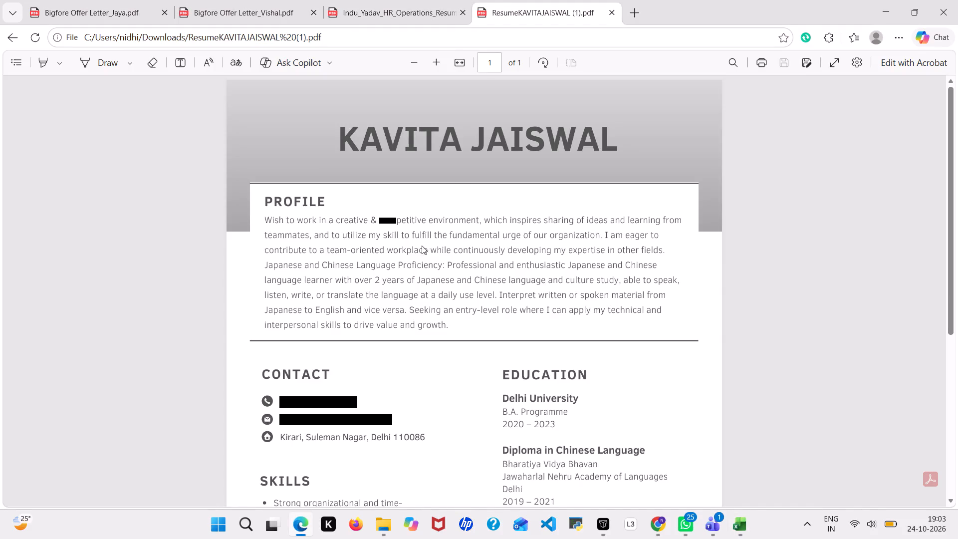
drag(356, 400, 296, 403)
drag(296, 403, 302, 405)
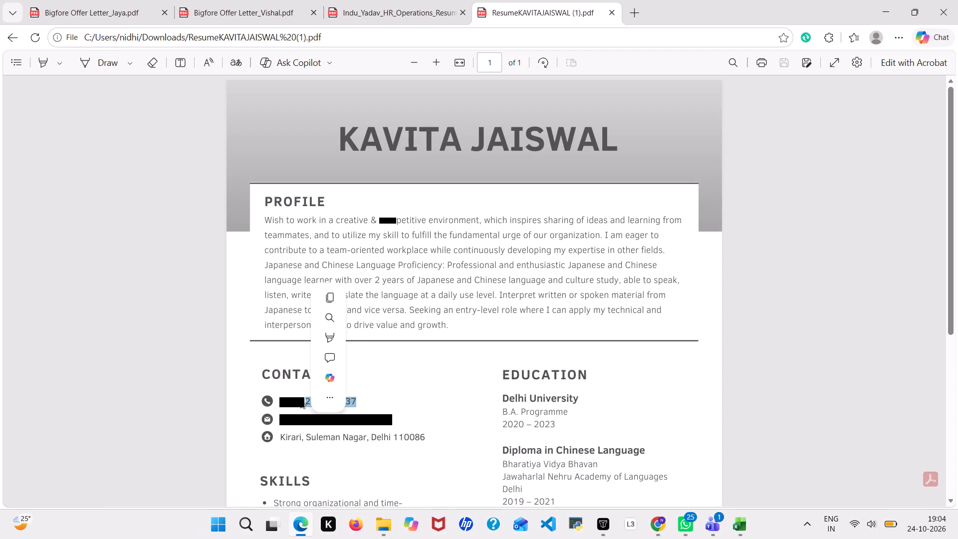
click(303, 398)
drag(301, 400, 361, 400)
key(ctrl+c)
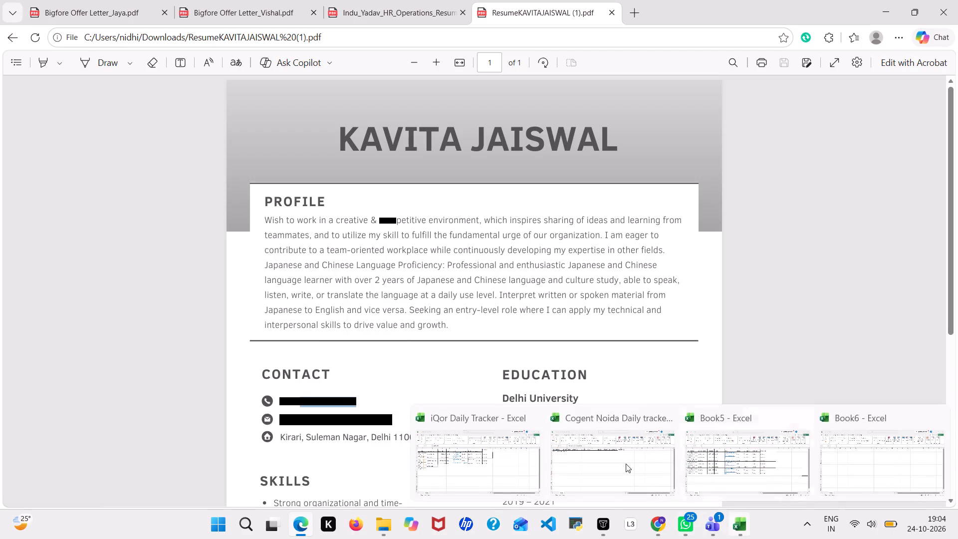
click(492, 453)
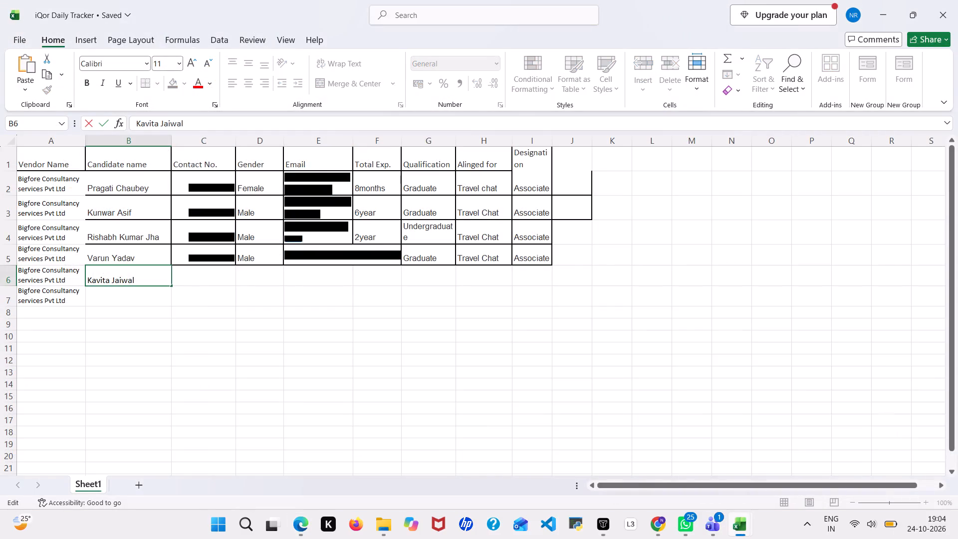
double_click(208, 276)
key(ctrl+v)
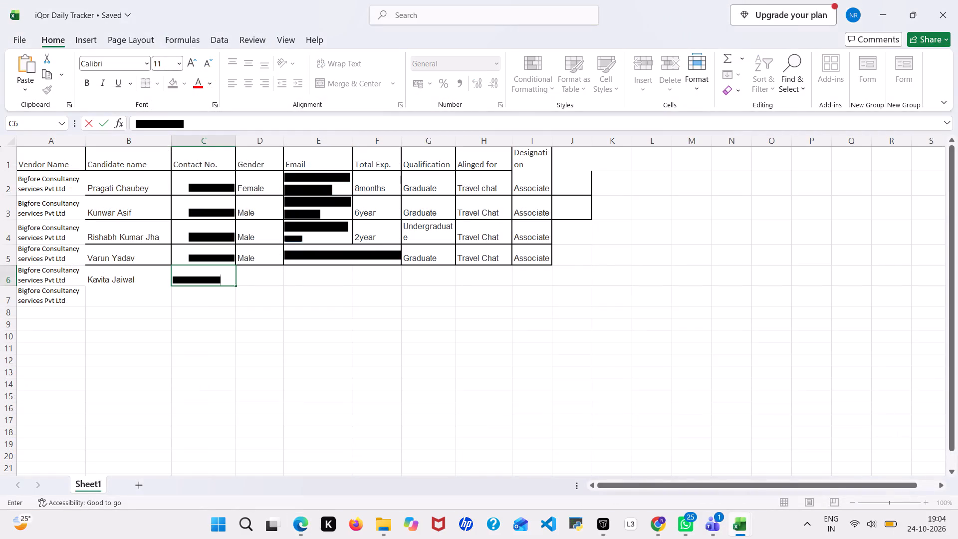
Copy the email address from the candidate's resume PDF in Edge into E6 of the iQor Daily Tracker in Excel.
click(308, 522)
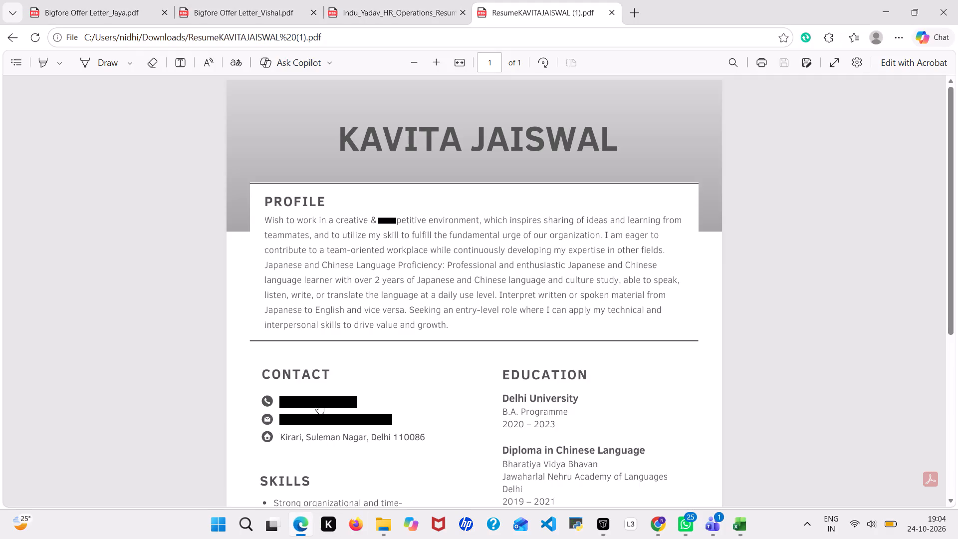
drag(397, 421, 346, 412)
drag(346, 412, 277, 418)
drag(277, 418, 279, 417)
drag(279, 417, 316, 417)
drag(316, 417, 257, 418)
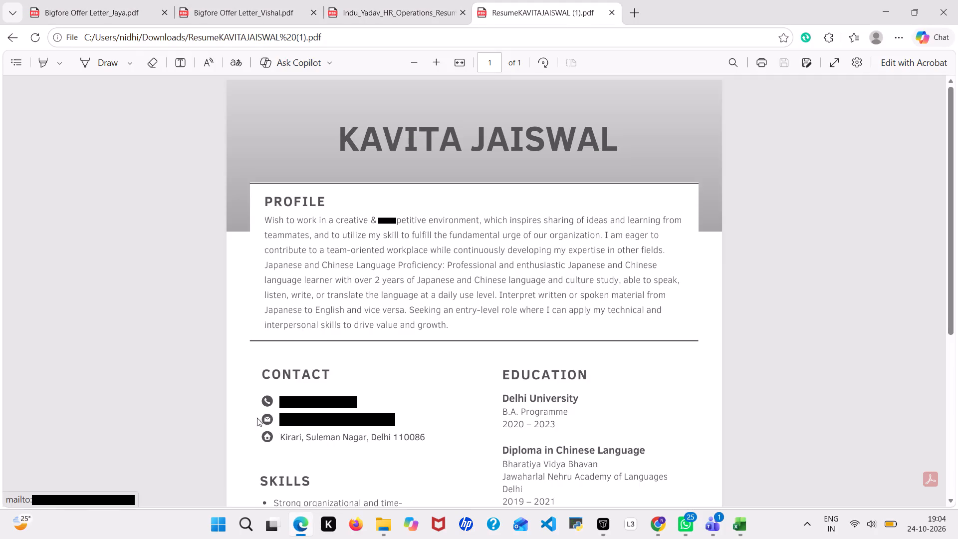
drag(257, 418, 277, 420)
double_click(277, 420)
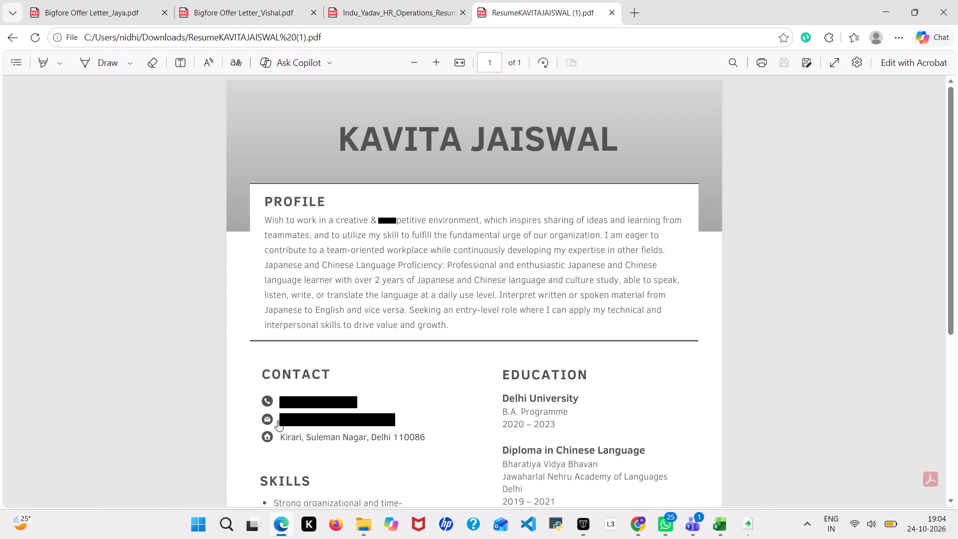
click(276, 416)
drag(276, 416, 357, 421)
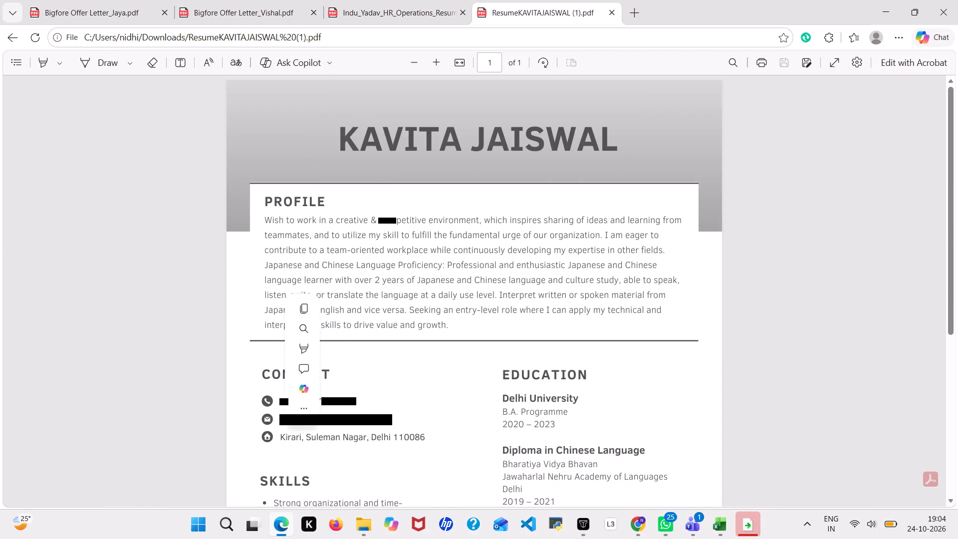
drag(357, 421, 394, 421)
drag(394, 421, 322, 410)
click(322, 410)
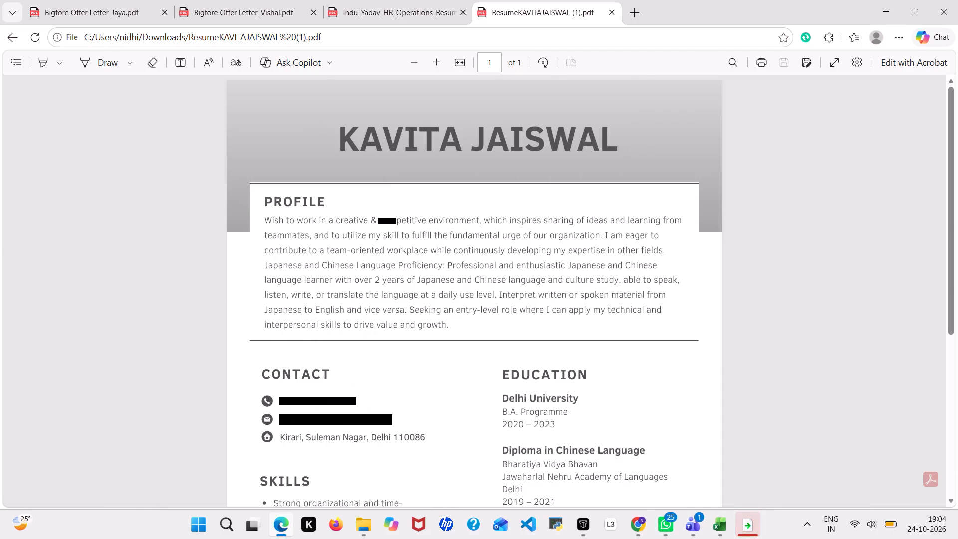
drag(397, 422, 363, 417)
drag(363, 417, 276, 418)
key(ctrl+c)
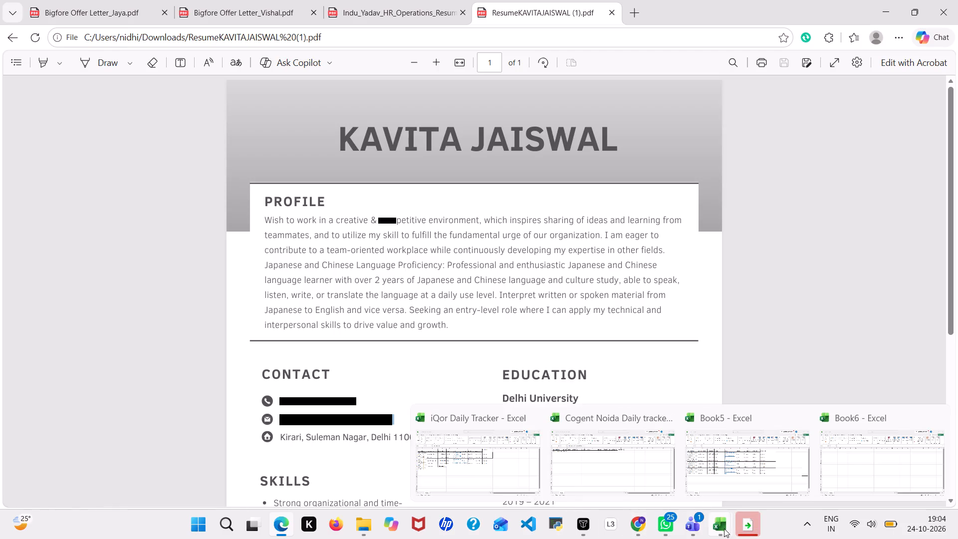
click(478, 467)
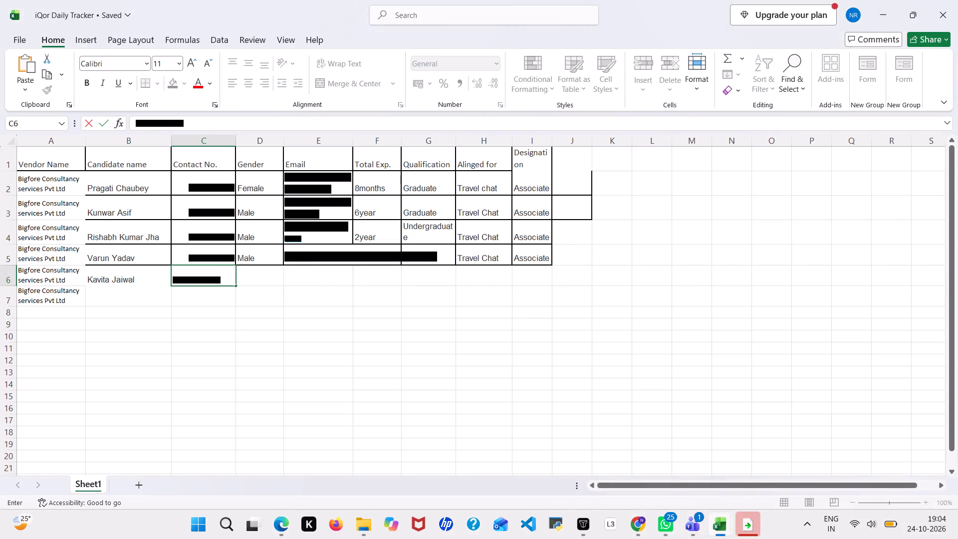
click(303, 277)
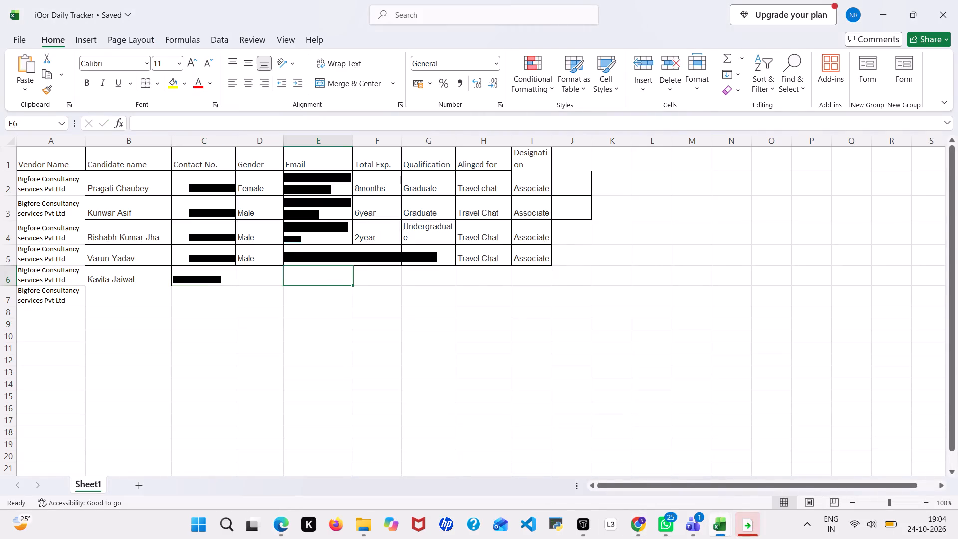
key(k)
key(ctrl+v)
click(386, 330)
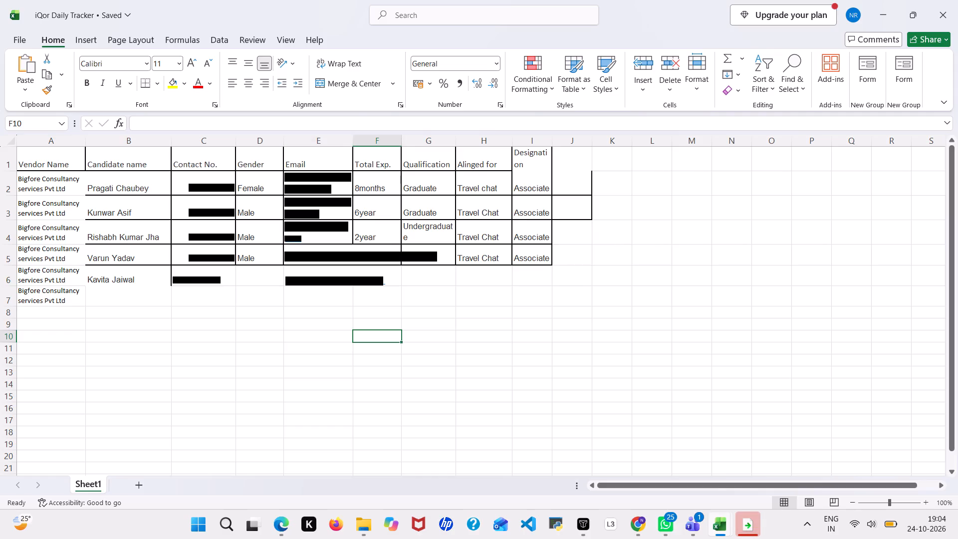
Read through the education, skills and languages sections of the resume in Edge, and dismiss the stray app picker window.
click(290, 527)
click(375, 427)
scroll(375, 427, down, 1)
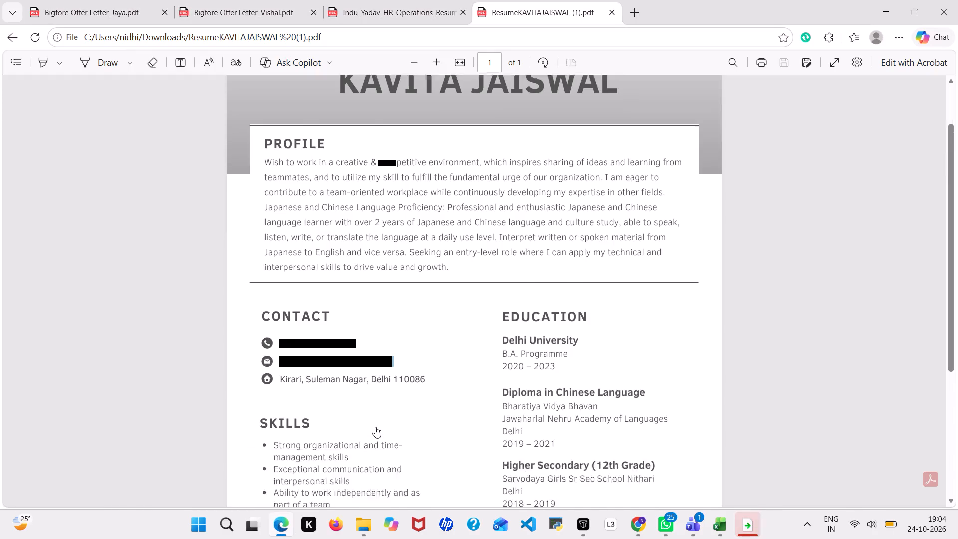
scroll(375, 427, down, 1)
click(517, 390)
scroll(517, 390, down, 1)
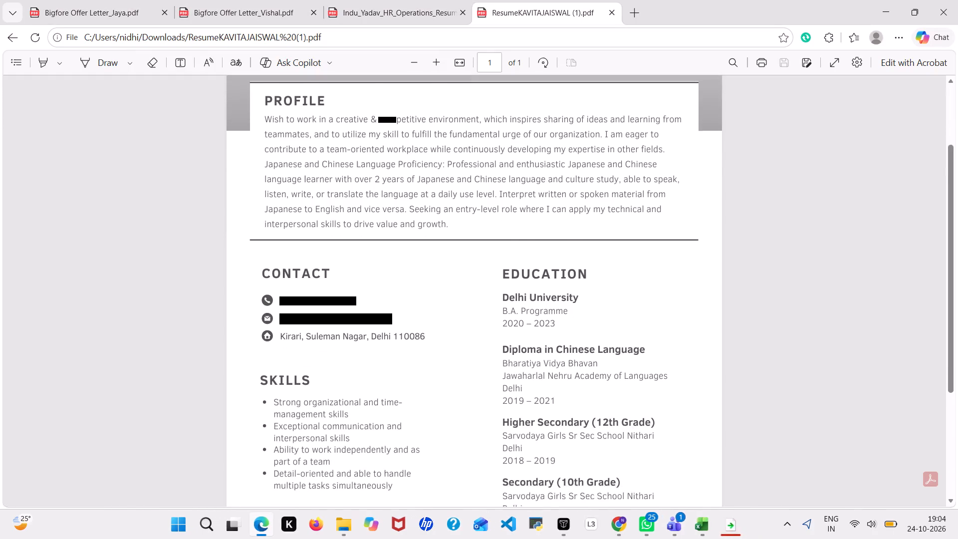
scroll(517, 390, down, 1)
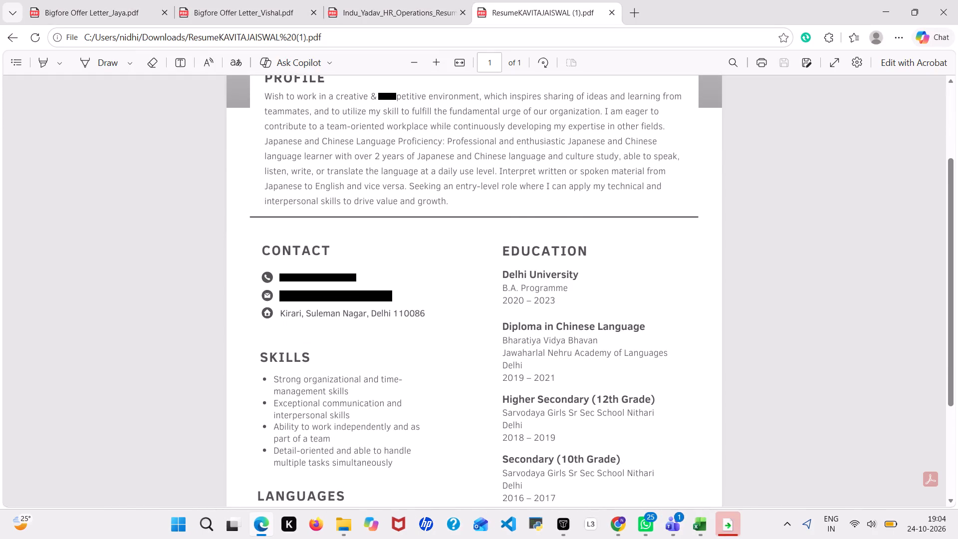
scroll(517, 390, down, 1)
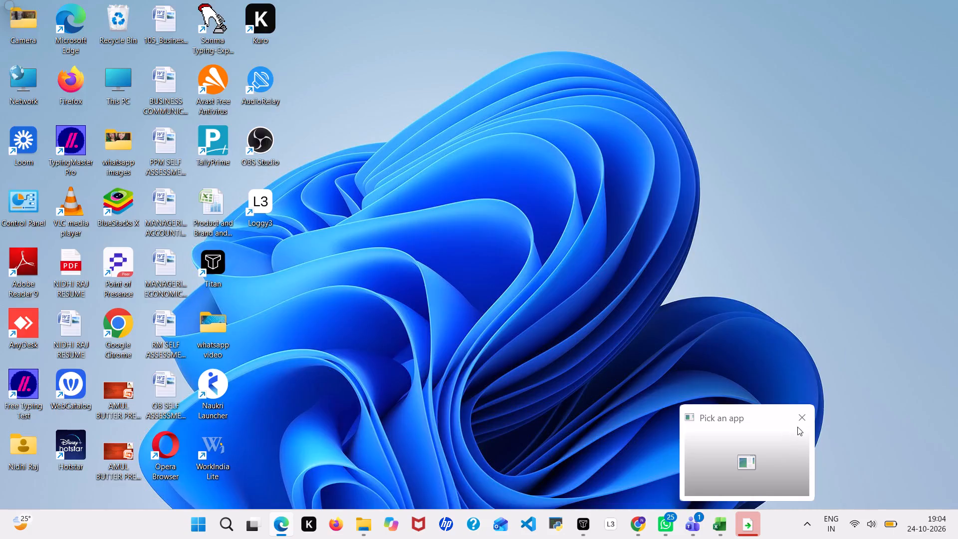
click(799, 417)
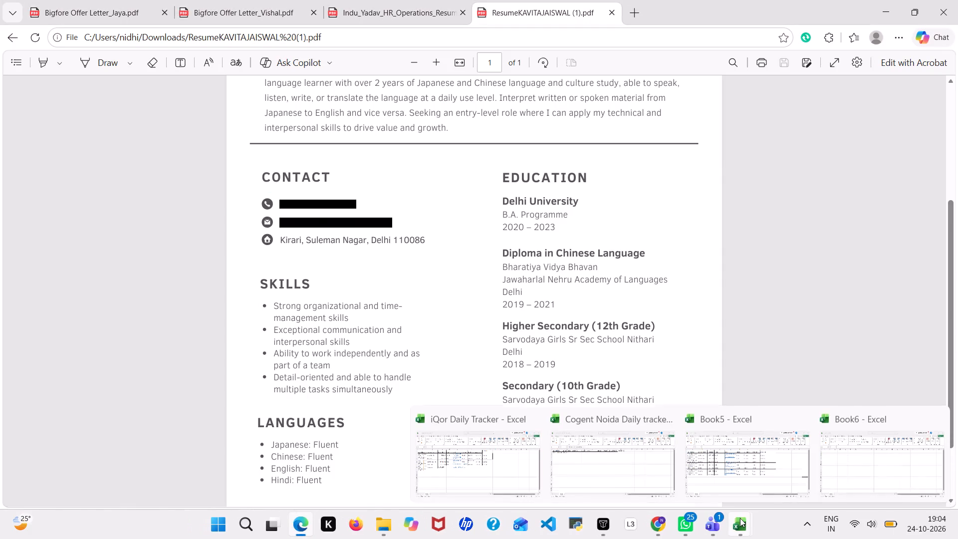
Switch to the iQor Daily Tracker in Excel and enter Female as the gender in D6.
click(496, 452)
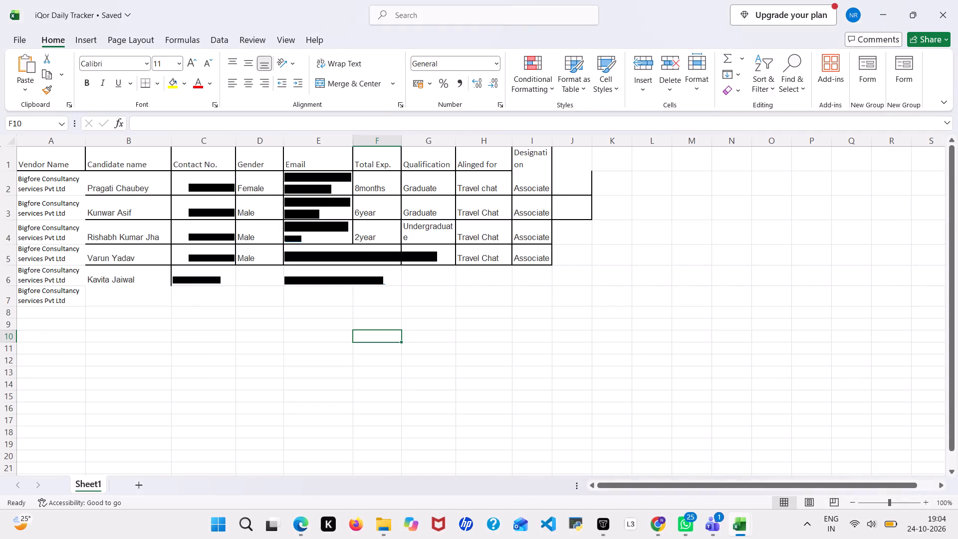
double_click(260, 275)
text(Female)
Enter Fresher as the total experience in F6 and fill the Graduate qualification from G5 down into G6.
double_click(394, 273)
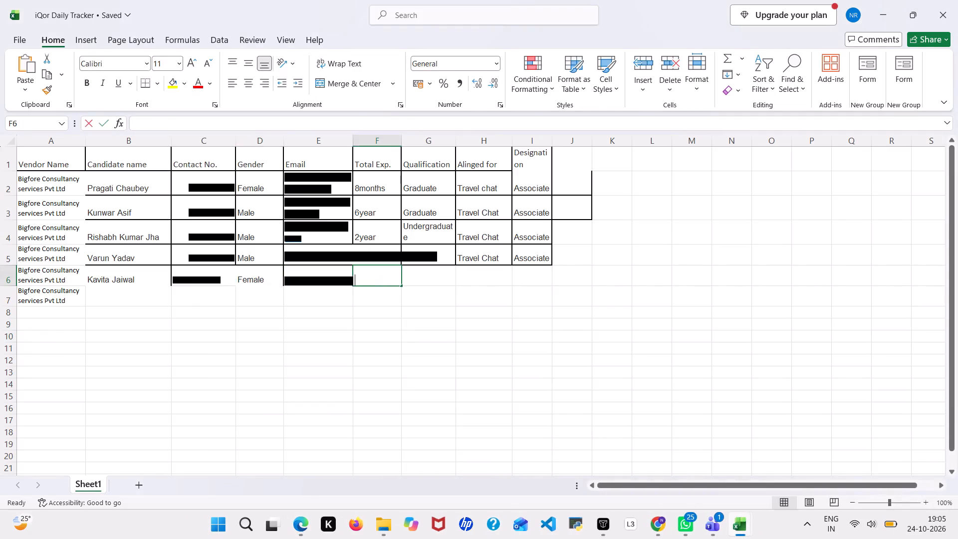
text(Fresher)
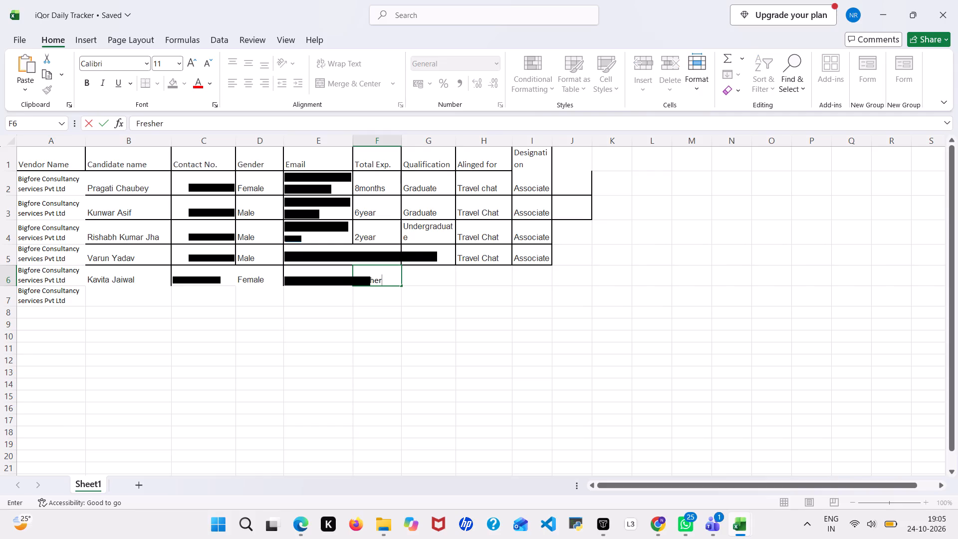
click(444, 258)
drag(458, 265, 457, 271)
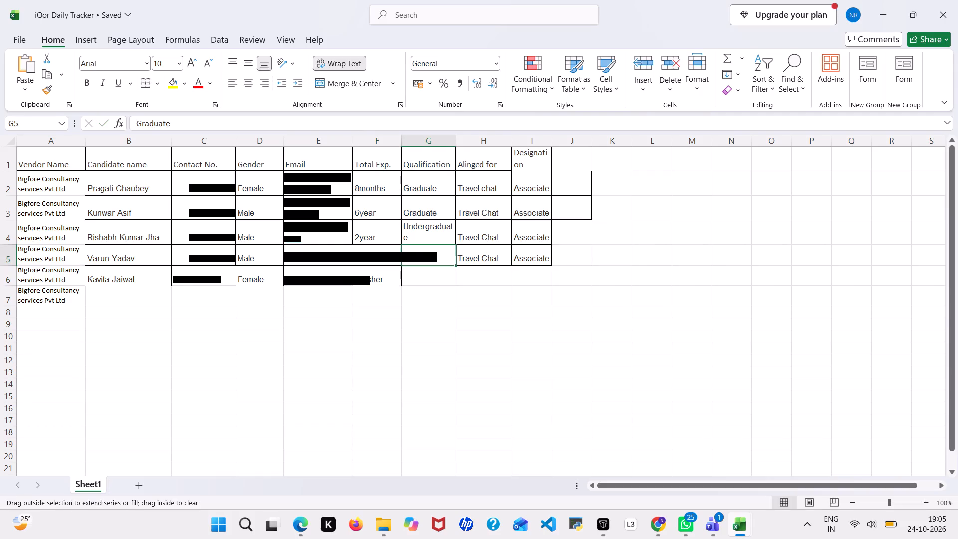
drag(457, 271, 454, 280)
Enter Japnese in the Alinged for cell H6 and fill the Associate designation from I5 down into I6.
double_click(470, 276)
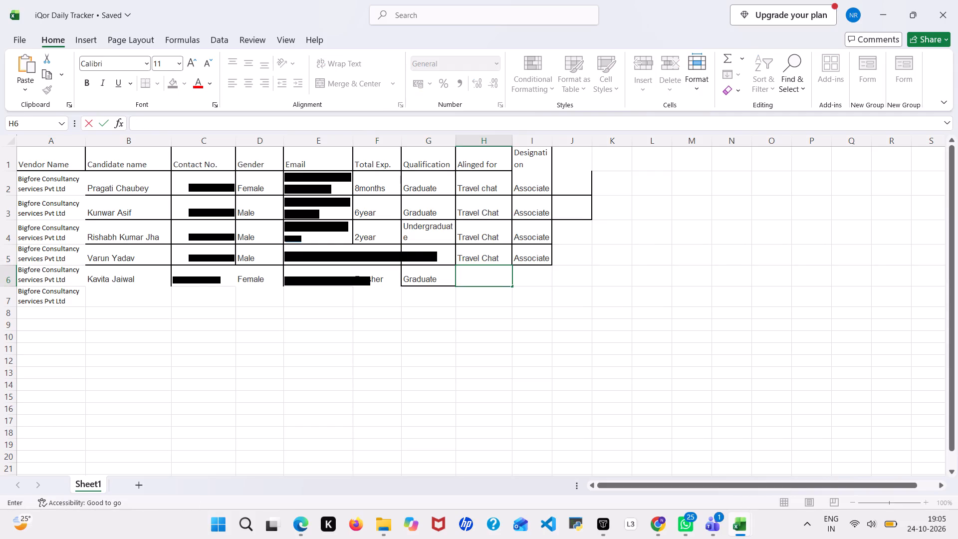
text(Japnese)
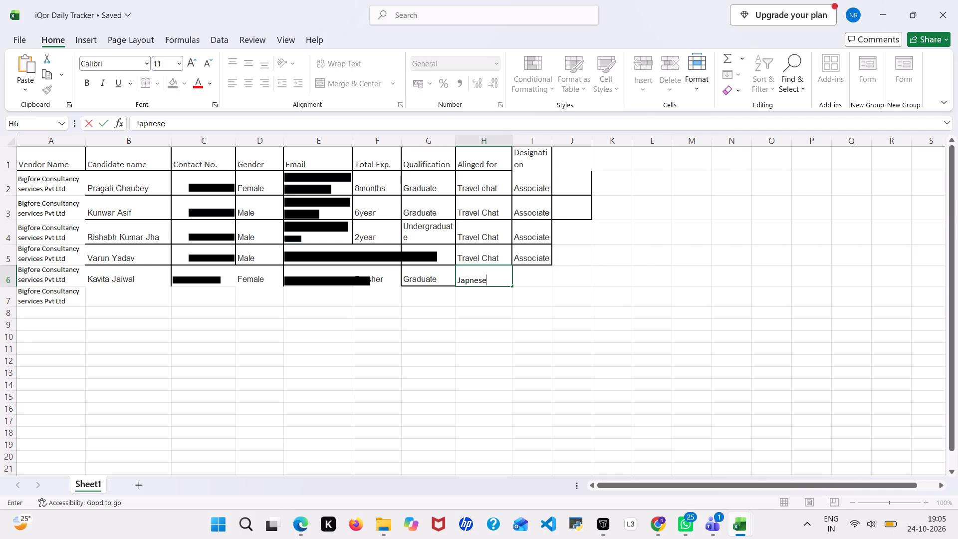
click(546, 263)
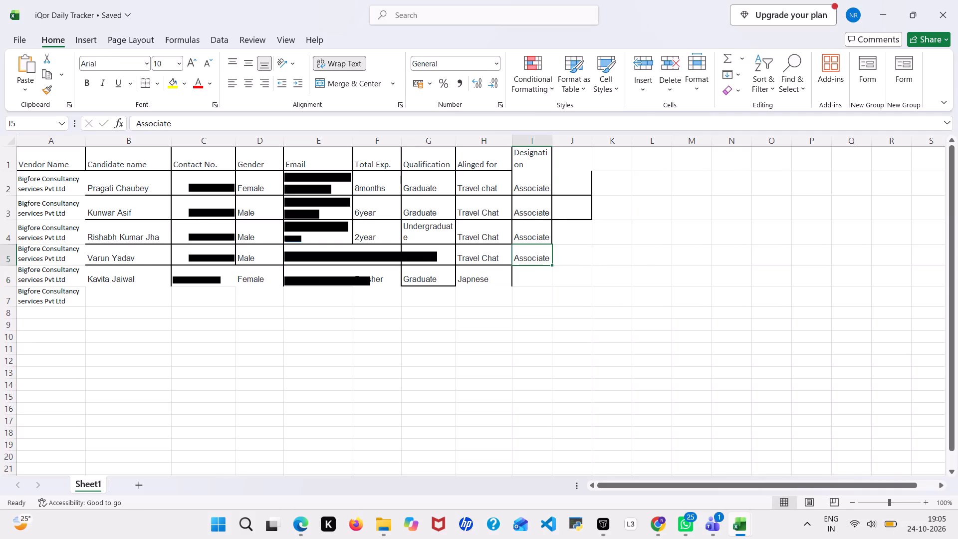
drag(553, 265, 552, 283)
click(487, 349)
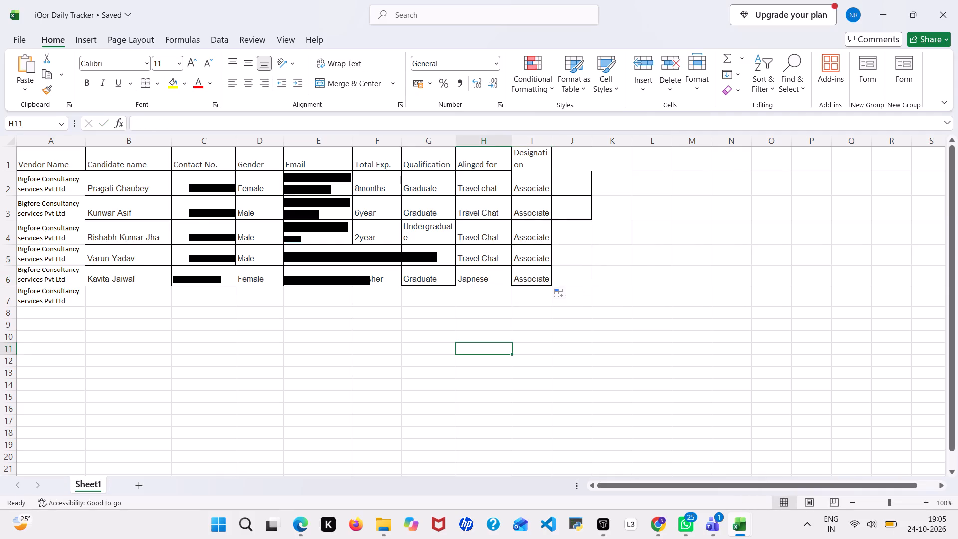
Remove the separating character from the middle of the contact number in C6 so it is stored as a plain number.
double_click(207, 272)
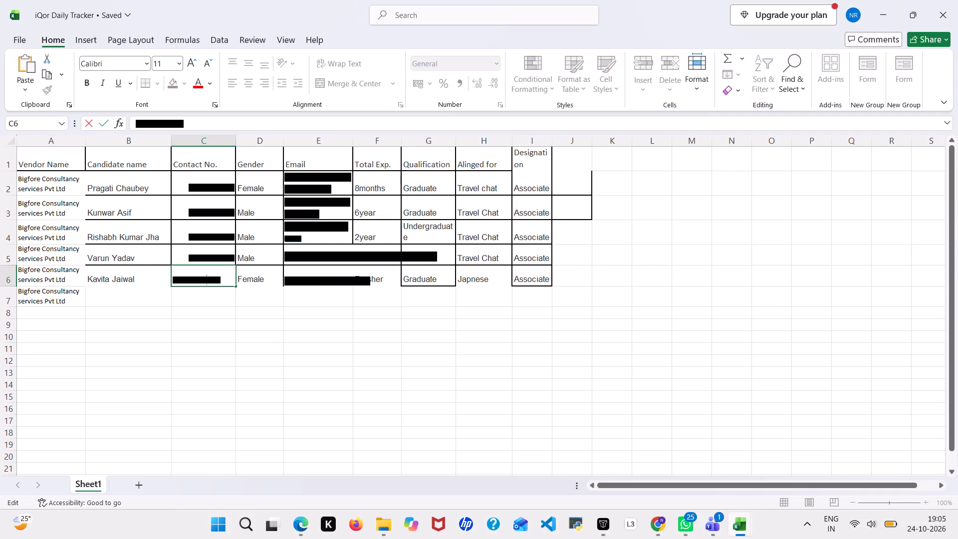
click(199, 279)
key(BackSpace)
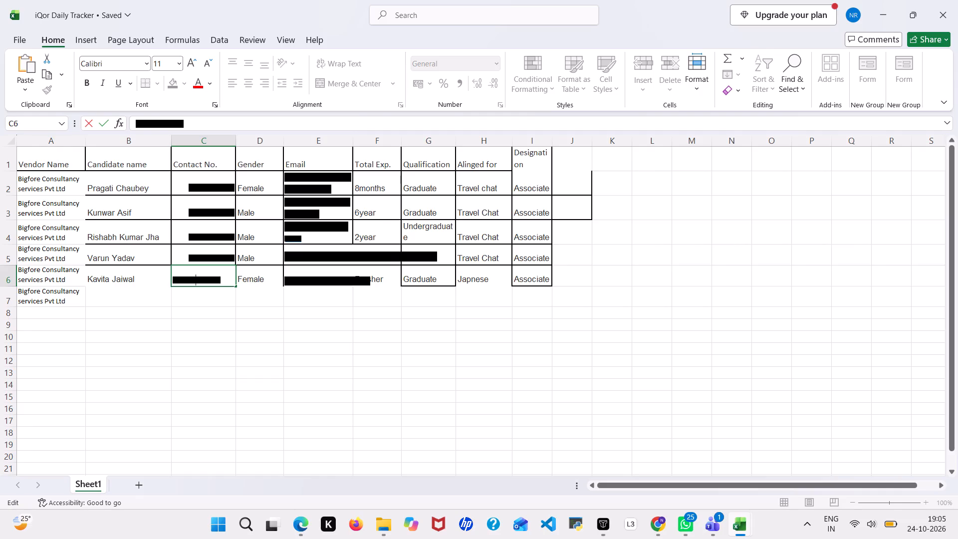
click(288, 334)
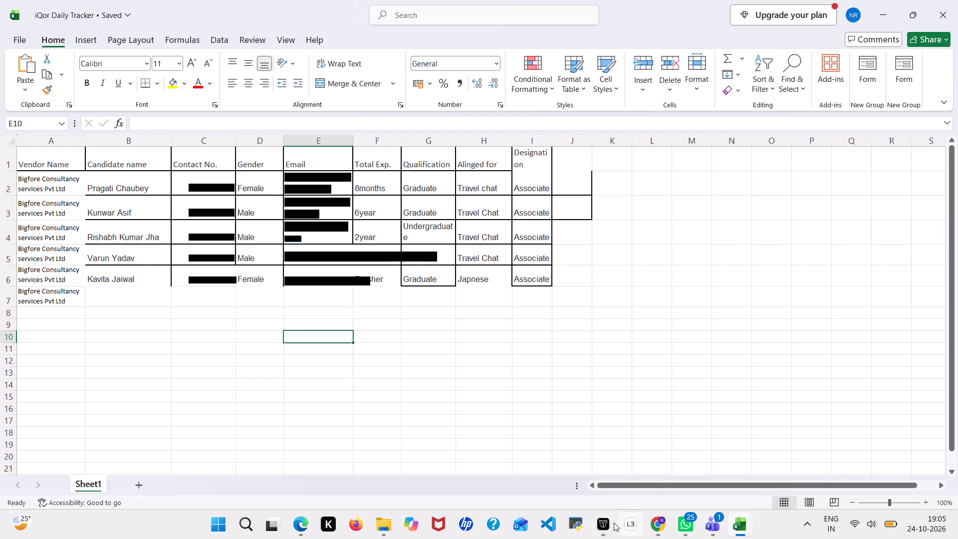
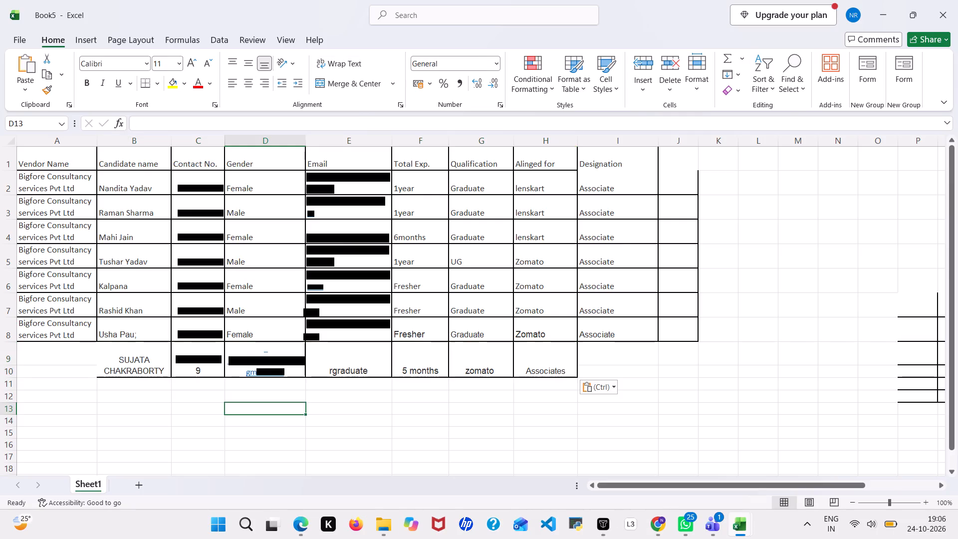
Copy the row 9 candidate's email-to-designation details from D9:H9 into E9:I9 and clear the leftover email from D9.
drag(560, 352, 266, 365)
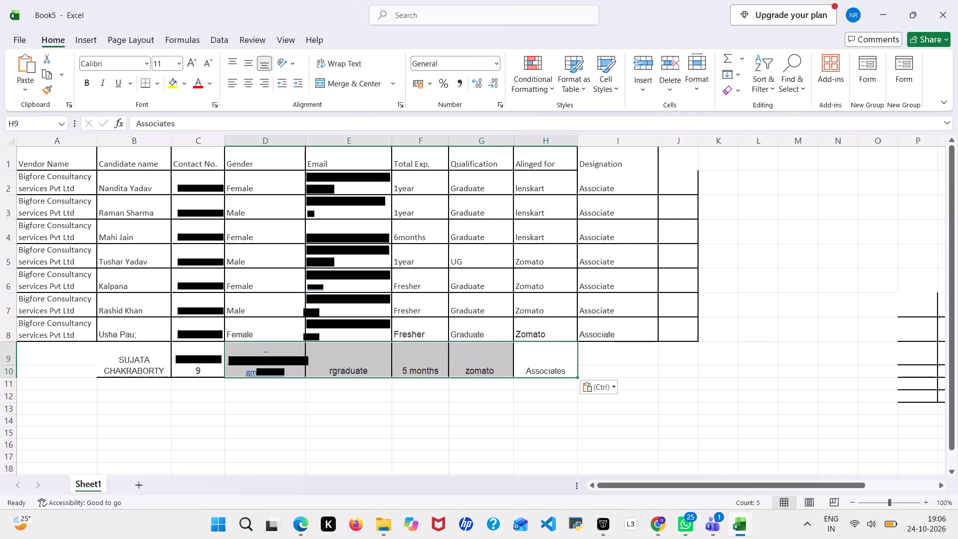
key(ctrl+c)
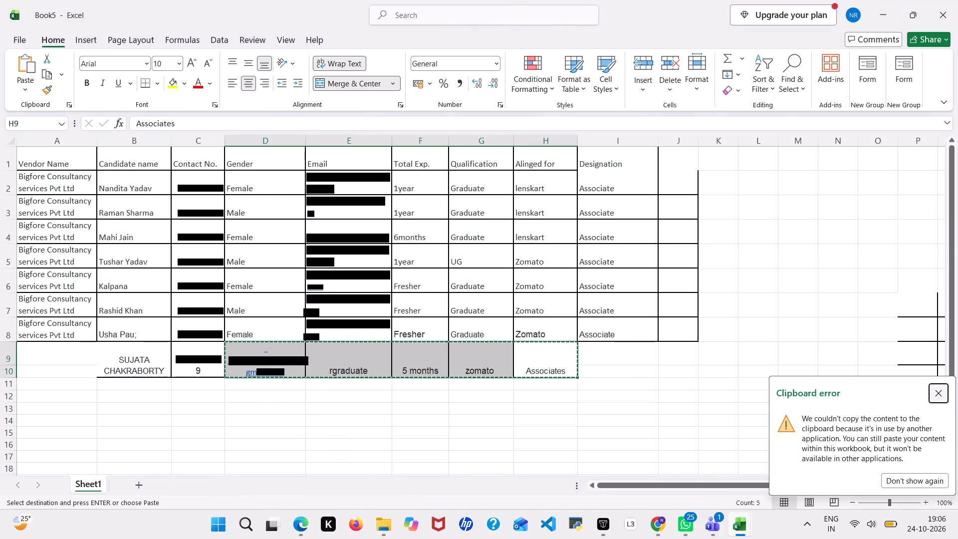
click(376, 350)
key(ctrl+v)
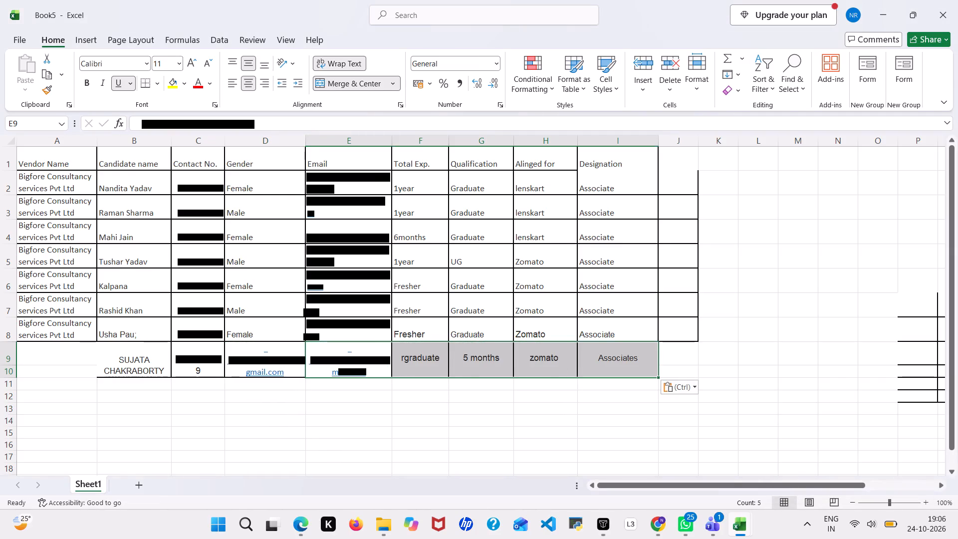
click(258, 332)
key(Down)
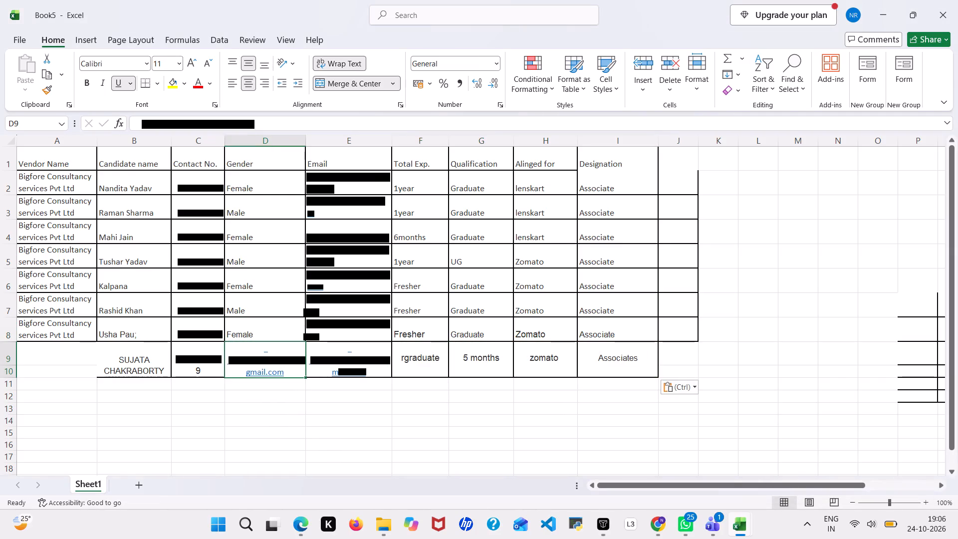
key(Delete)
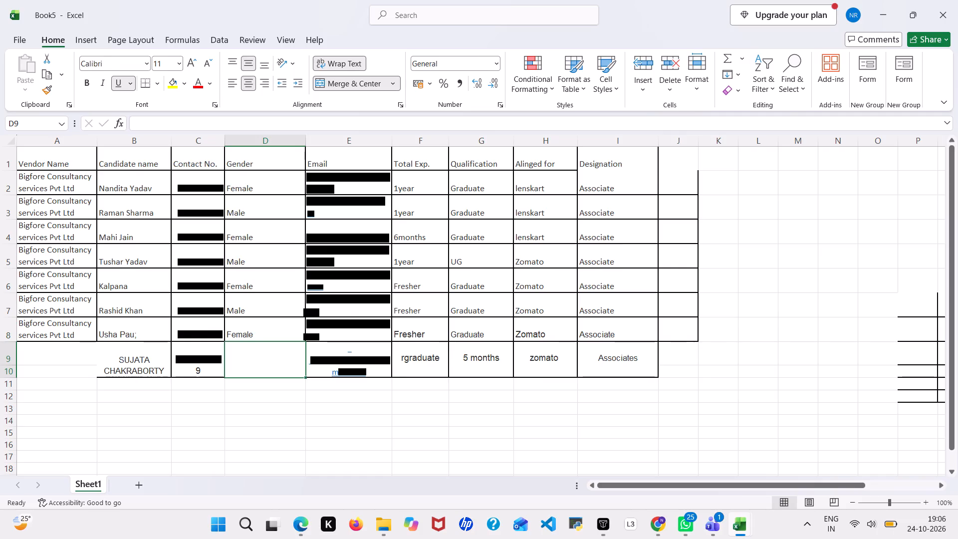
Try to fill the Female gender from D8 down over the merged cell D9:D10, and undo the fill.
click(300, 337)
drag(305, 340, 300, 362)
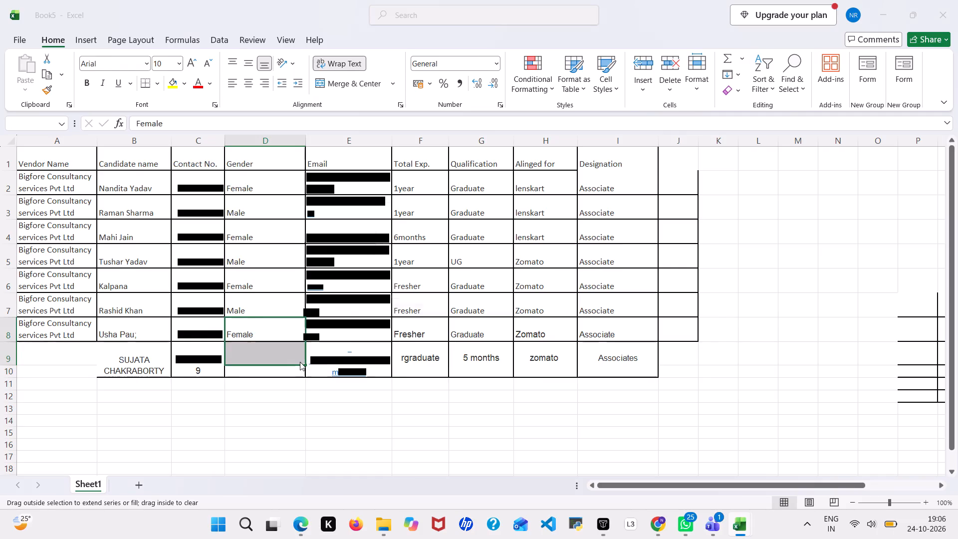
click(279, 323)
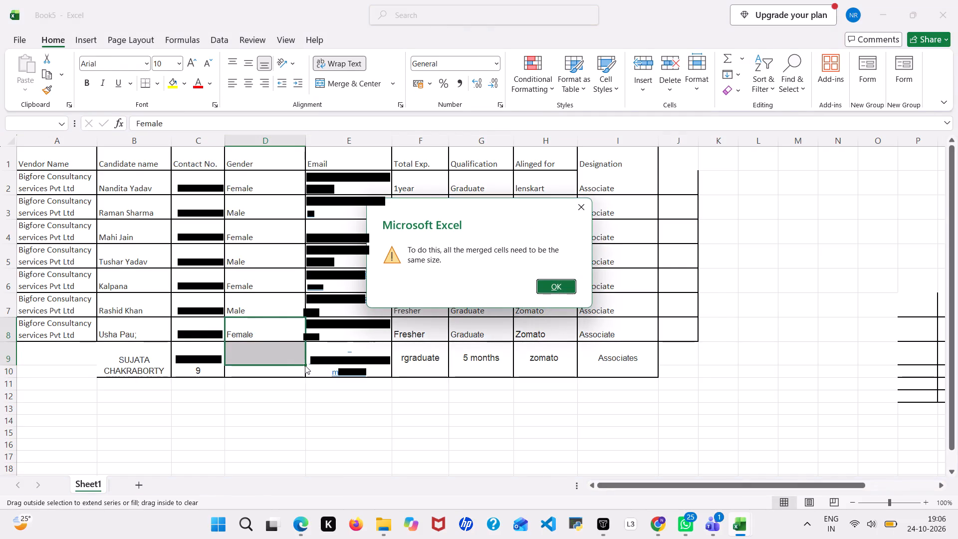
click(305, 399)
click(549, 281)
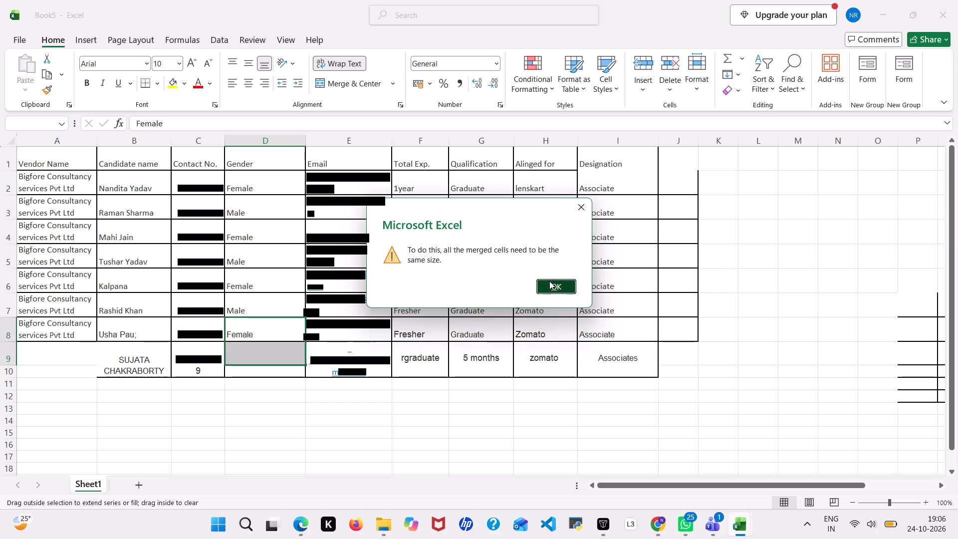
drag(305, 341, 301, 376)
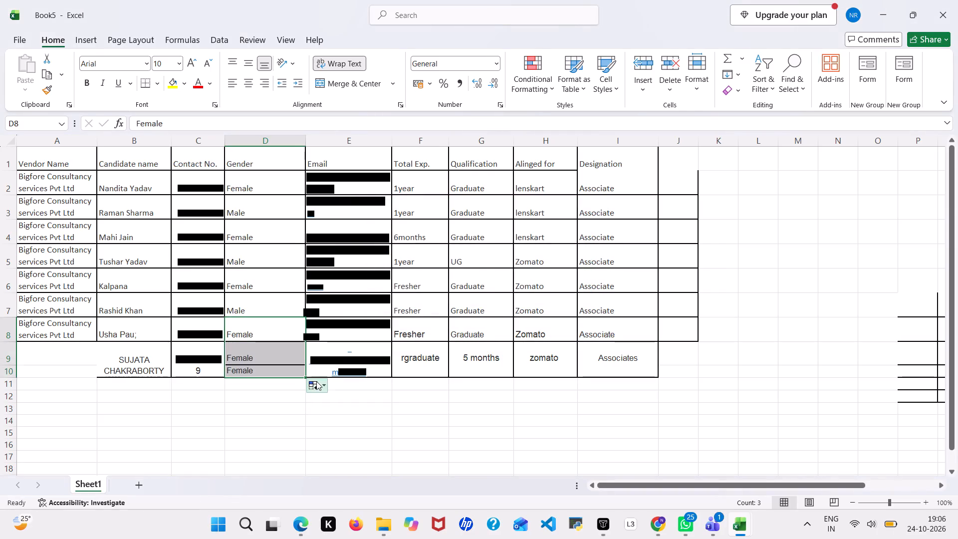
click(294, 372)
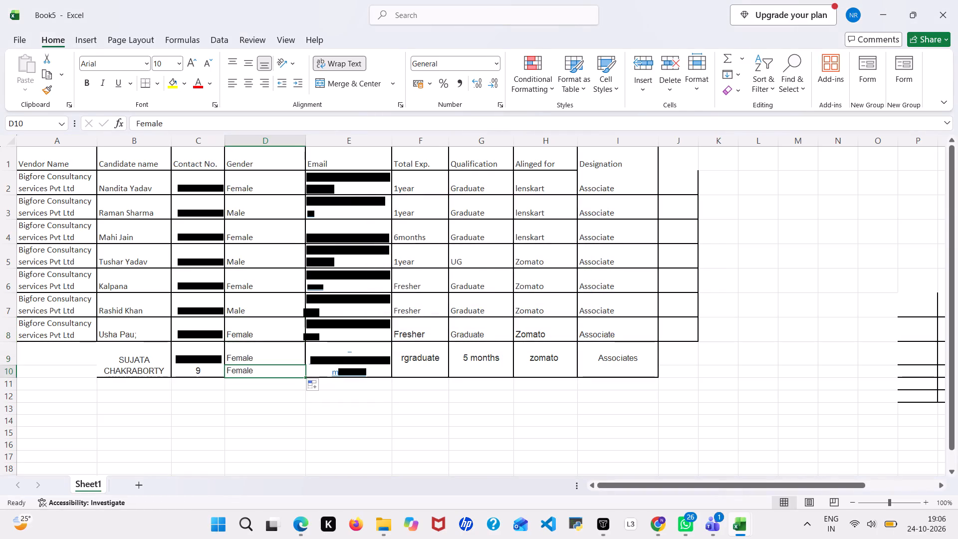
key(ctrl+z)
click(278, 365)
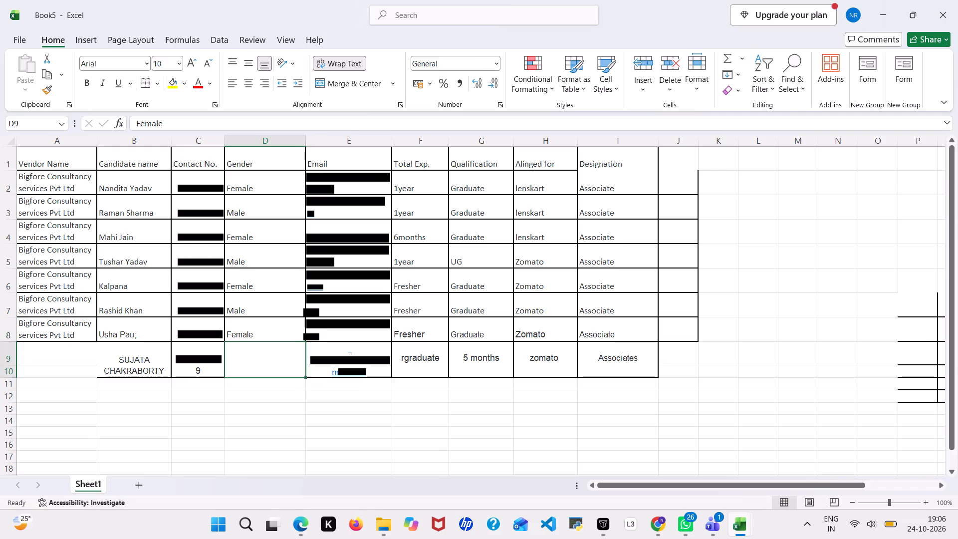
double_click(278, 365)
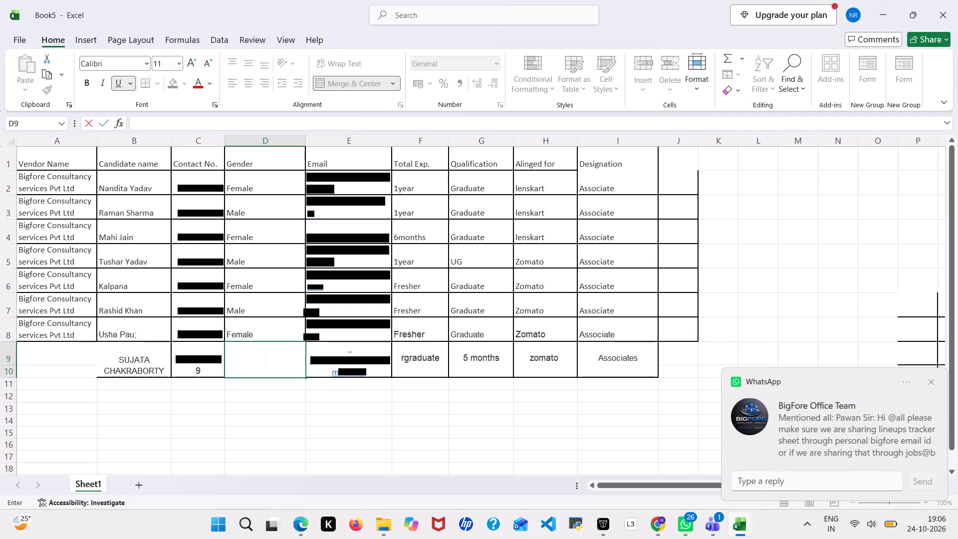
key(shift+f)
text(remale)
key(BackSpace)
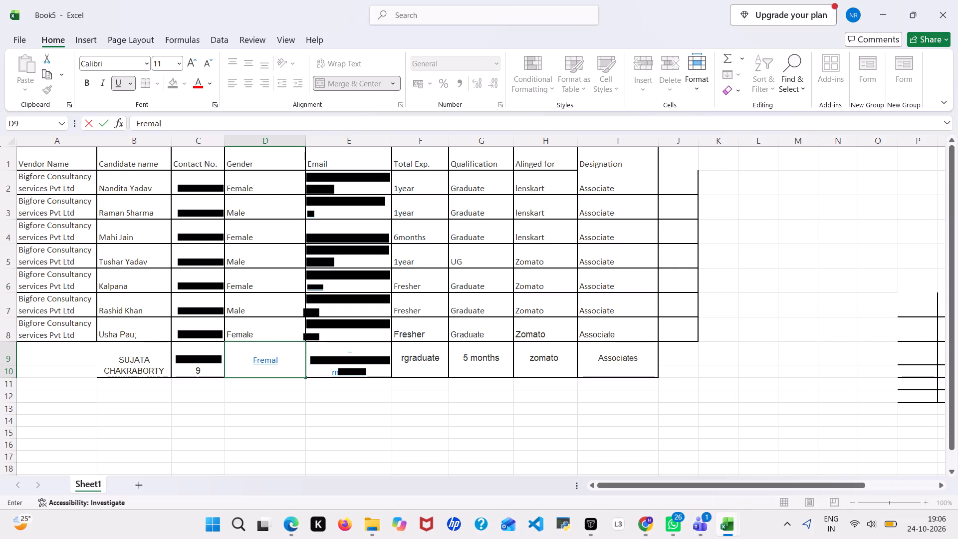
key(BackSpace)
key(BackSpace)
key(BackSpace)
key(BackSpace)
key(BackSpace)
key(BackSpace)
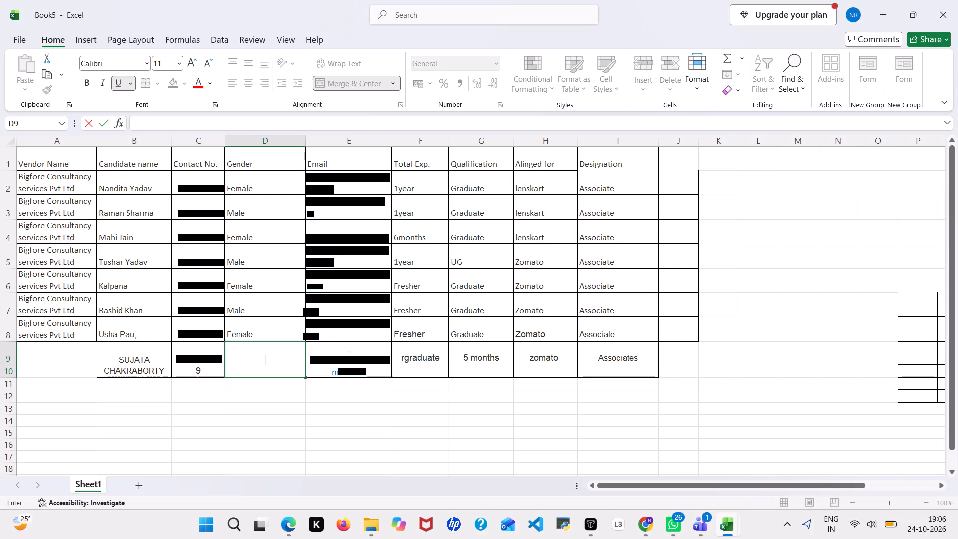
Copy the text Female from D8 and paste it into the row 9 candidate's Gender cell D9.
double_click(248, 330)
drag(255, 333, 239, 335)
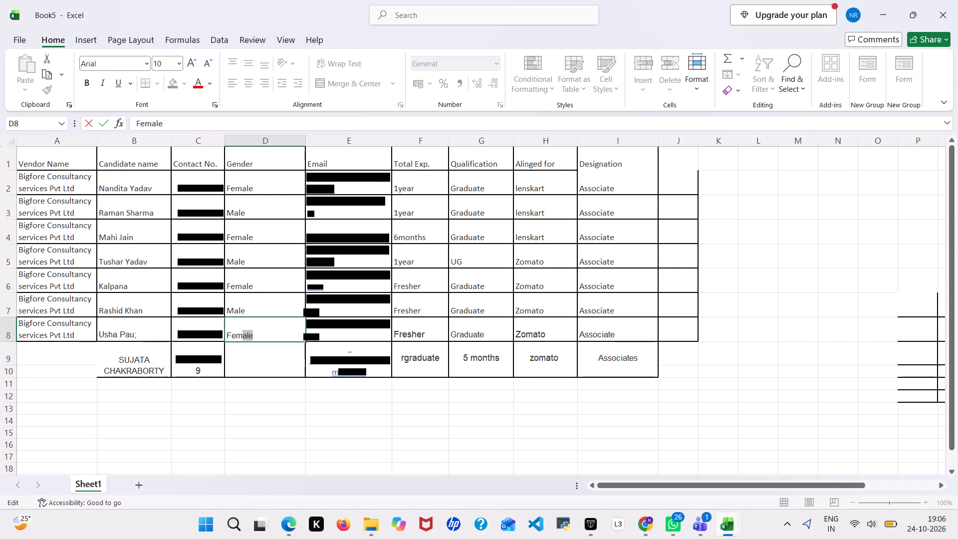
drag(239, 335, 225, 336)
key(ctrl+c)
double_click(248, 358)
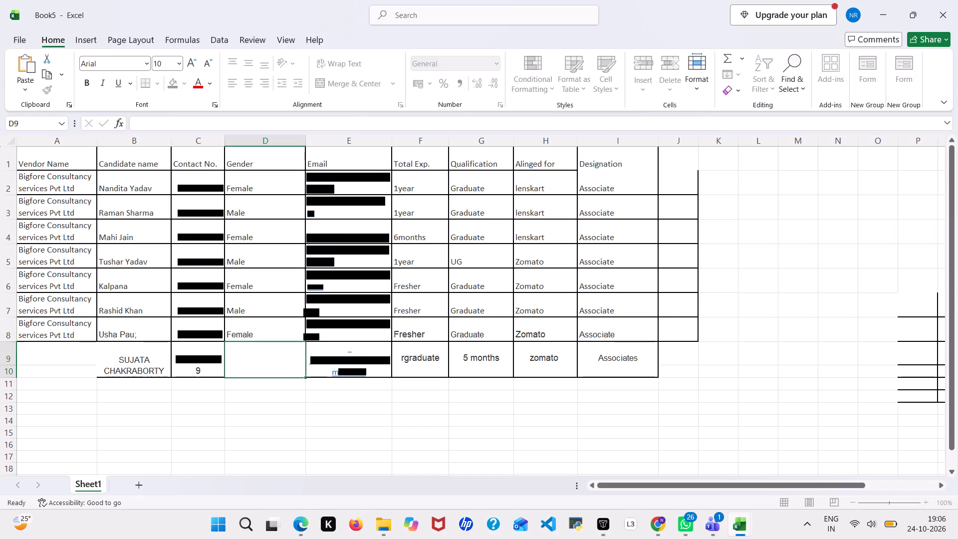
key(ctrl+v)
click(265, 395)
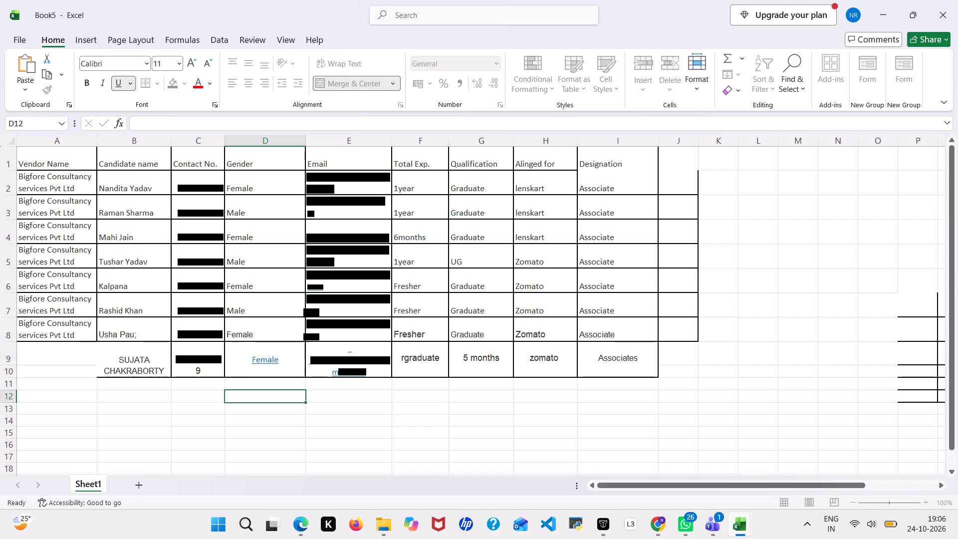
click(287, 360)
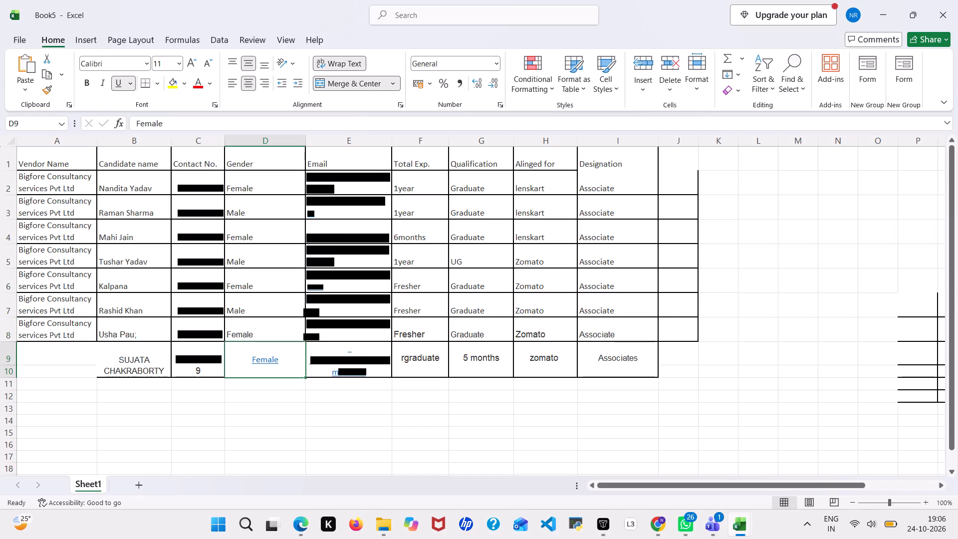
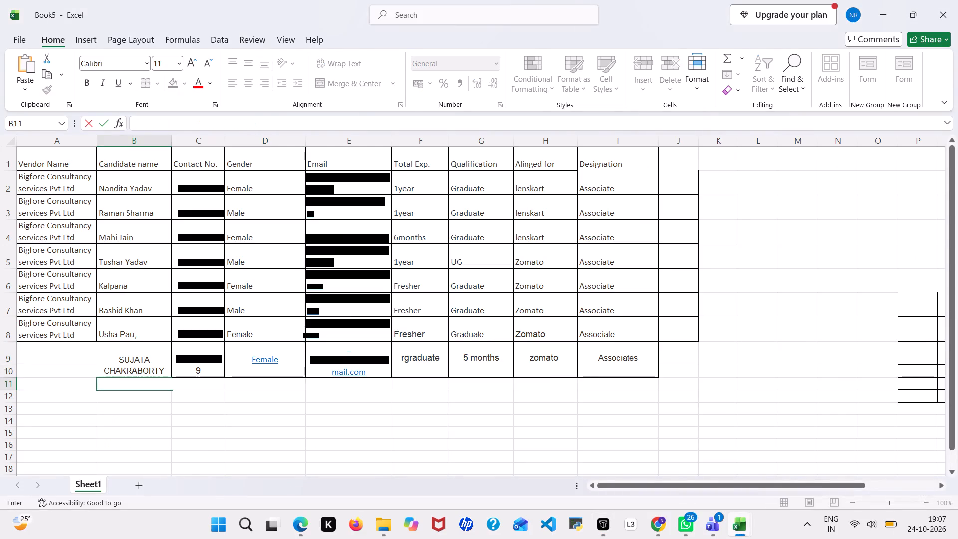
Paste the copied candidate's email, graduate, 1.5 yrs, Livepure, Associates and Vertex | Gurgaon details starting at E11 under the Email header.
click(321, 388)
key(ctrl+v)
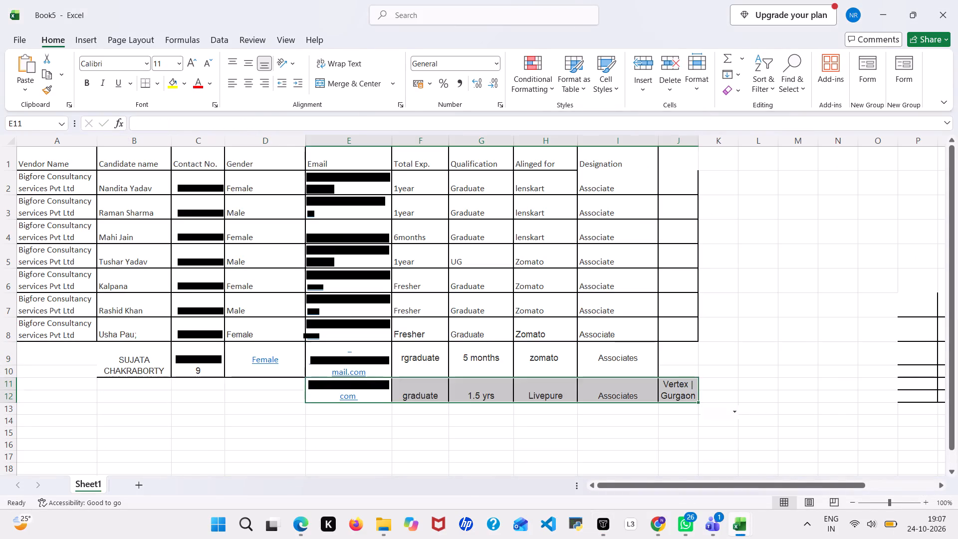
click(230, 409)
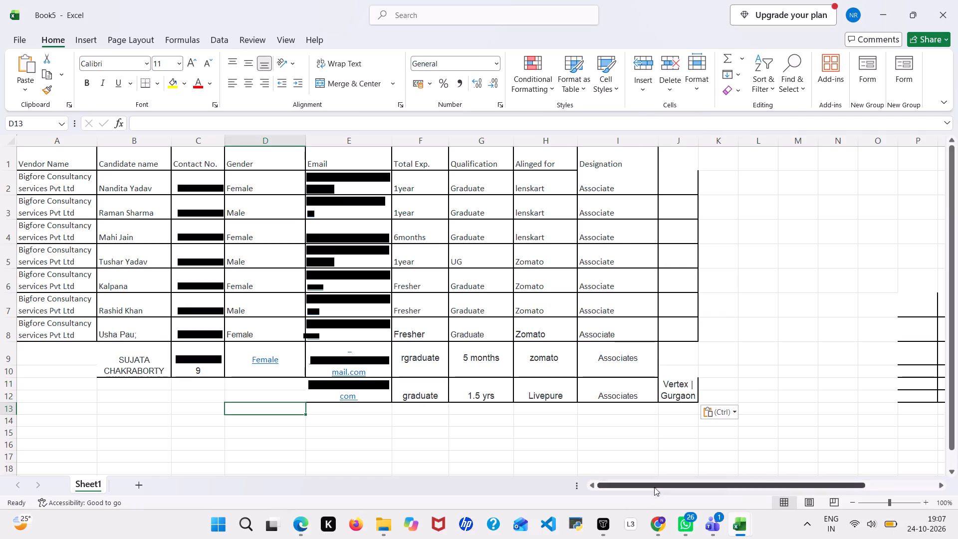
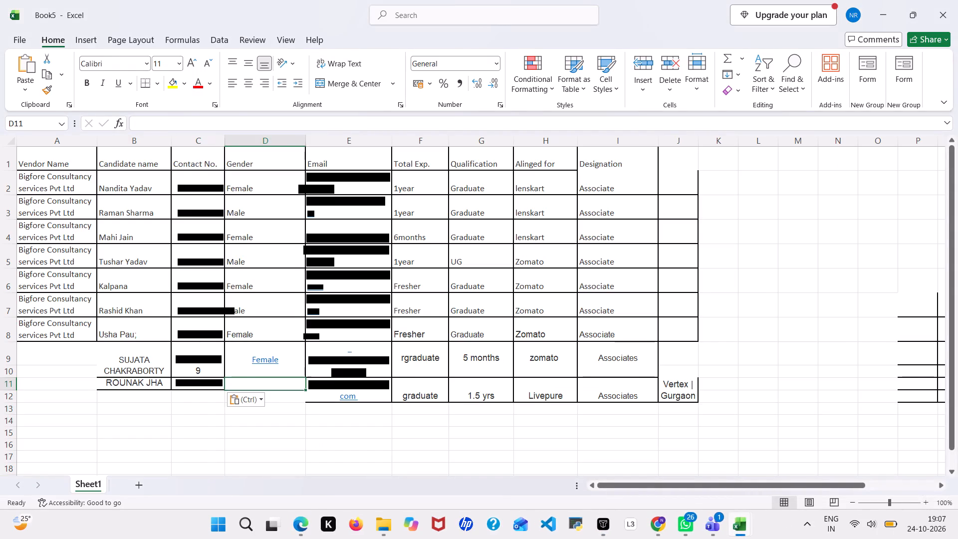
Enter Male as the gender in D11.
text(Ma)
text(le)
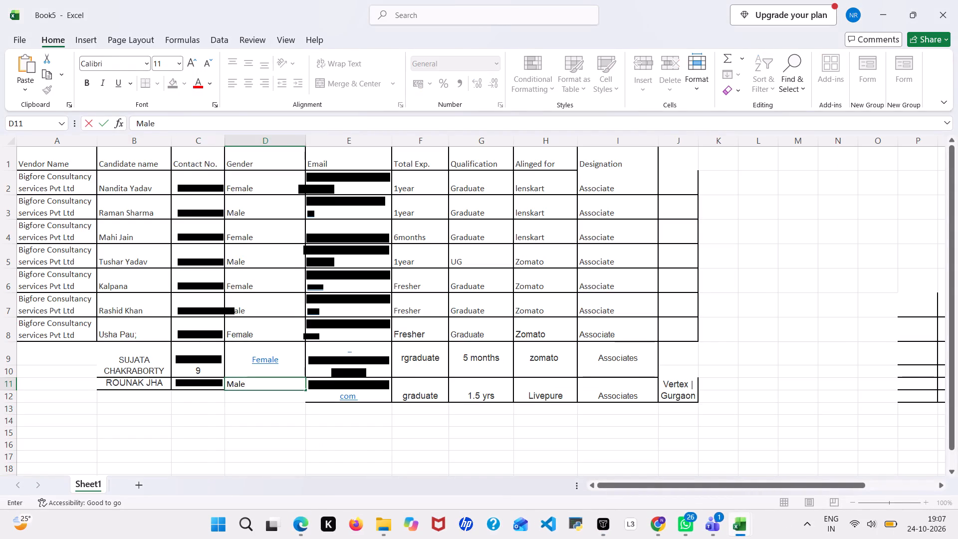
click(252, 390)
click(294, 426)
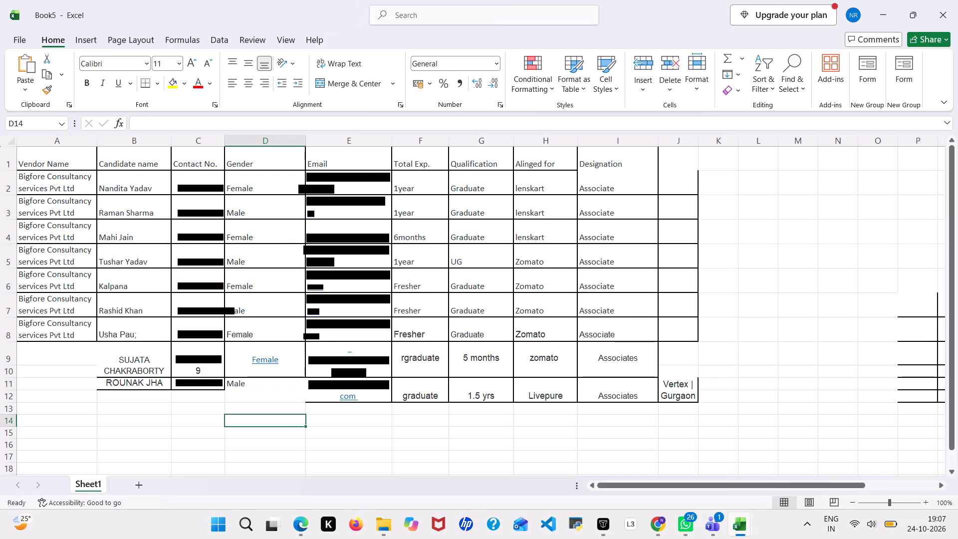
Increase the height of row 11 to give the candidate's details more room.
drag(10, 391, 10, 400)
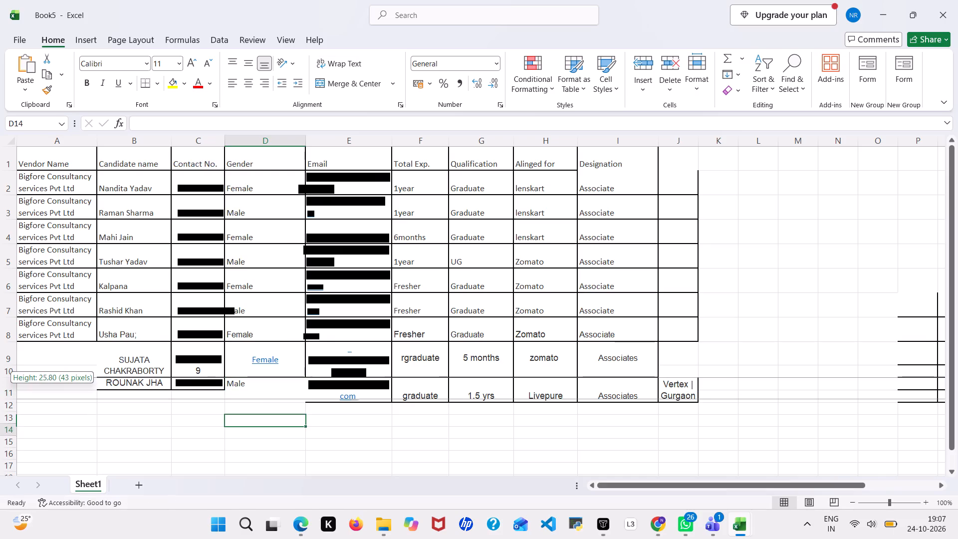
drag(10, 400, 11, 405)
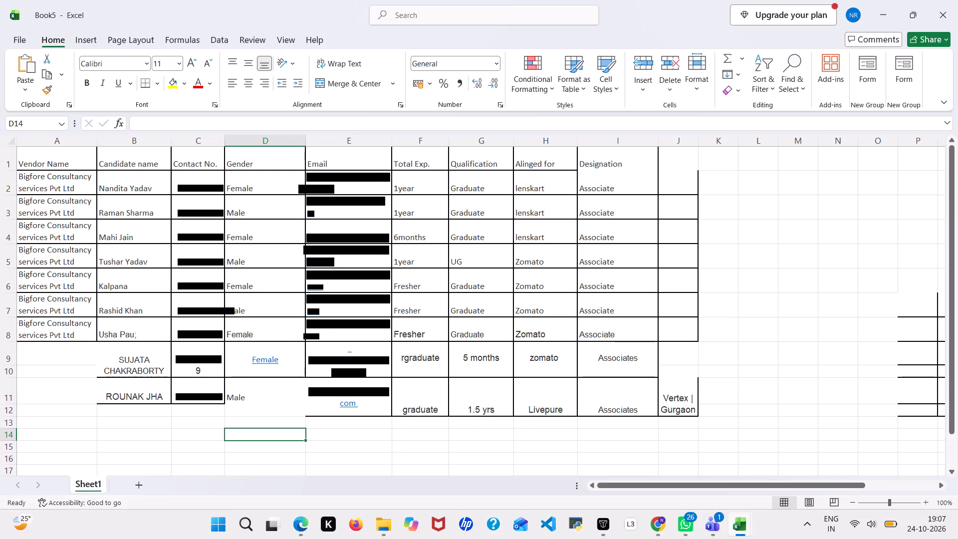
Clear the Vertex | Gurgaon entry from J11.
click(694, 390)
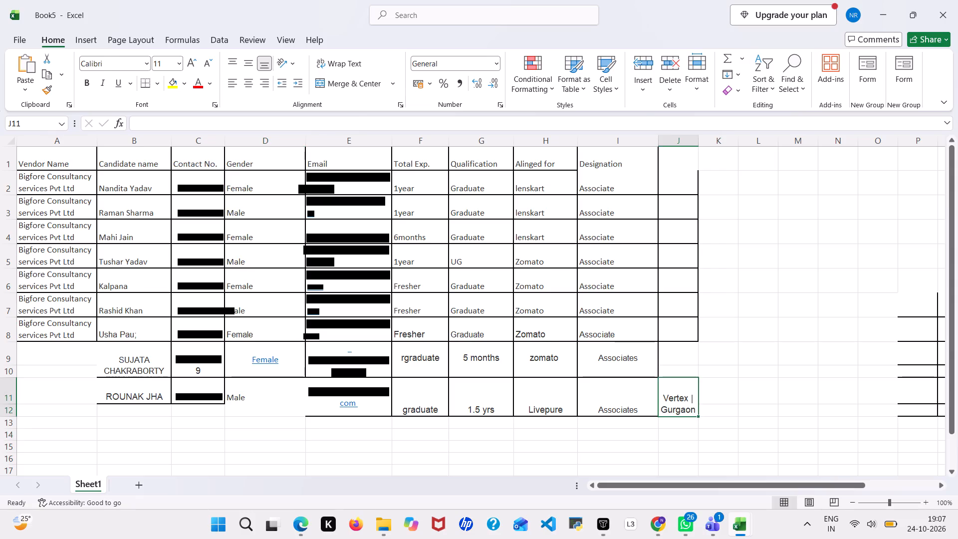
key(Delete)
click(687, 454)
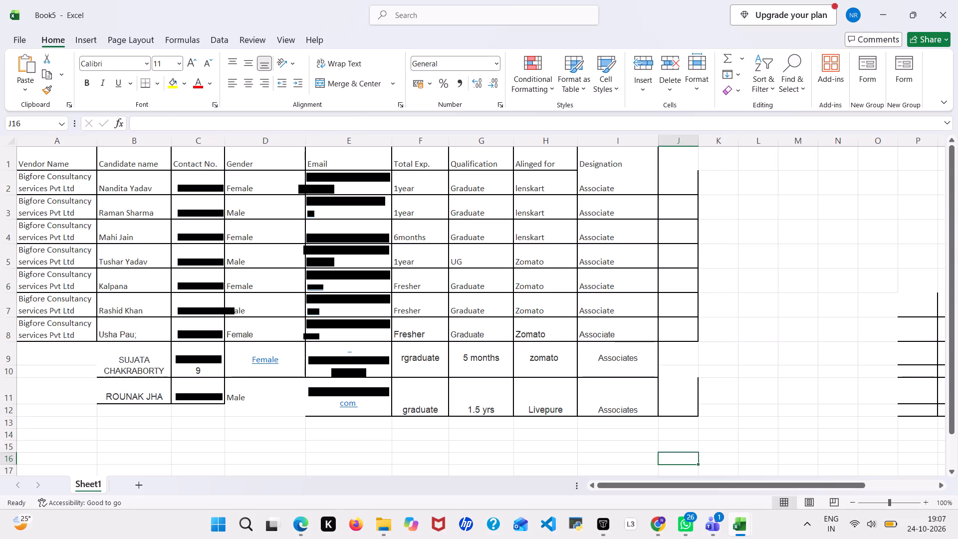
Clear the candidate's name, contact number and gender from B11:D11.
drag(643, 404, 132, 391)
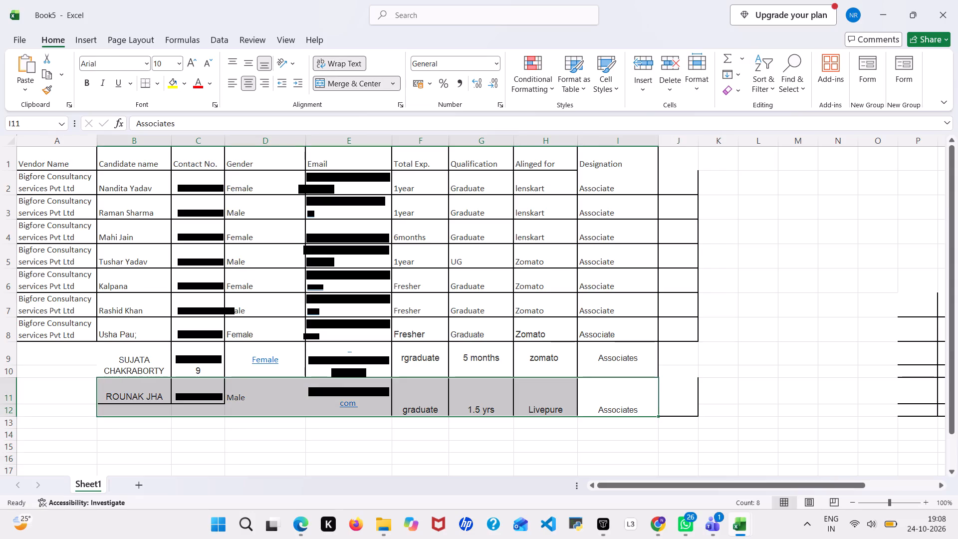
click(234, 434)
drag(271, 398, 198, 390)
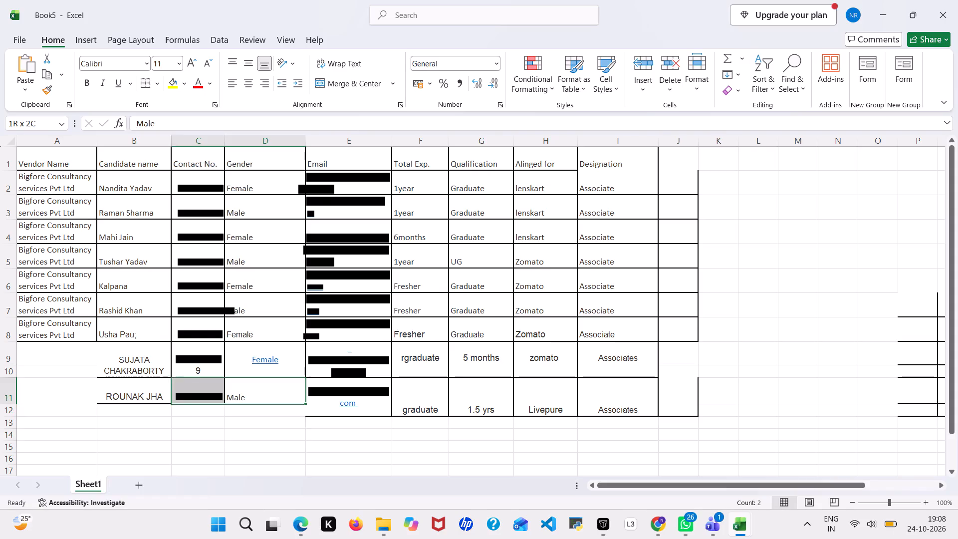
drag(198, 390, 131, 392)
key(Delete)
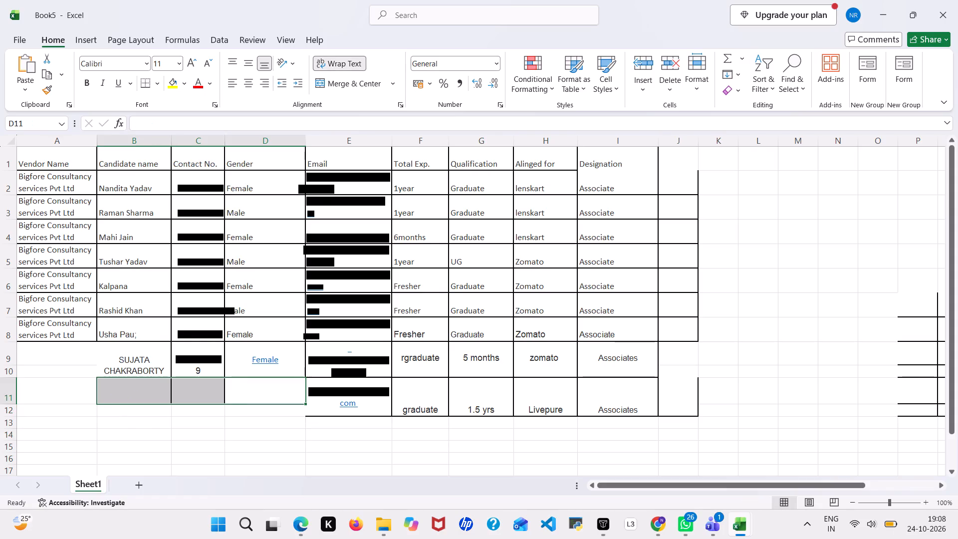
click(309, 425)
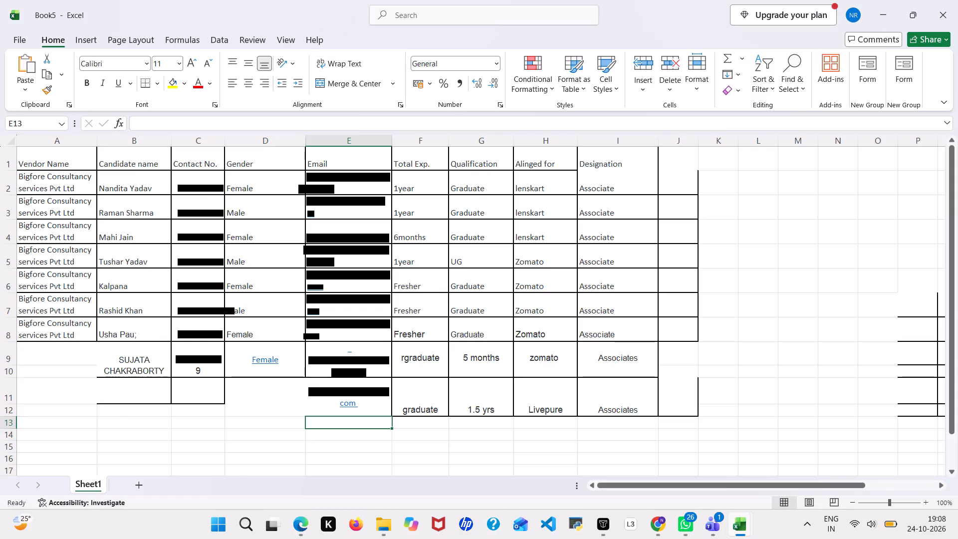
Undo the row 11 edits, including the candidate details pasted into B11 and E11.
key(ctrl+z)
key(ctrl+z)
key(ctrl+z)
key(ctrl+z)
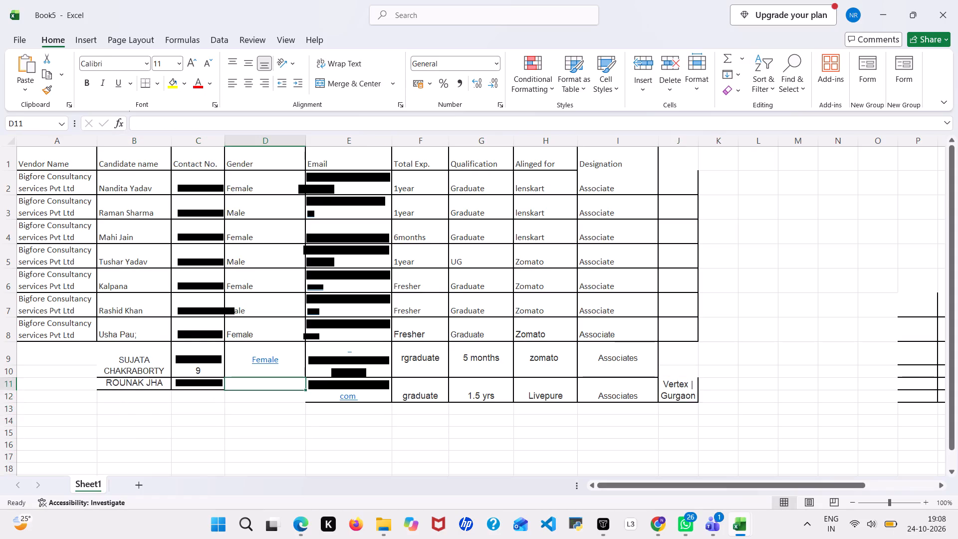
key(ctrl+z)
key(ctrl+z)
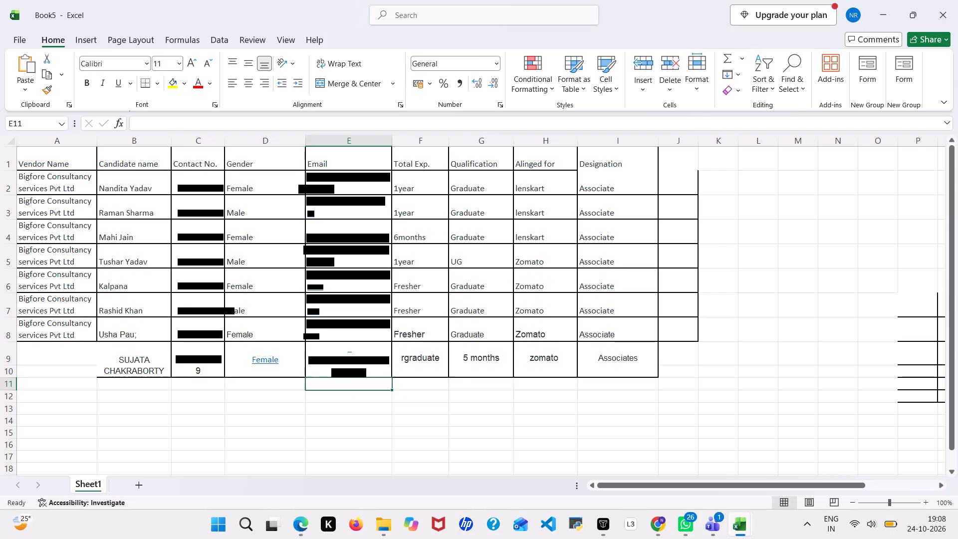
key(ctrl+z)
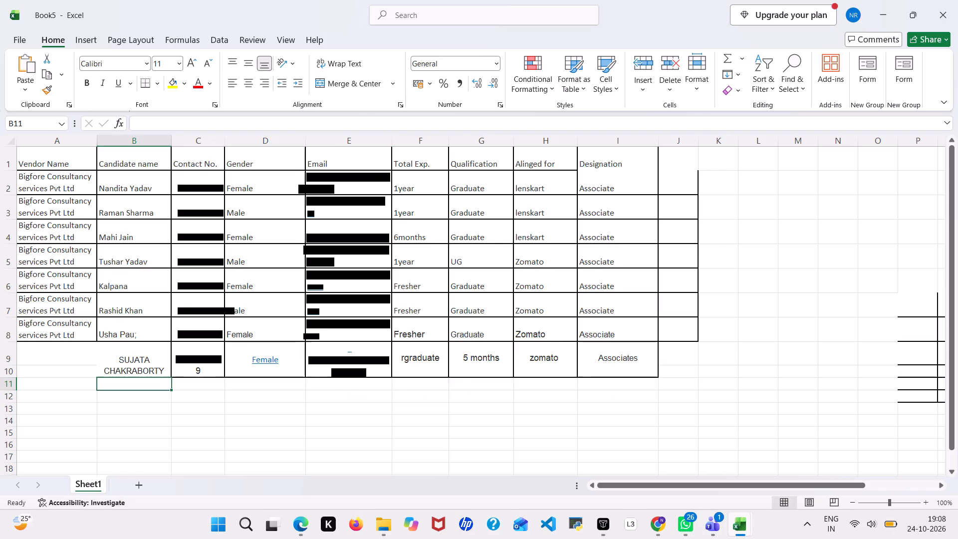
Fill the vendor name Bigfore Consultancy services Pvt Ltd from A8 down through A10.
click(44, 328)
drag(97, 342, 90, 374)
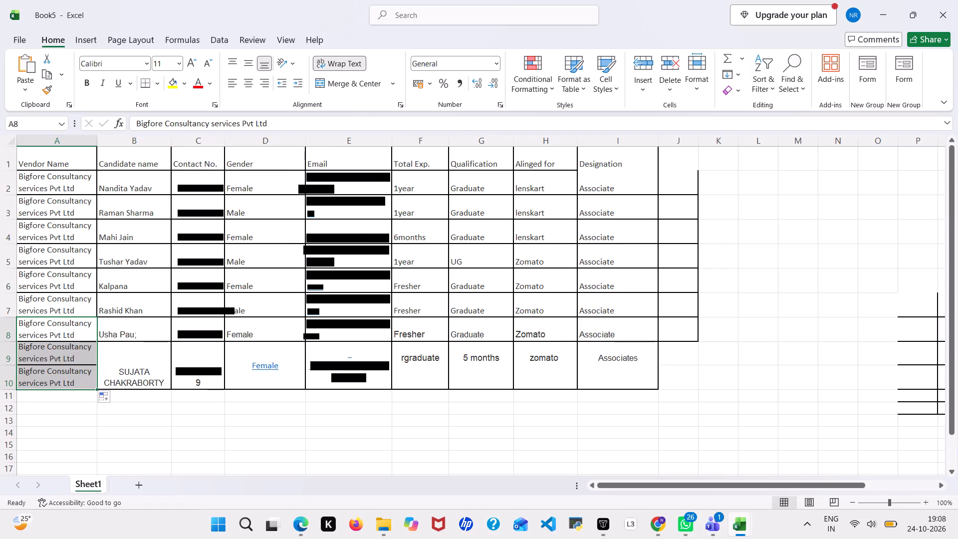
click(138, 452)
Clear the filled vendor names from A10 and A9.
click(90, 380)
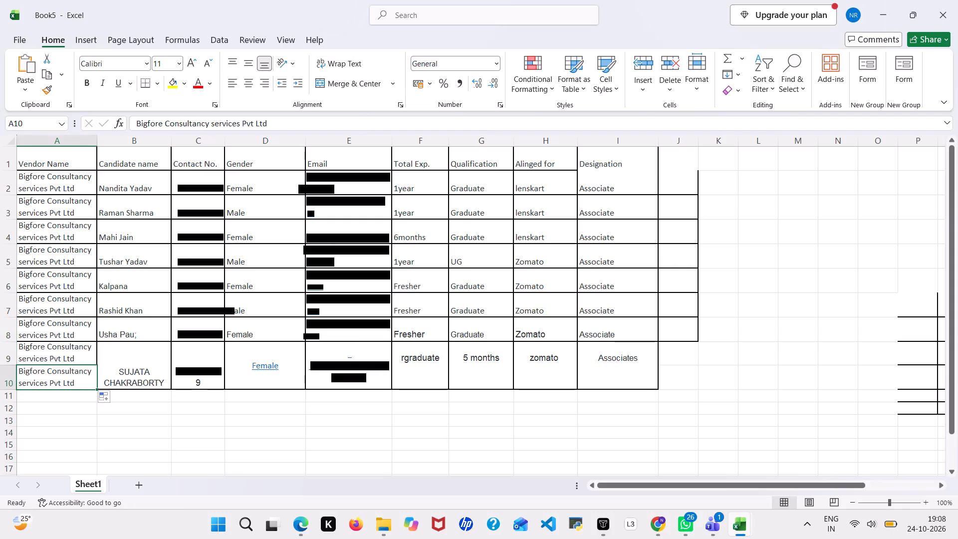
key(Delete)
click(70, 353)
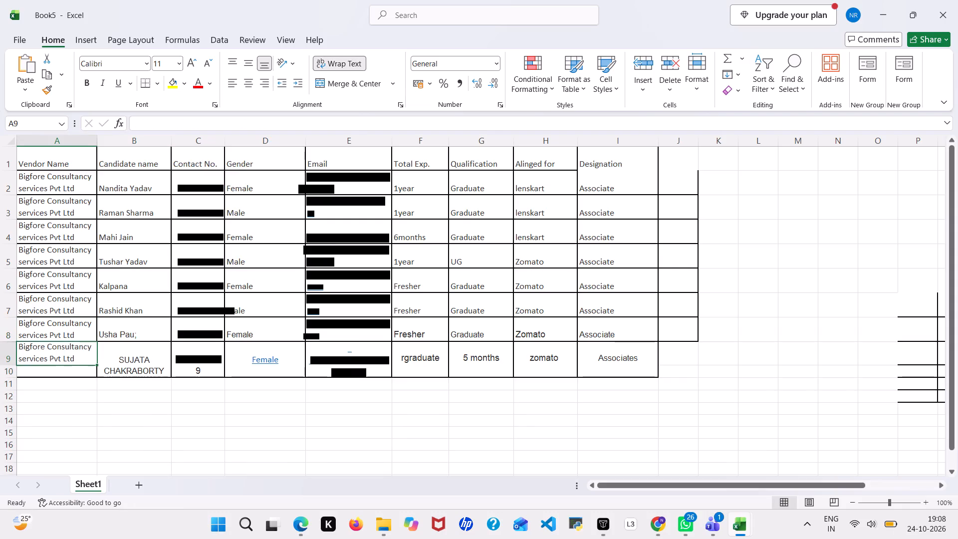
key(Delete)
Undo the vendor-name changes and the row 9 candidate's entries in Book5, going back to the iQor Daily Tracker workbook.
key(ctrl+z)
key(ctrl+z)
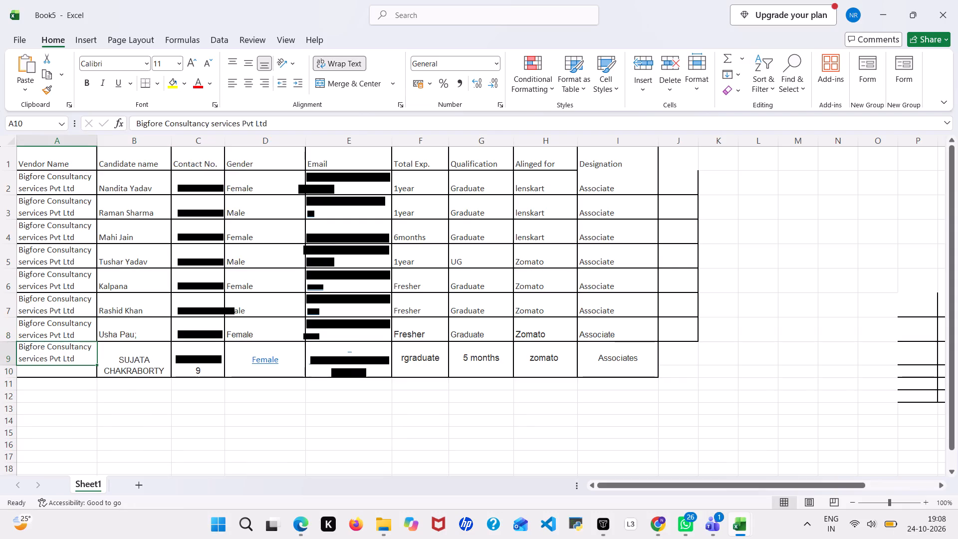
key(ctrl+z)
key(ctrl+z)
key(ctrl+z)
key(ctrl+z)
key(ctrl+z)
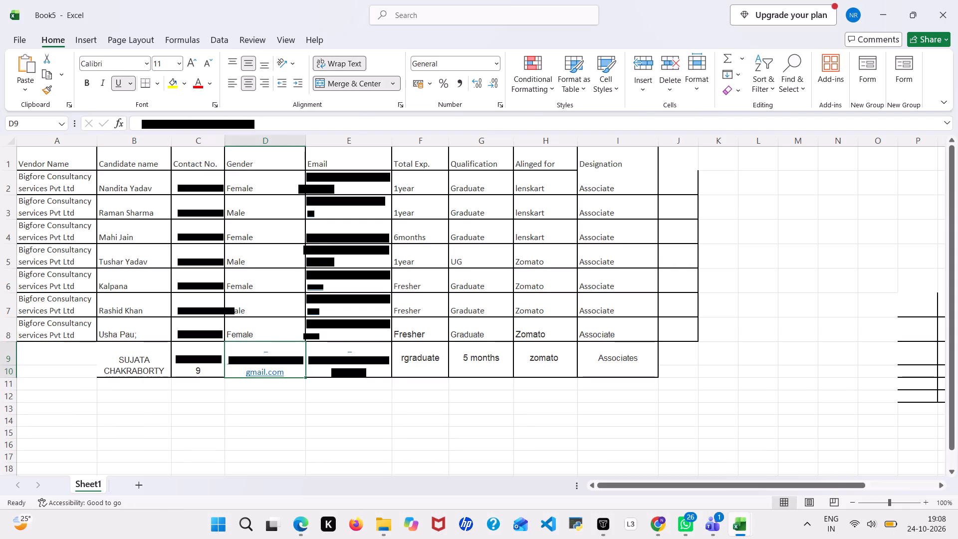
key(ctrl+z)
key(ctrl+z)
key(ctrl+z)
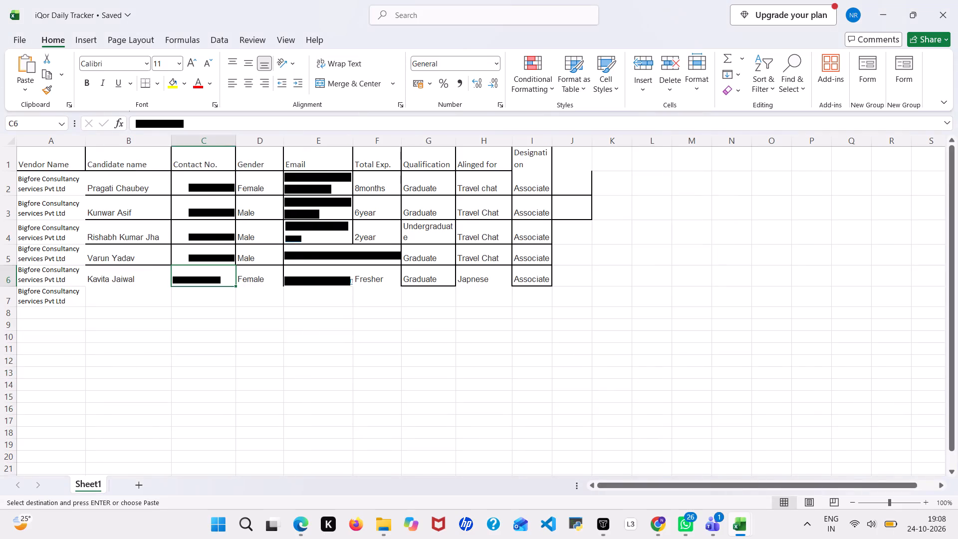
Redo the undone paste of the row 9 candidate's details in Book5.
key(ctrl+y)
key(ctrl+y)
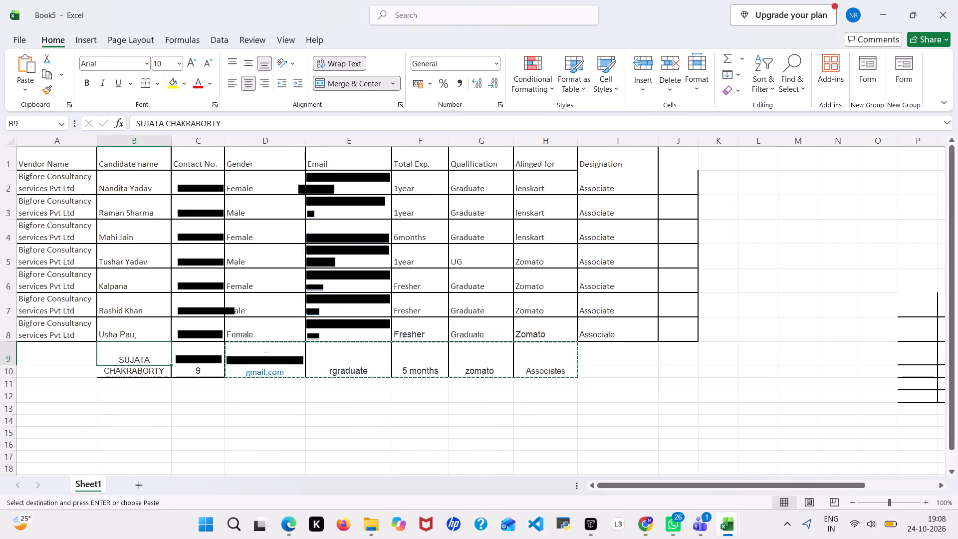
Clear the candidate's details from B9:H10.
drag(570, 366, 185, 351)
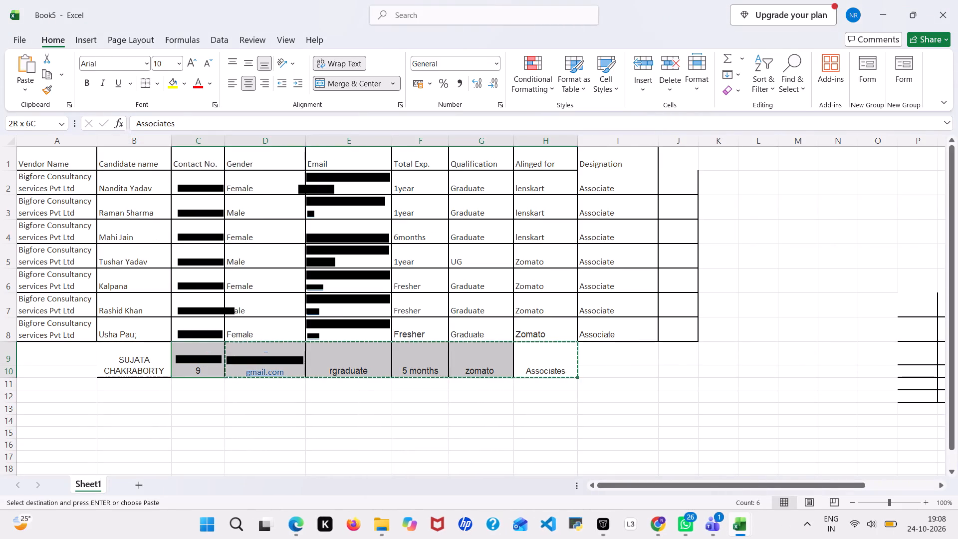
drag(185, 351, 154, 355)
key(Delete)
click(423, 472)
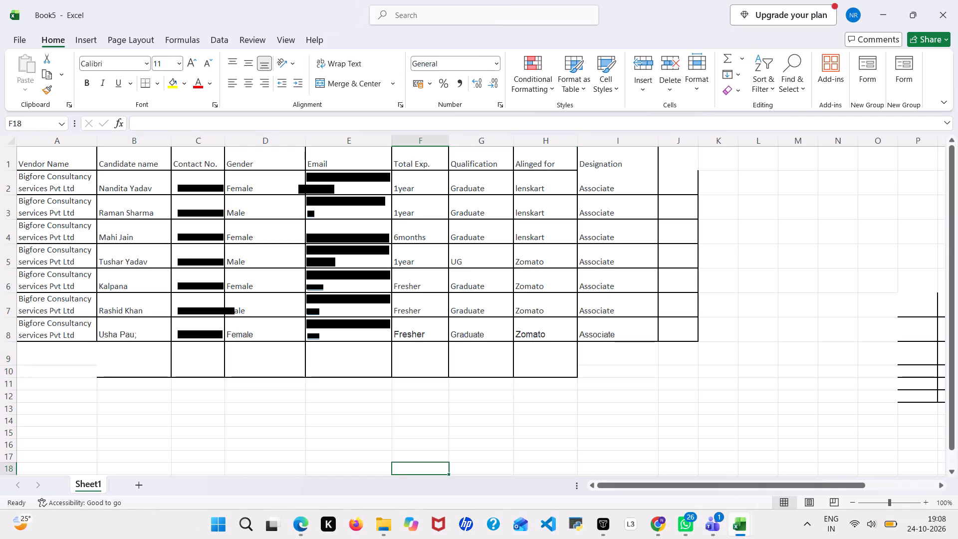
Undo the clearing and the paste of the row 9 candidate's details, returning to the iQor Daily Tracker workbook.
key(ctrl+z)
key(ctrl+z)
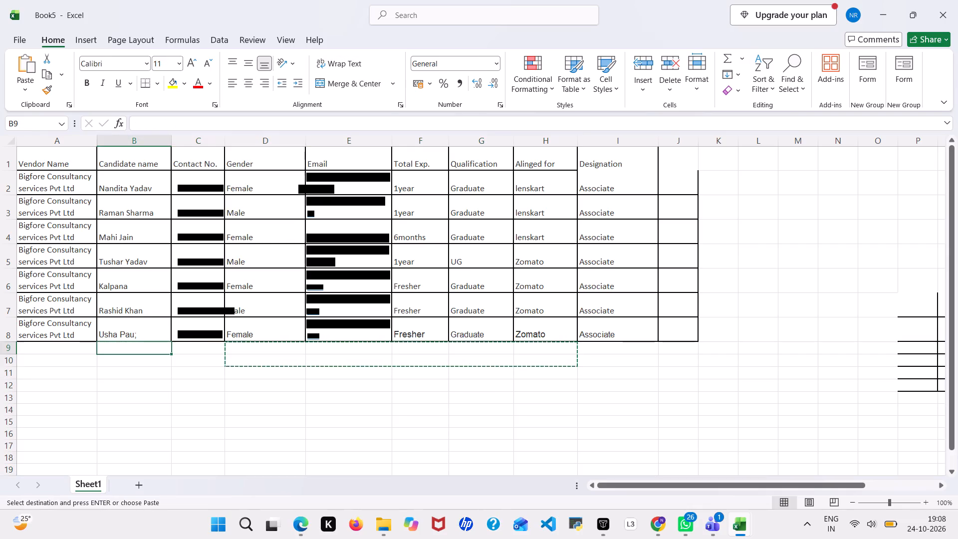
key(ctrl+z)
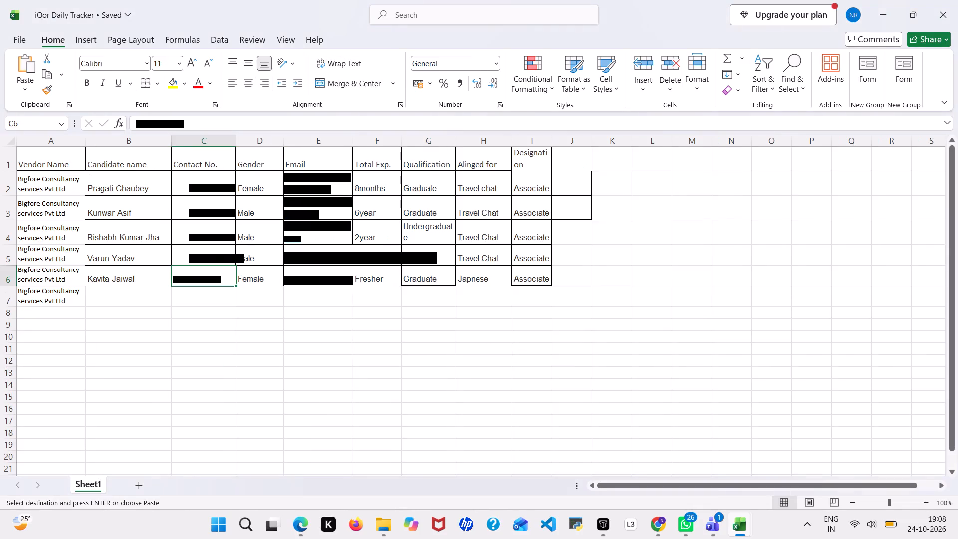
Format A1:J6 of the iQor tracker with wrapped text in Calibri, size 11.
click(324, 402)
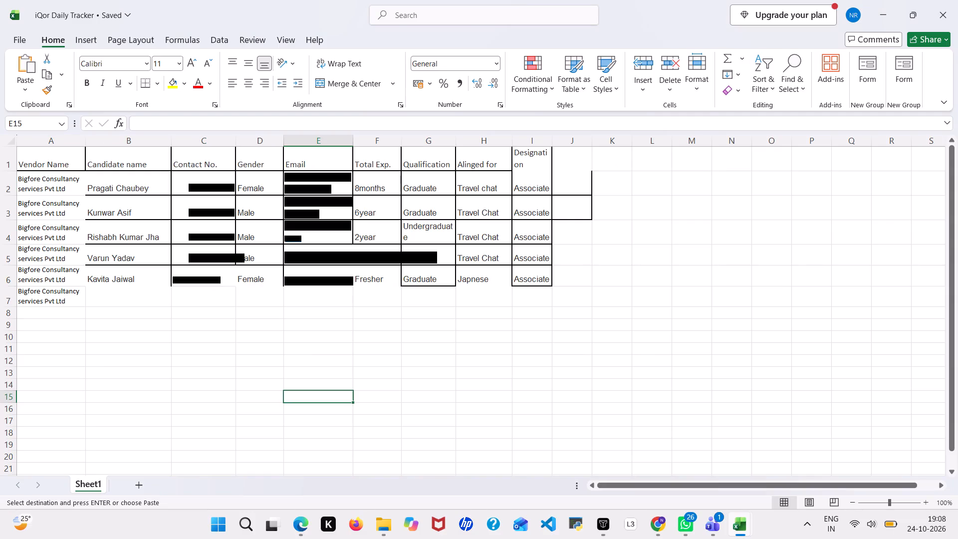
drag(553, 279, 449, 269)
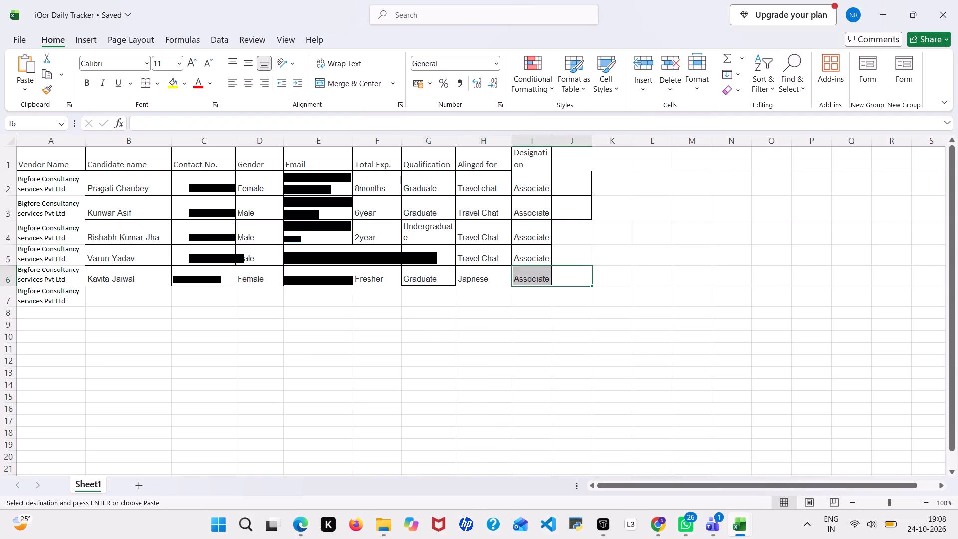
drag(449, 269, 43, 141)
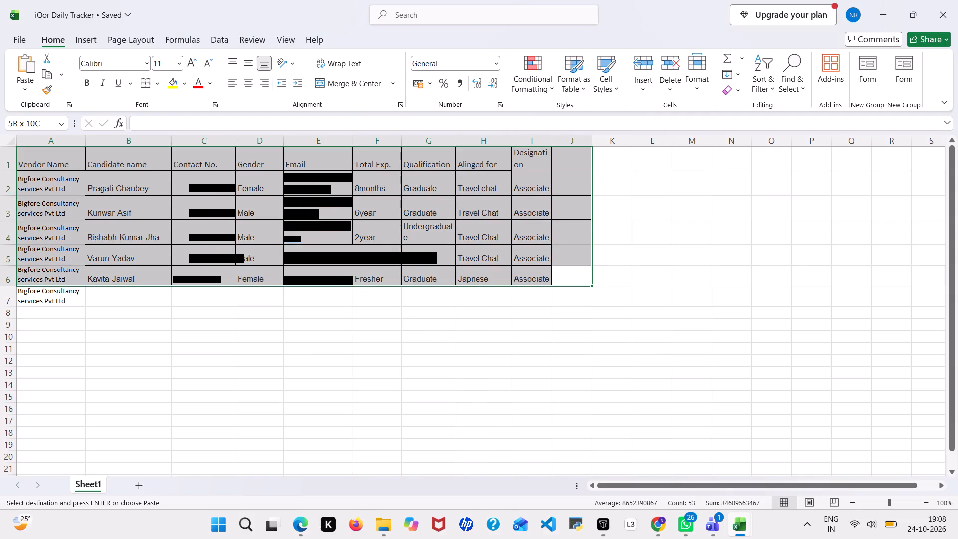
drag(43, 141, 44, 127)
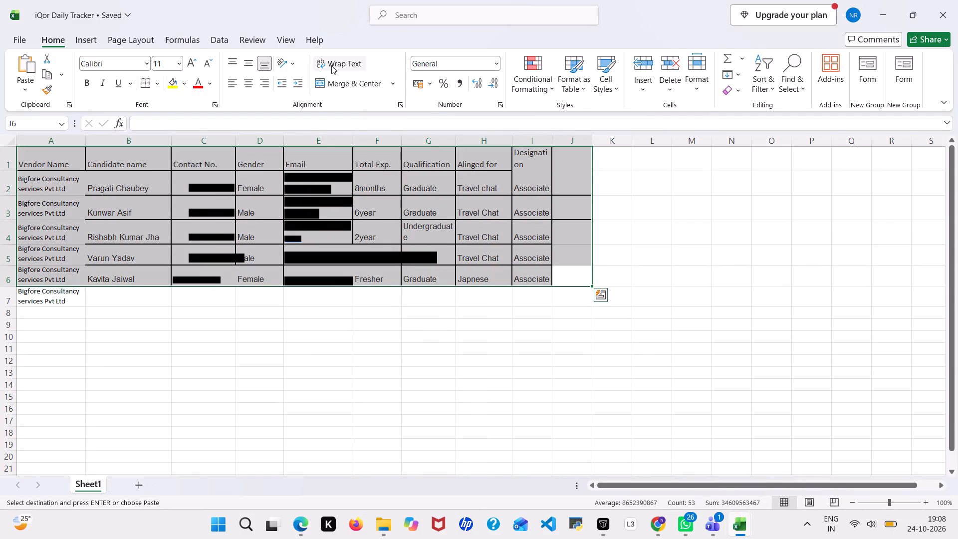
click(331, 65)
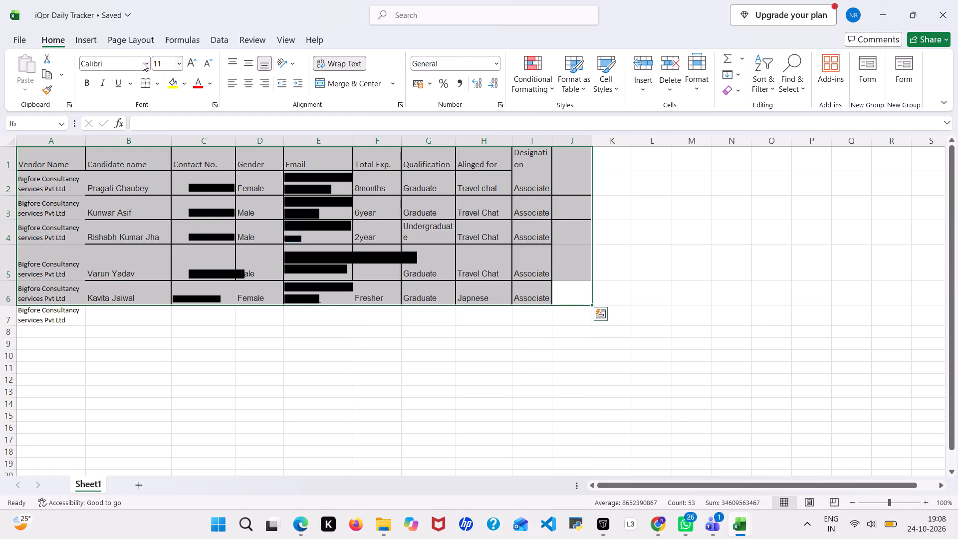
click(143, 62)
click(144, 111)
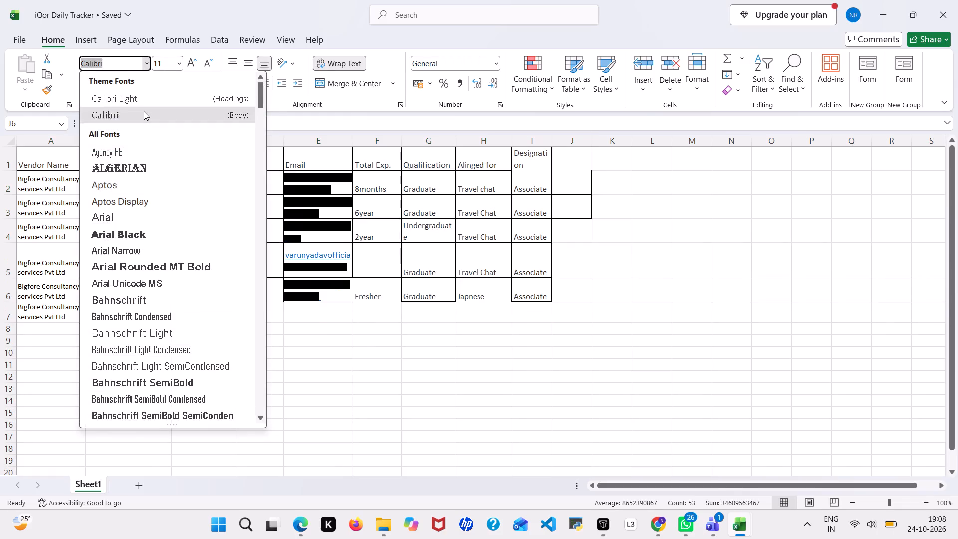
click(179, 62)
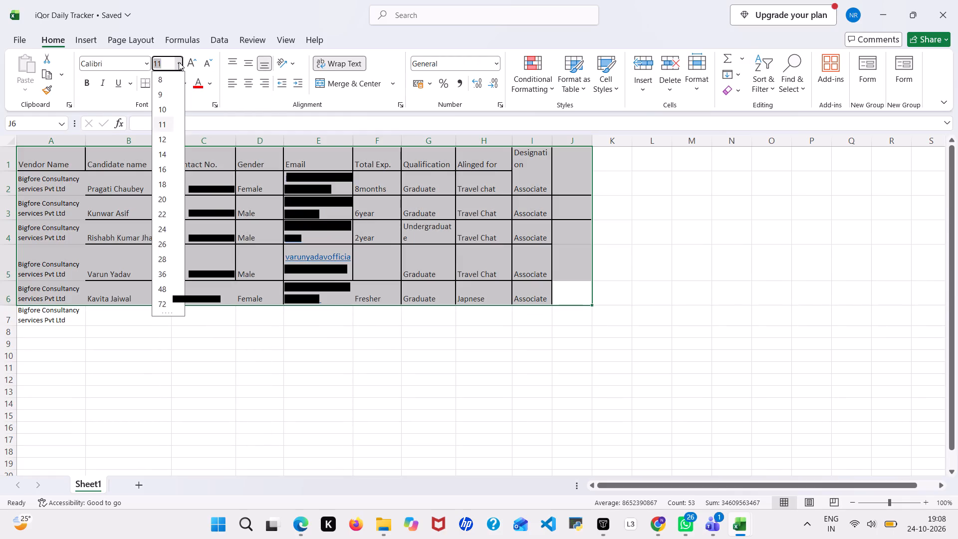
click(169, 121)
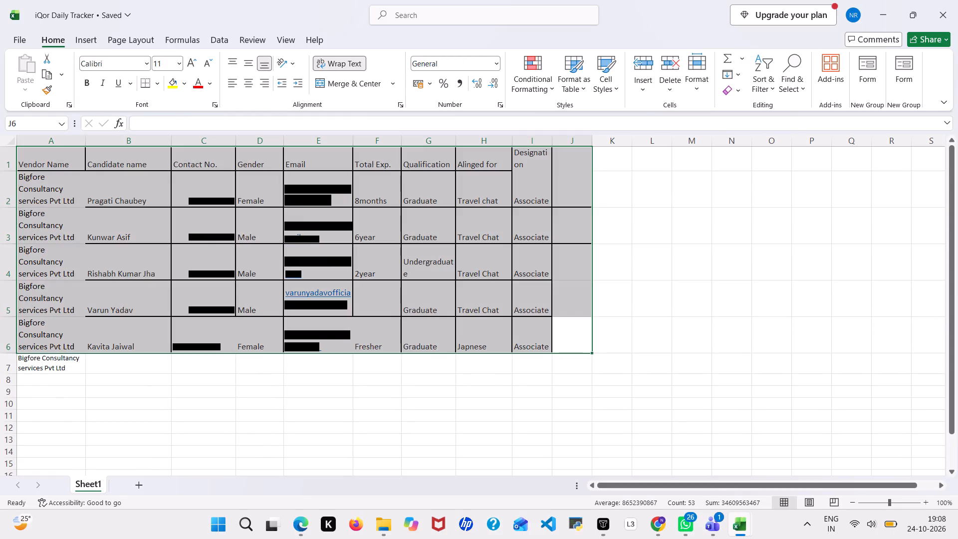
click(184, 385)
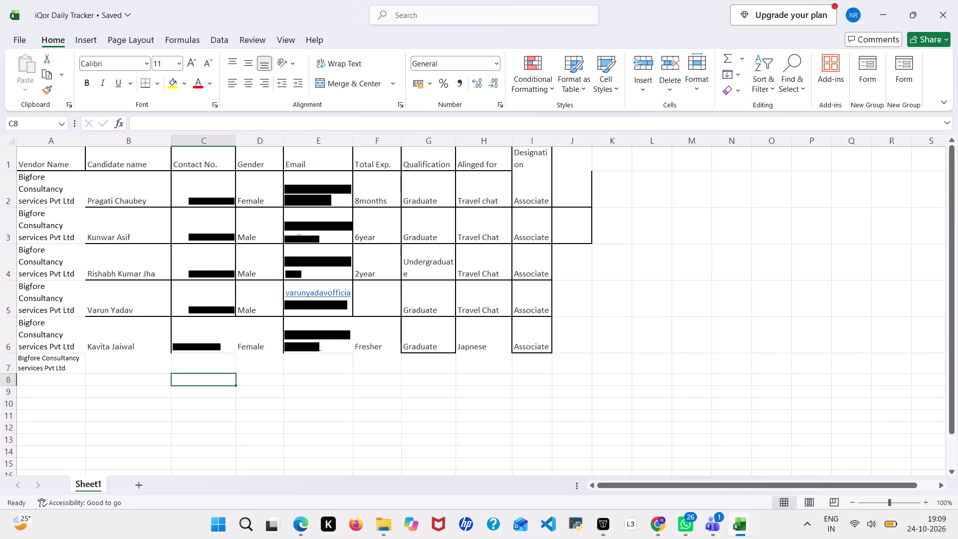
Apply All Borders to the candidate table in A1:I6.
drag(540, 345, 68, 170)
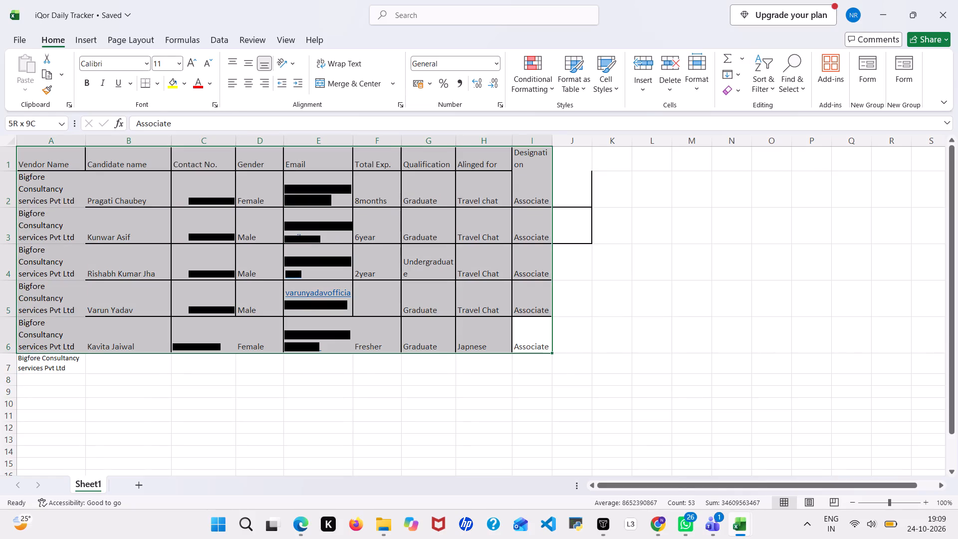
drag(68, 170, 67, 167)
click(147, 77)
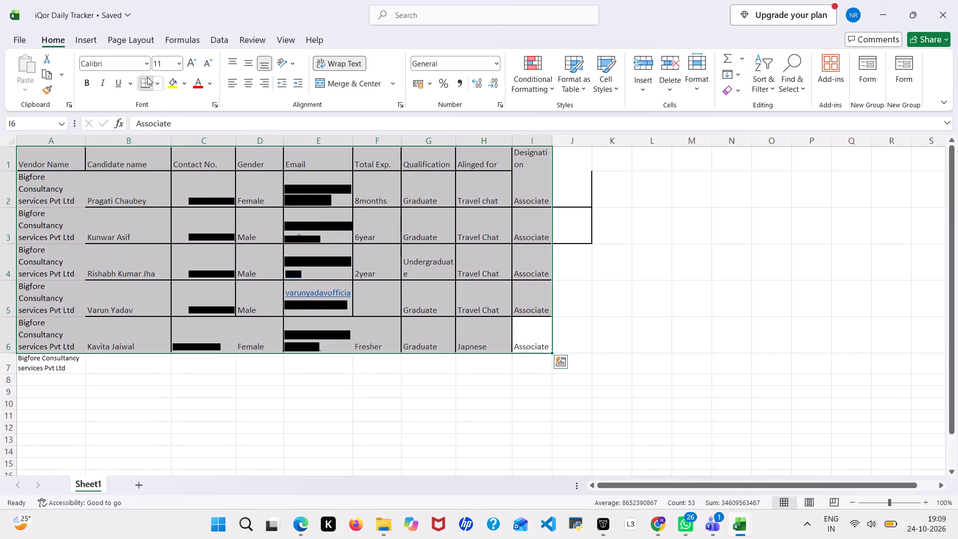
click(149, 87)
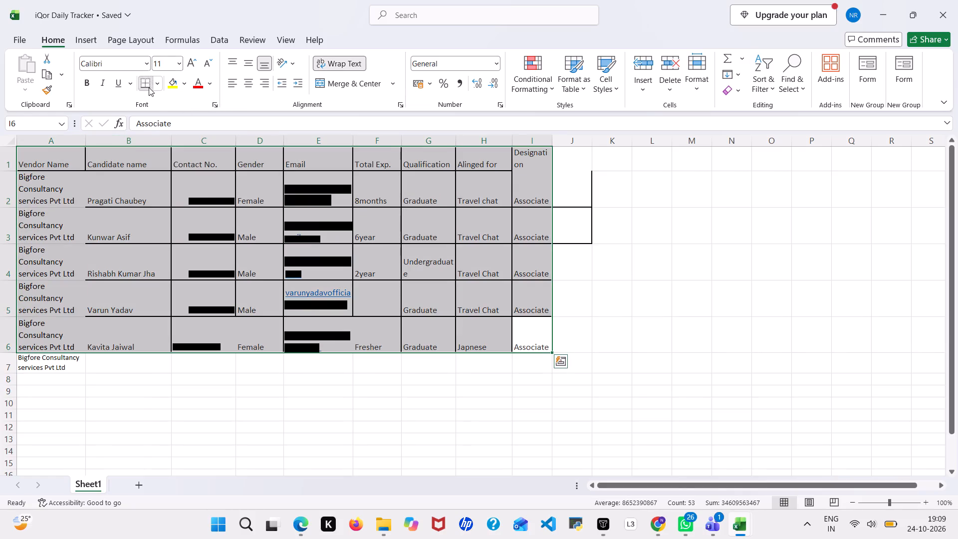
click(159, 85)
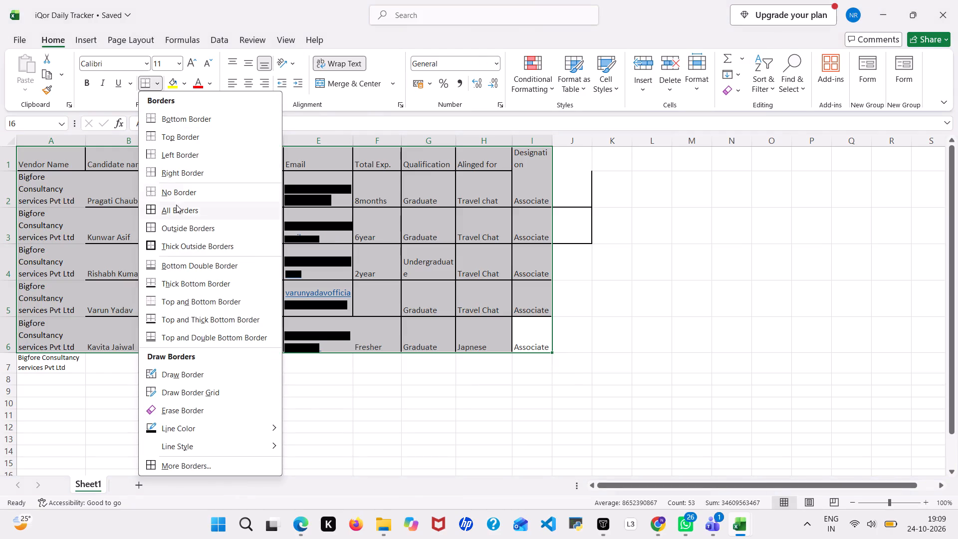
click(176, 207)
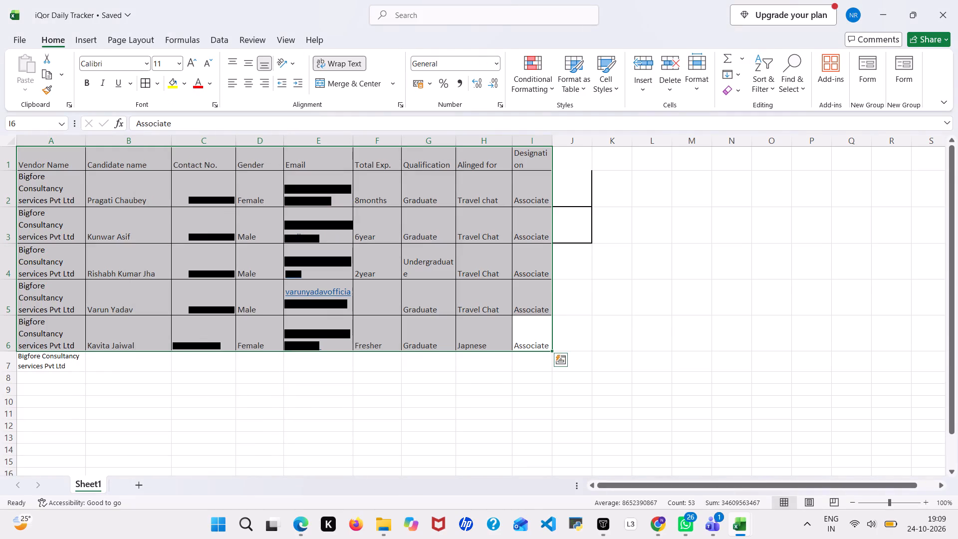
click(620, 344)
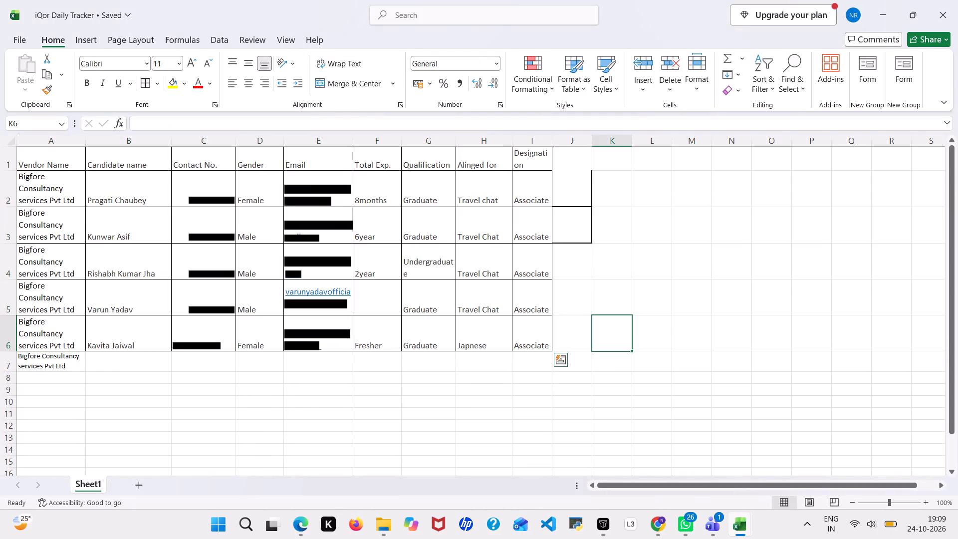
Open the Candidate name cell B7 for editing.
double_click(144, 355)
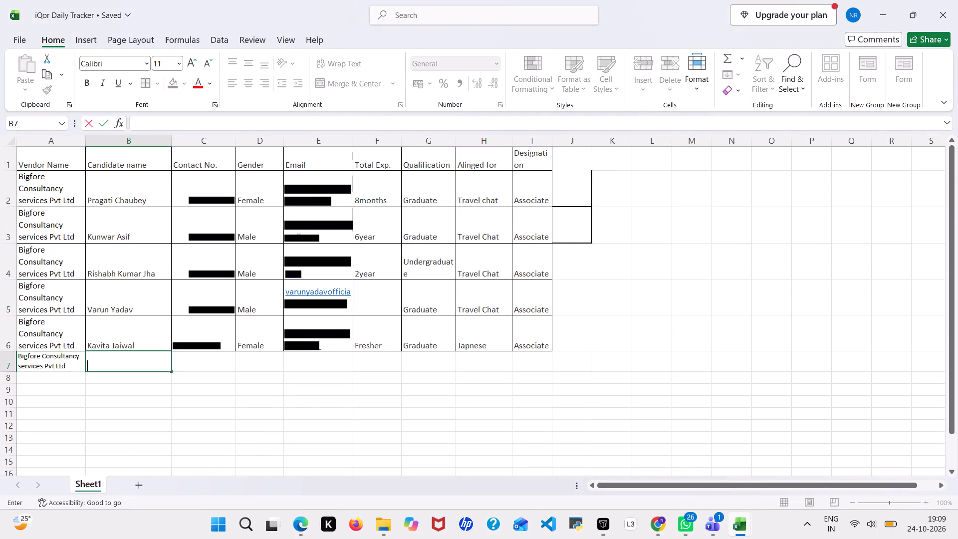
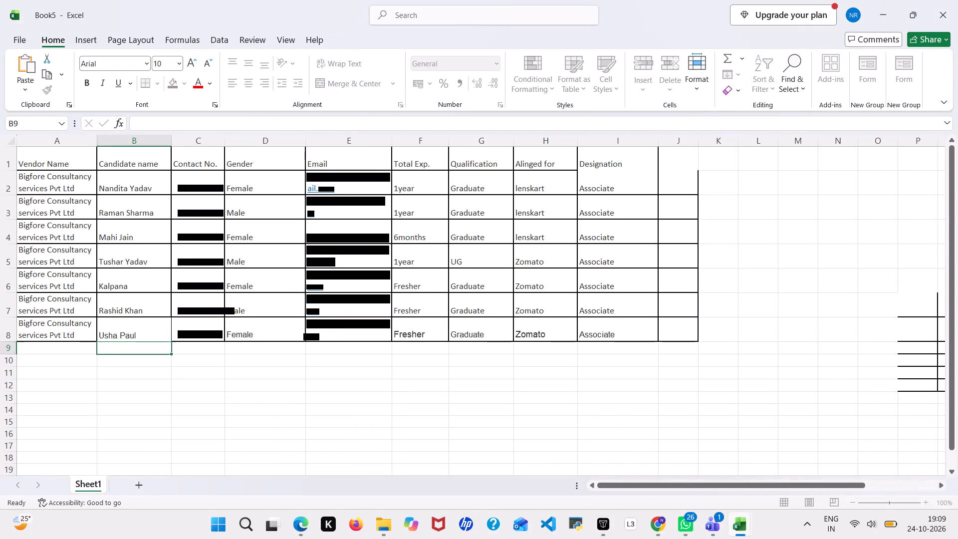
Begin entering the next candidate's name, starting with "R", in the Candidate name cell B9.
key(shift+r)
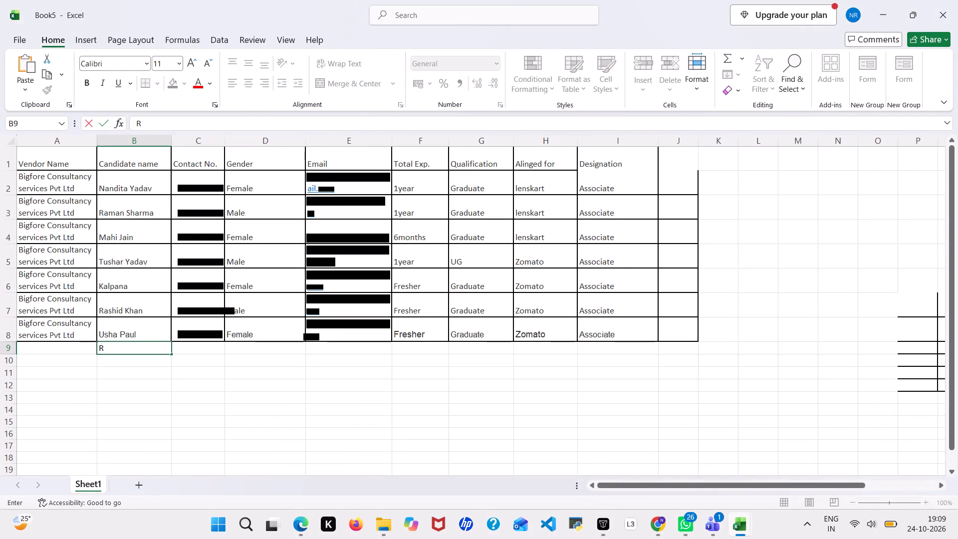
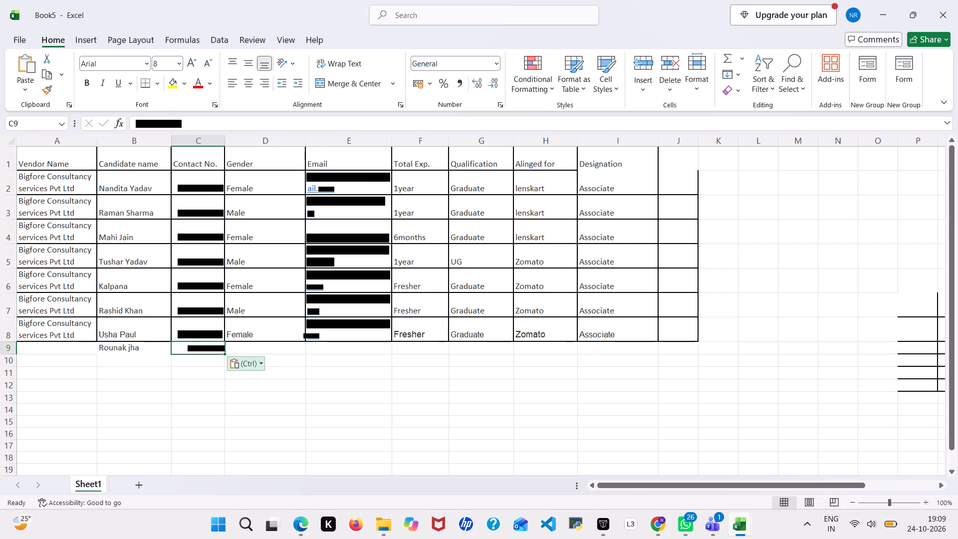
Enter Male as the gender in cell D9 for the new candidate in row 9.
click(269, 351)
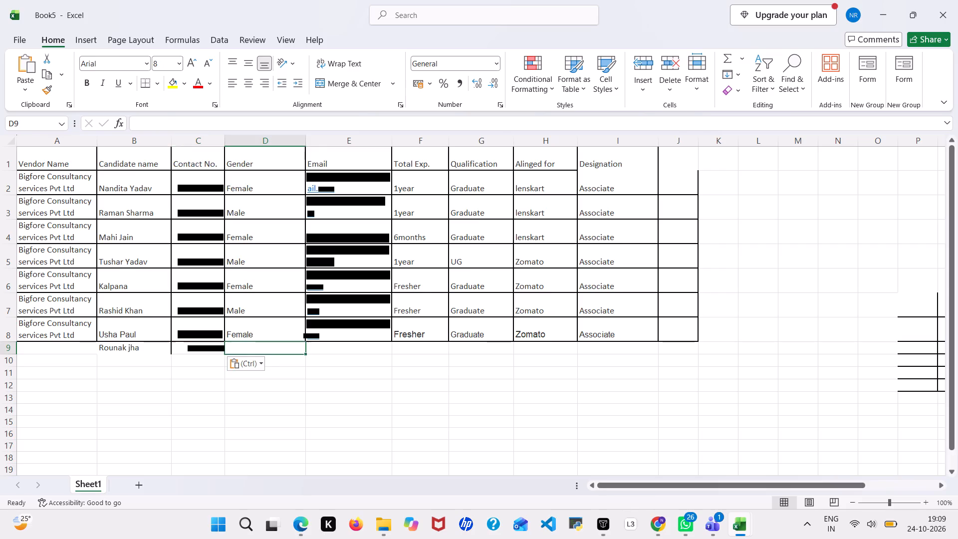
text(Male)
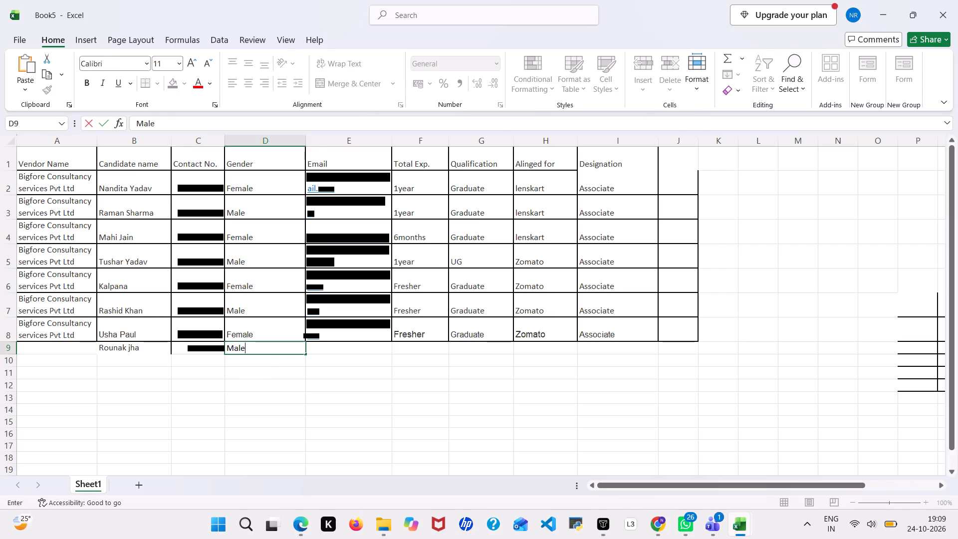
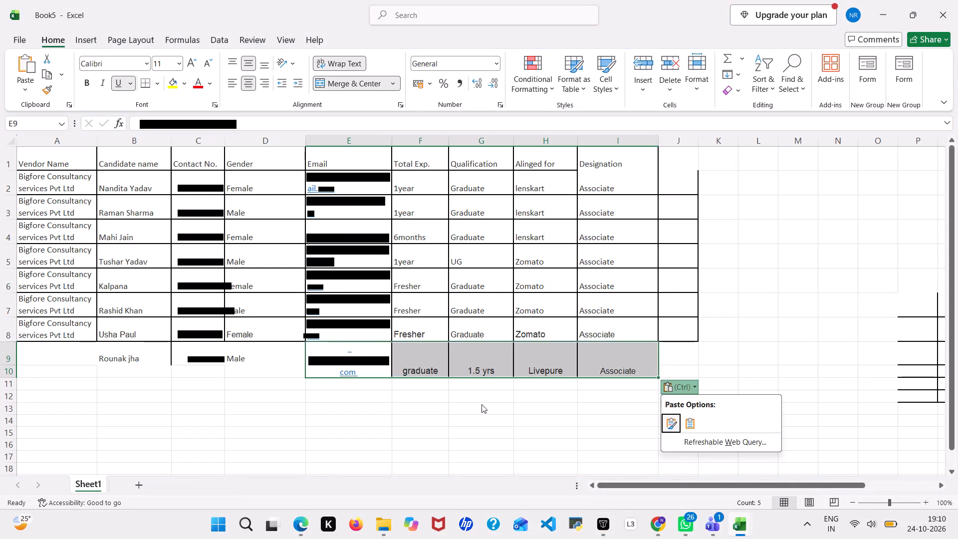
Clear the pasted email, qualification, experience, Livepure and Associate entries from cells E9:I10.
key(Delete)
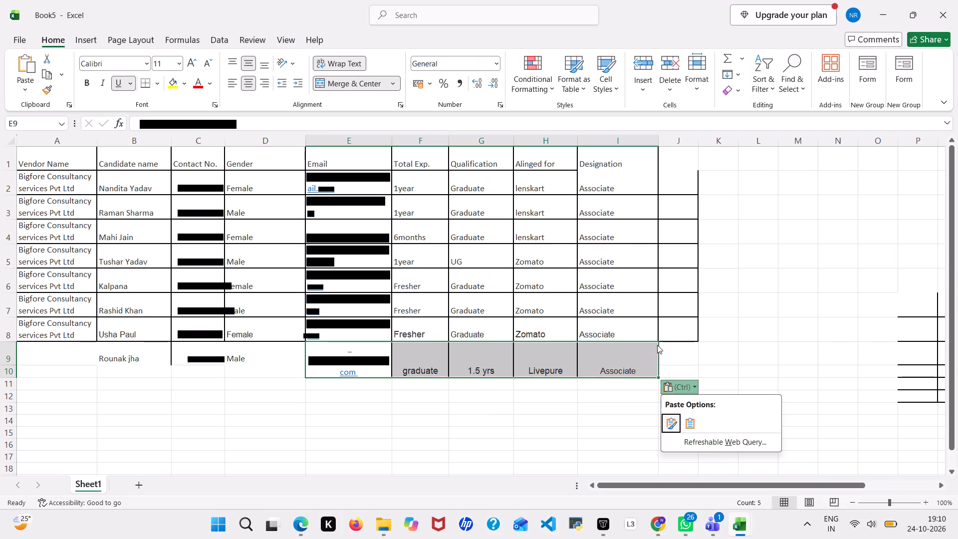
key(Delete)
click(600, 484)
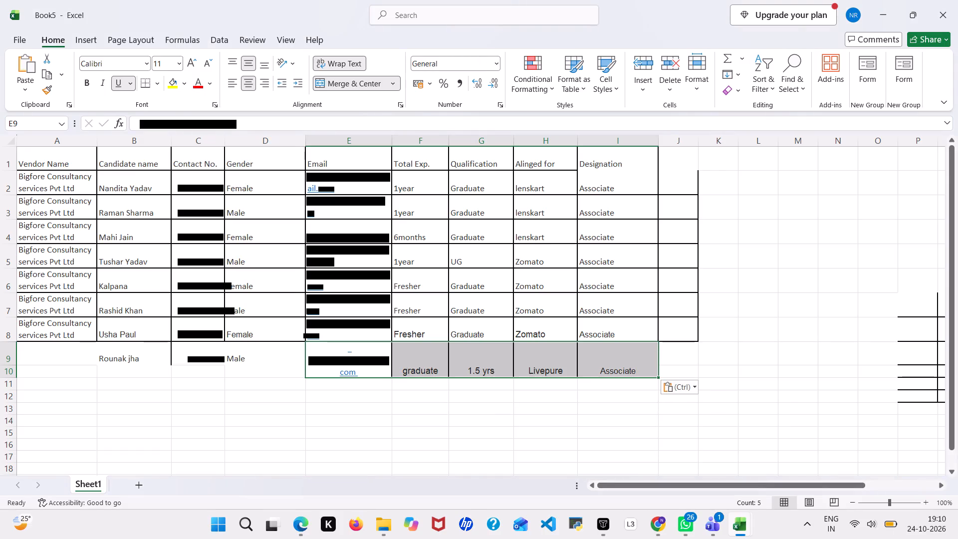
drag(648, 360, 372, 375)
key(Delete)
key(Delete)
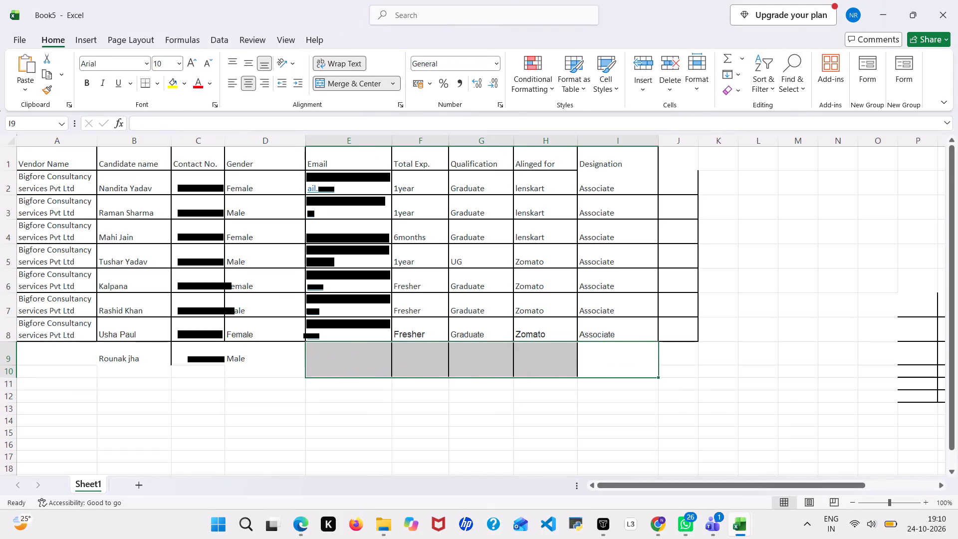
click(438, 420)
Undo the clearing of E9:I10 and the paste of the candidate's details that preceded it.
key(ctrl+z)
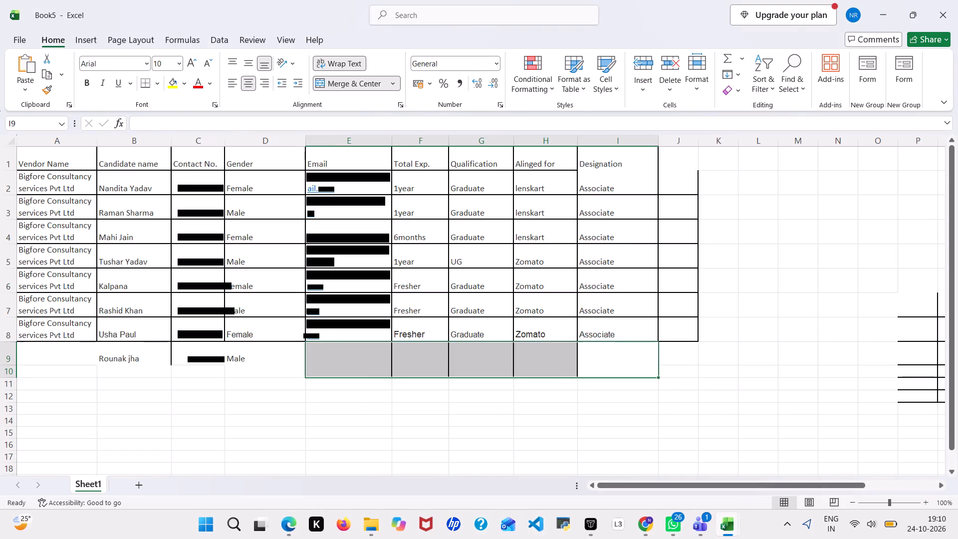
key(ctrl+z)
key(ctrl+z)
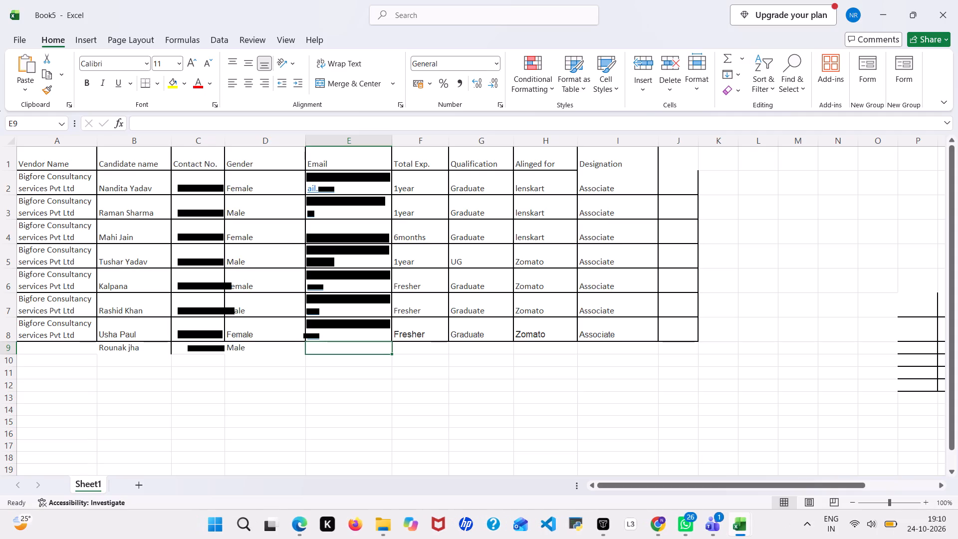
Fill the vendor name Bigfore Consultancy services Pvt Ltd from A8 down into A9 and heighten row 9 to fit both text lines.
click(87, 336)
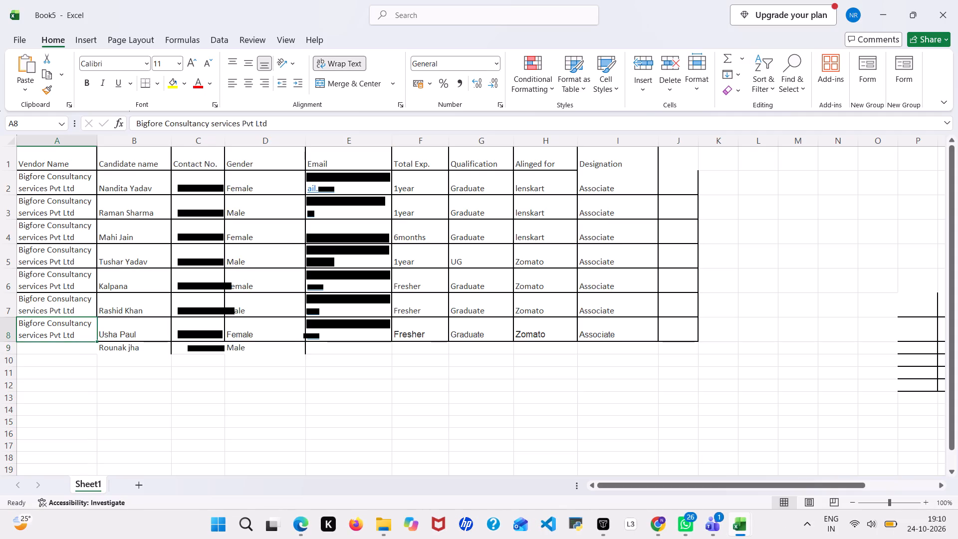
drag(96, 341, 96, 348)
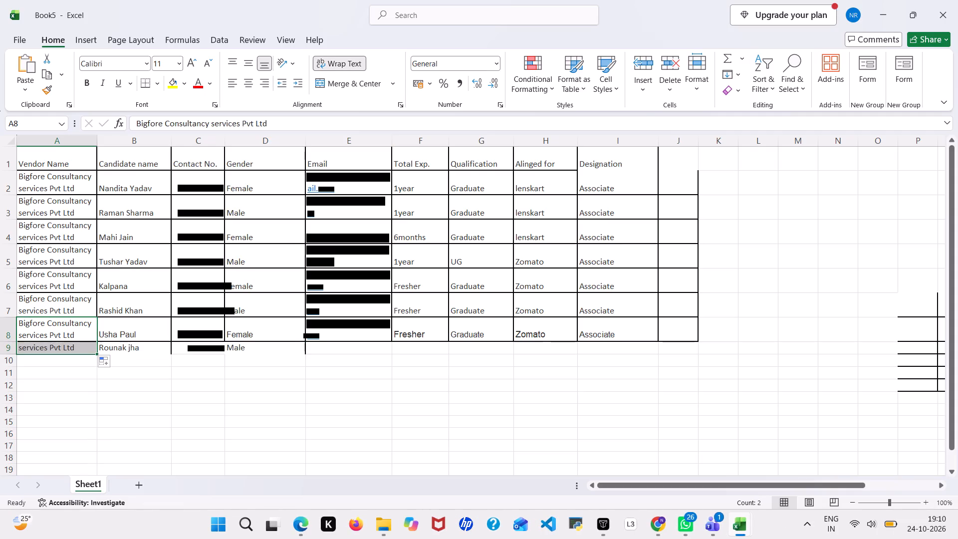
drag(16, 353, 14, 358)
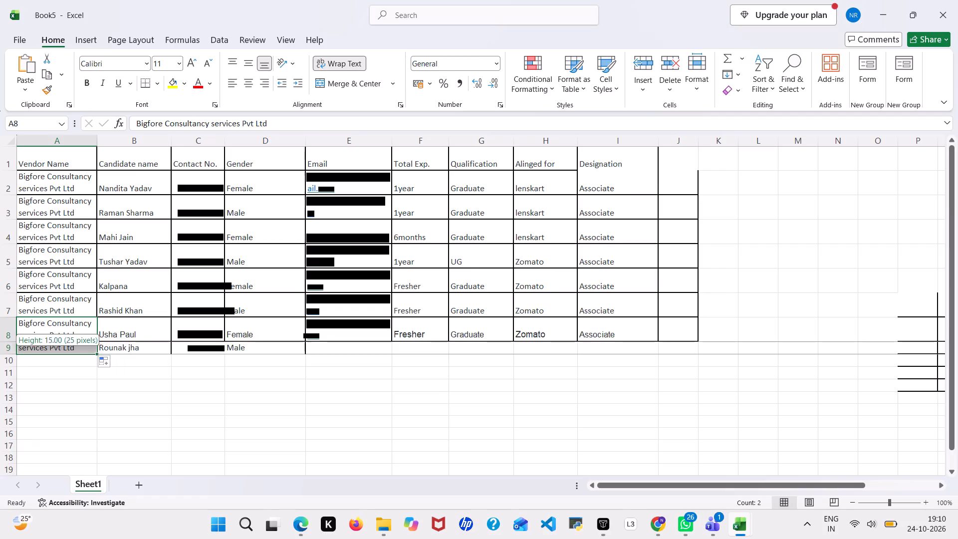
drag(14, 358, 14, 366)
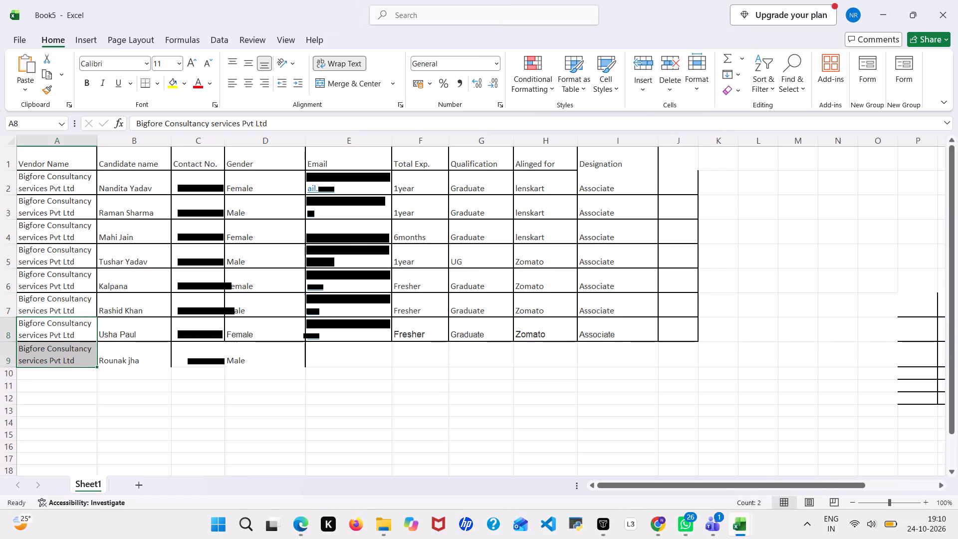
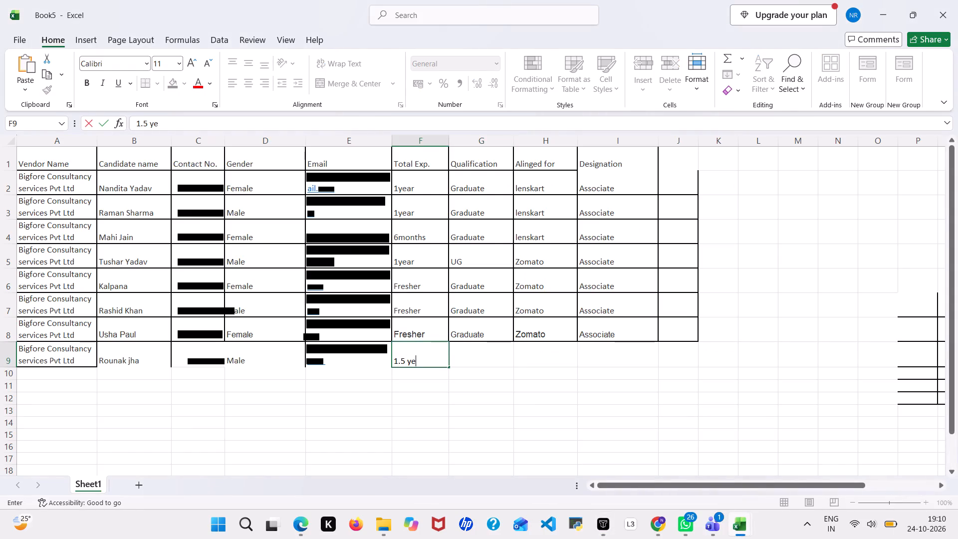
Complete the total experience in F9 as 1.5 years and fill the qualification Graduate from G8 down into G9.
text(a)
text(rs)
key(Right)
click(489, 328)
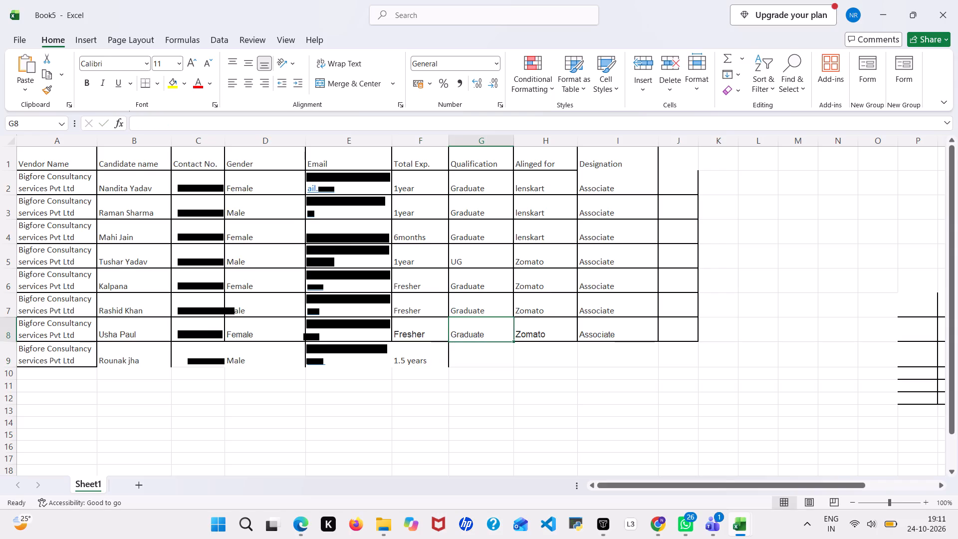
drag(512, 341, 511, 356)
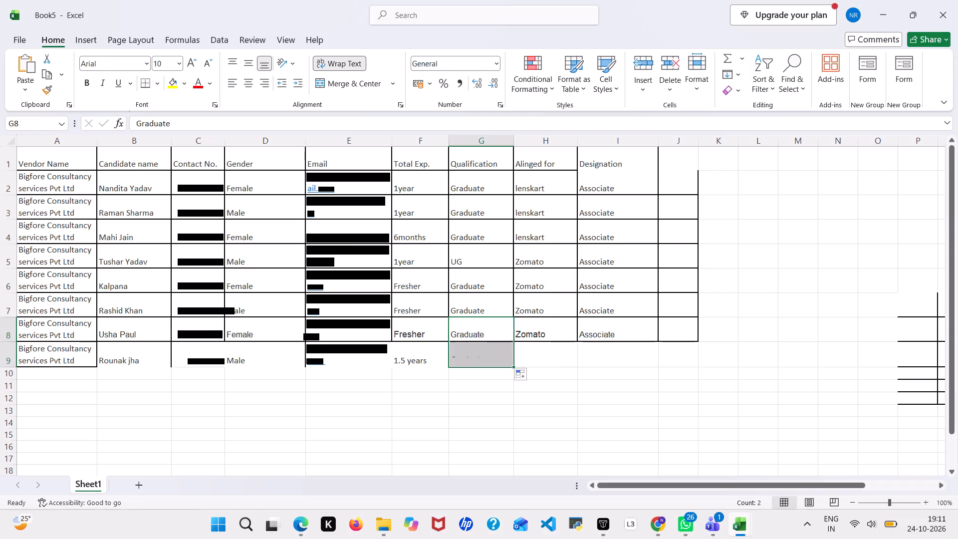
Enter Livpure in the Alinged for cell H9 and fill the designation Associate from I8 down into I9.
double_click(534, 357)
text(Livpure)
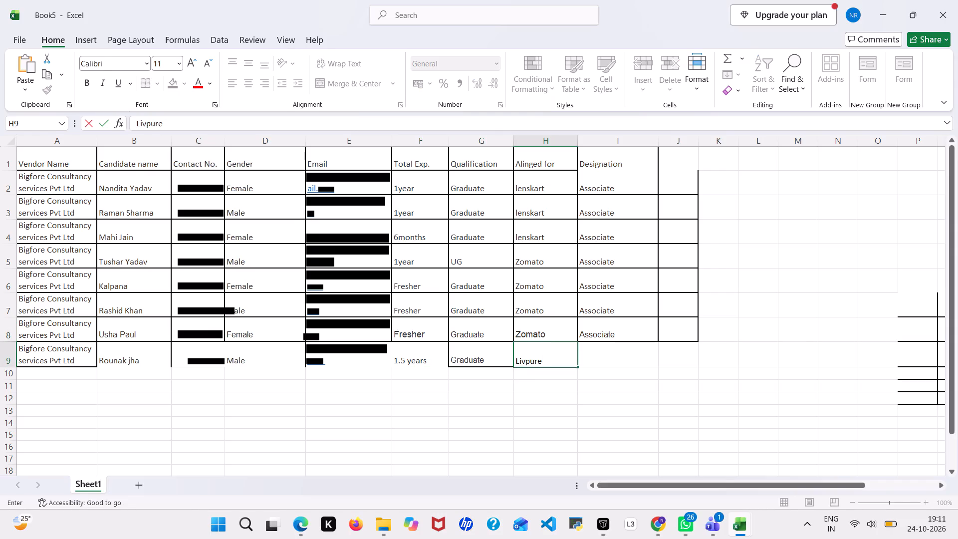
click(603, 330)
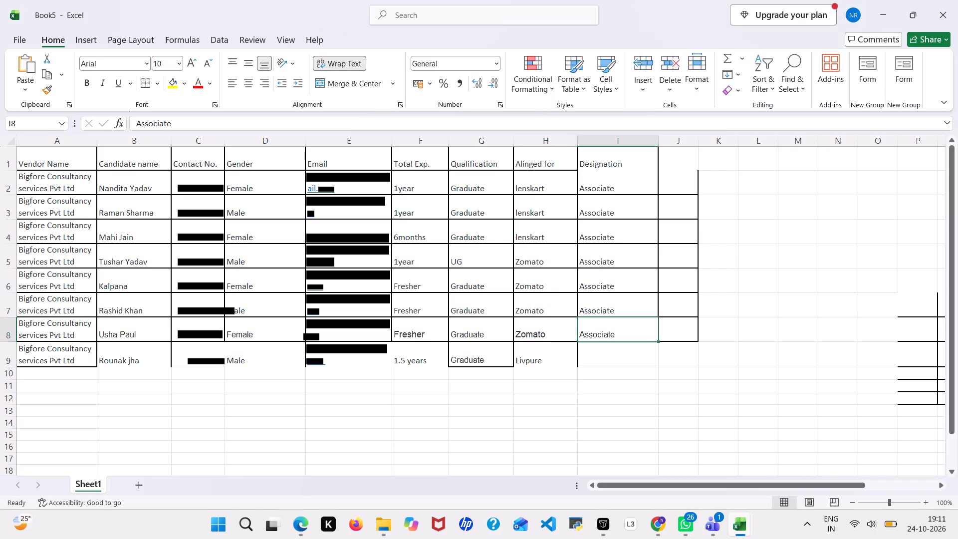
drag(660, 338, 652, 353)
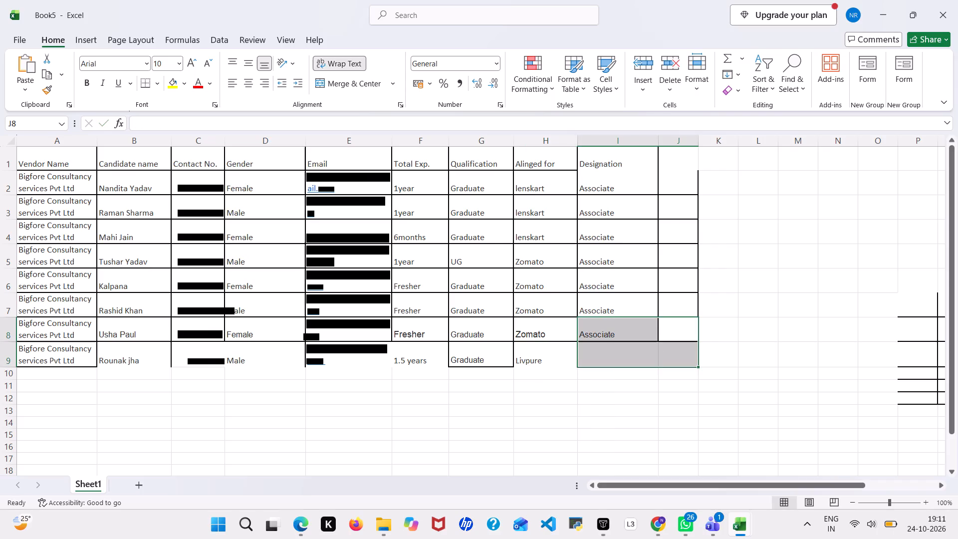
click(650, 335)
drag(658, 339, 657, 342)
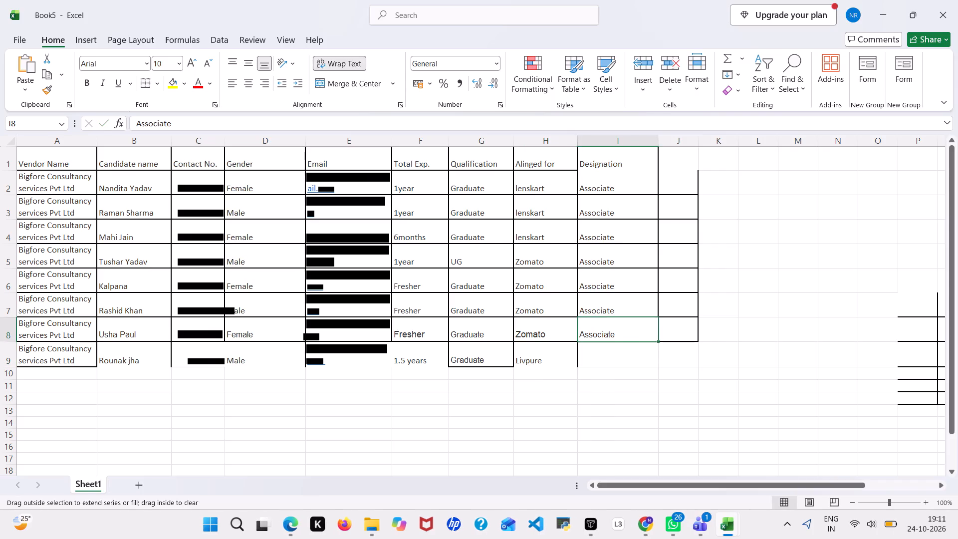
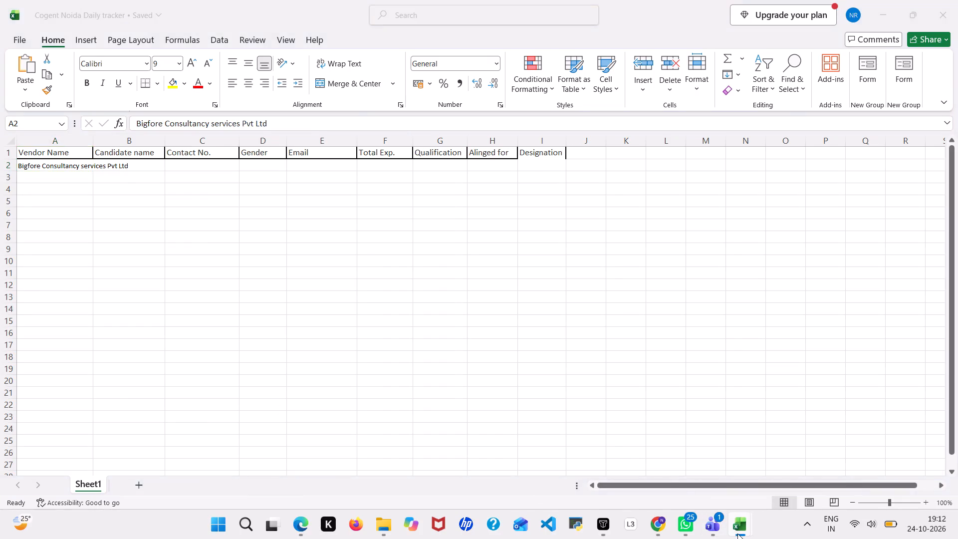
Switch to the unsaved Book5 workbook with the filled candidate list and save it as Vertex daily Tracker.
click(741, 477)
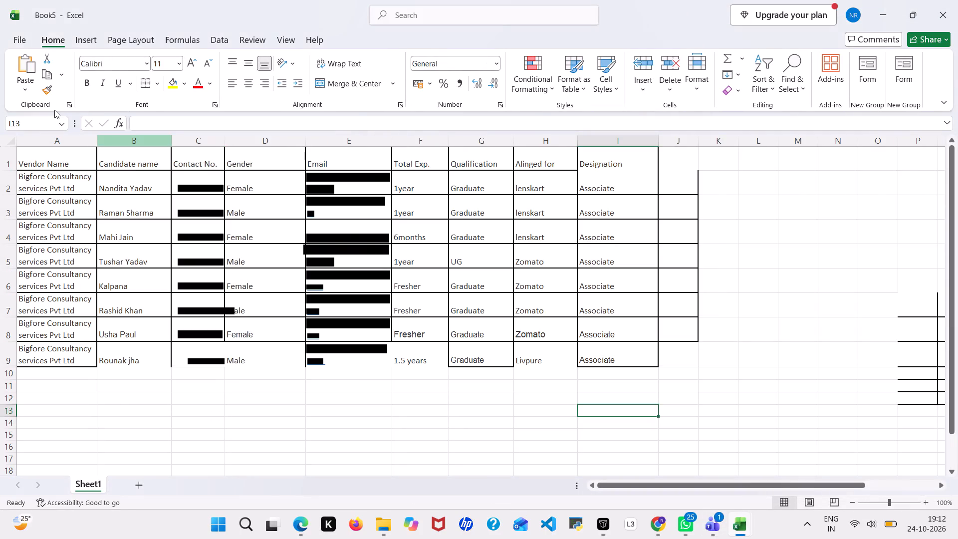
key(ctrl+s)
key(Delete)
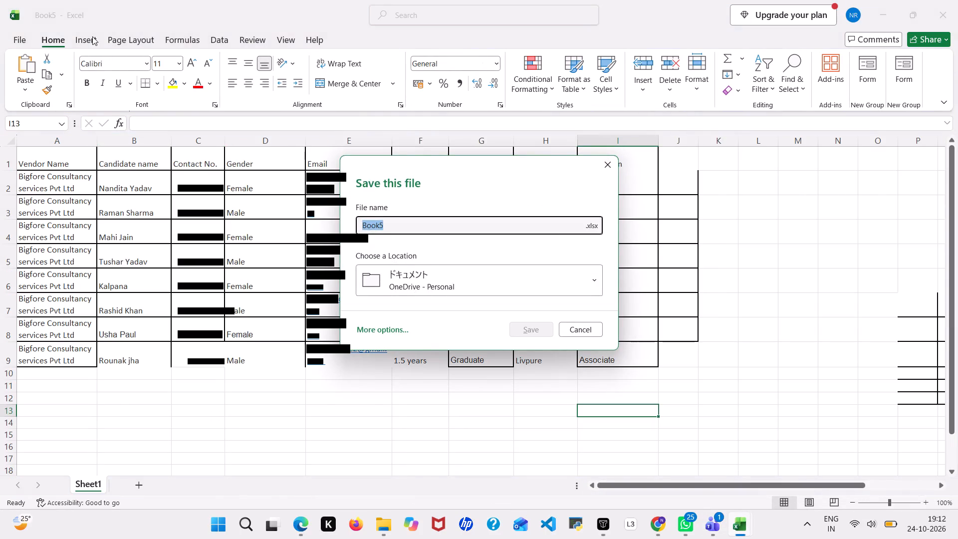
text(Vertex)
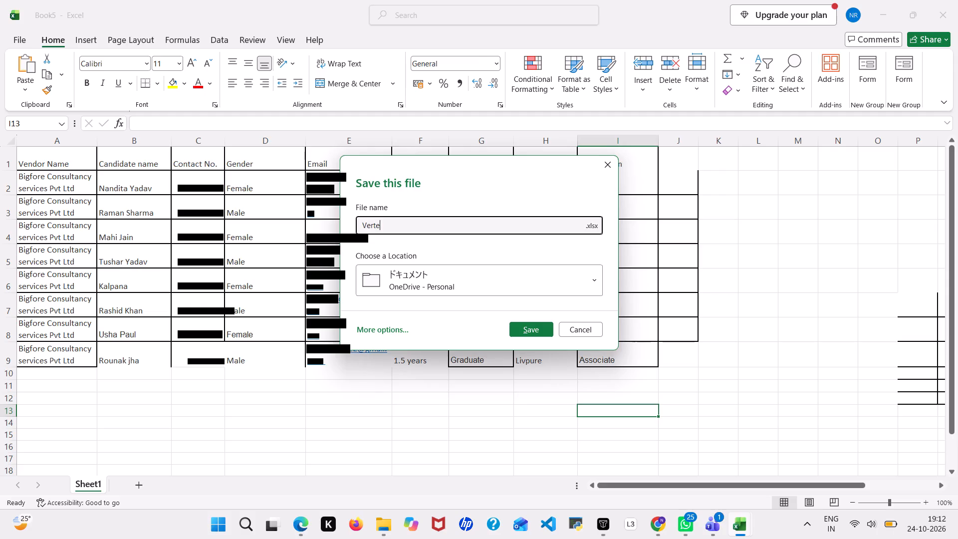
key(space)
text(daily Tracker)
key(Return)
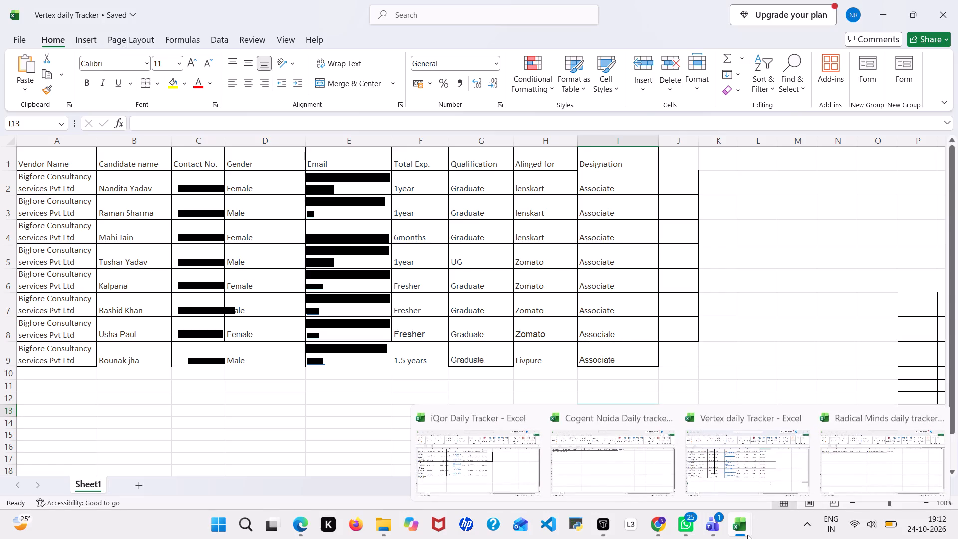
Open the Cogent Gurgaon daily Tracker workbook from the recent files.
click(664, 487)
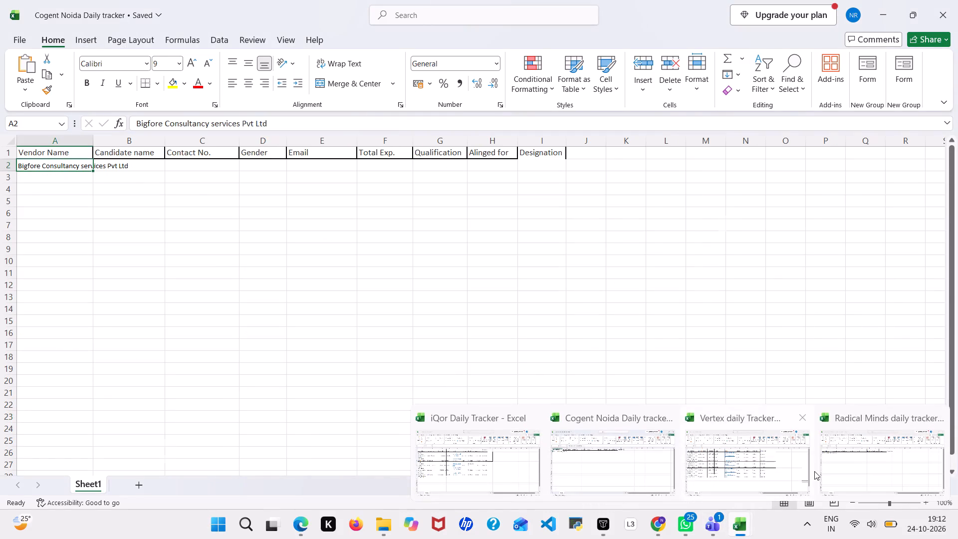
scroll(814, 471, left, 3)
click(760, 454)
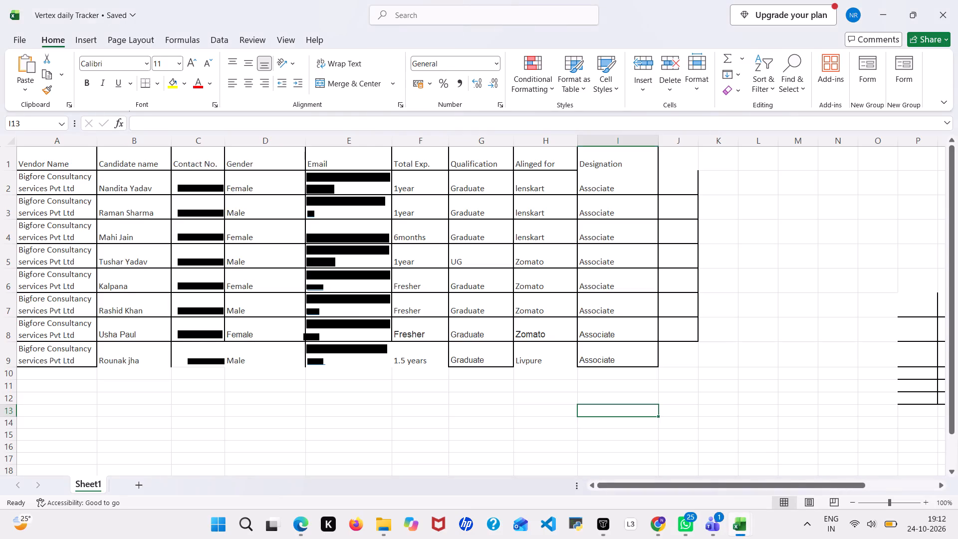
click(14, 39)
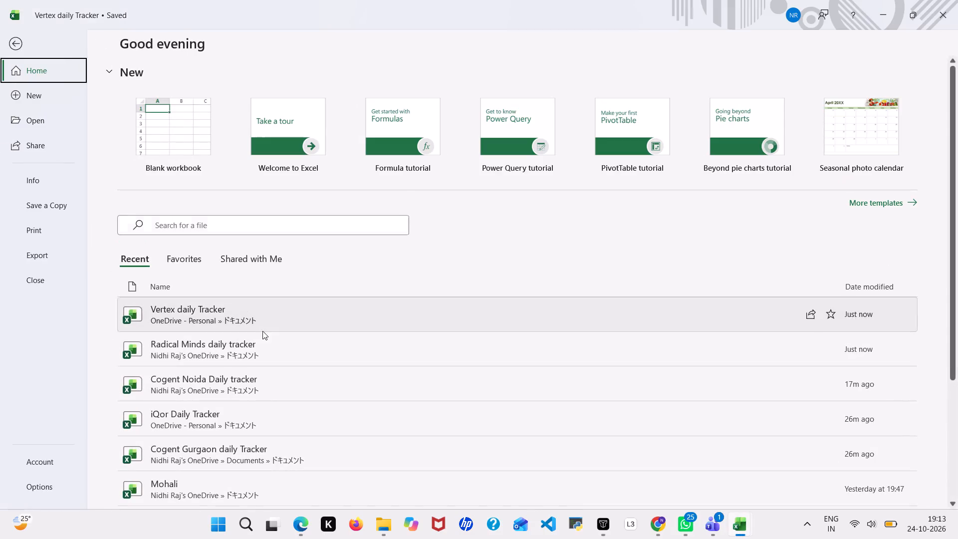
double_click(237, 445)
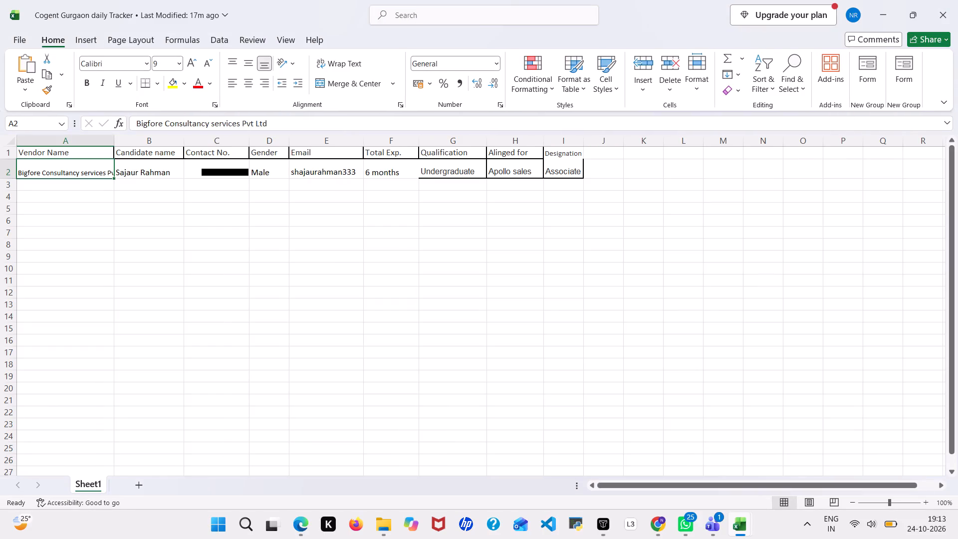
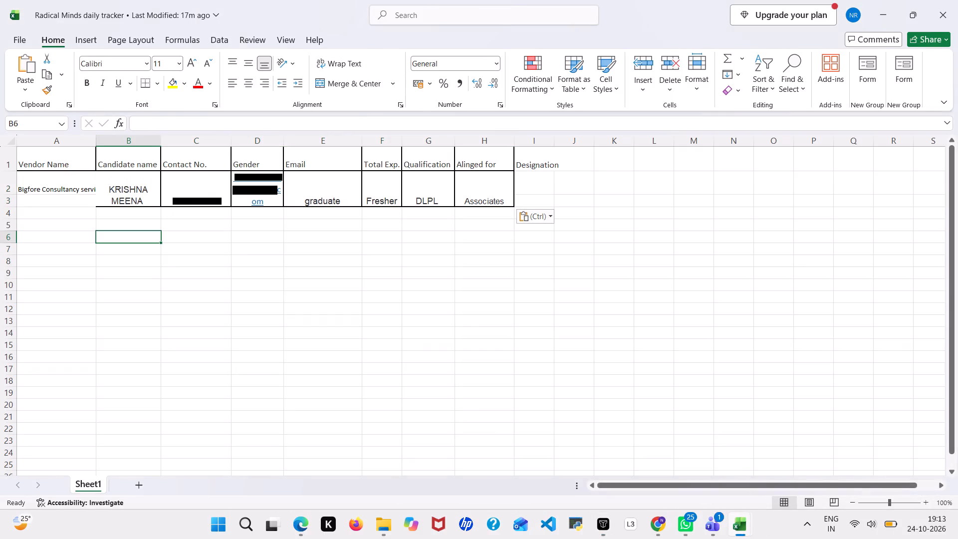
Undo the paste of the candidate's details into the Radical Minds daily tracker sheet.
key(ctrl+z)
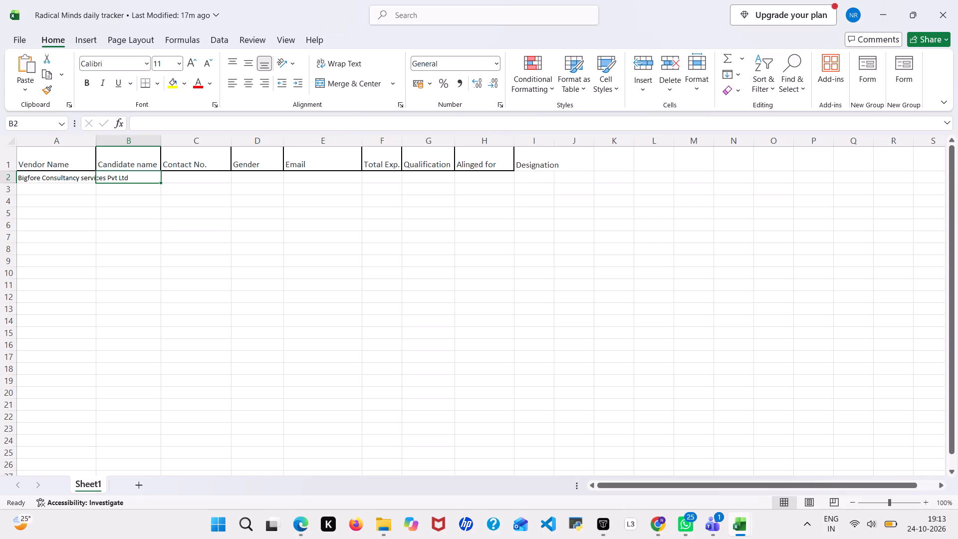
Increase the height of row 2 and wrap the text of the vendor name in cell A2.
drag(12, 182, 13, 197)
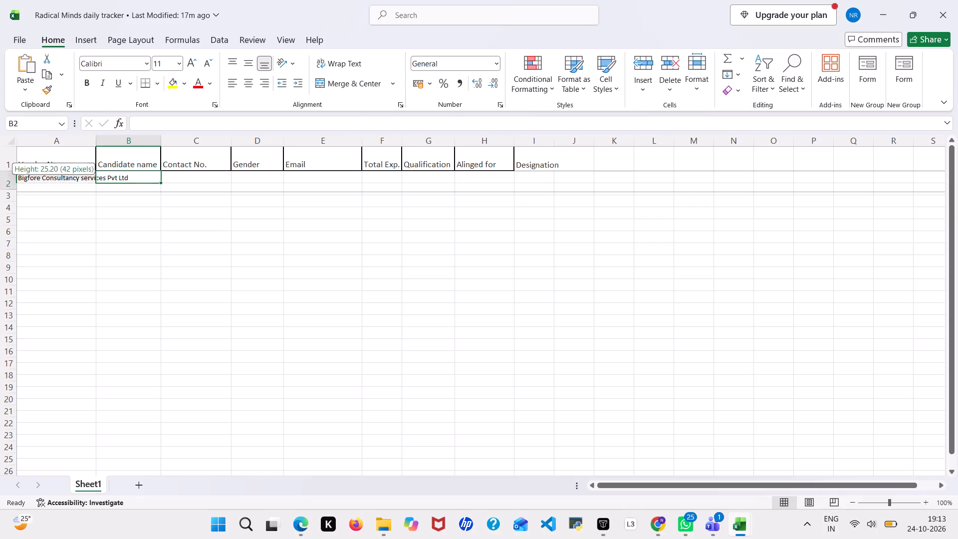
drag(13, 197, 13, 202)
click(72, 186)
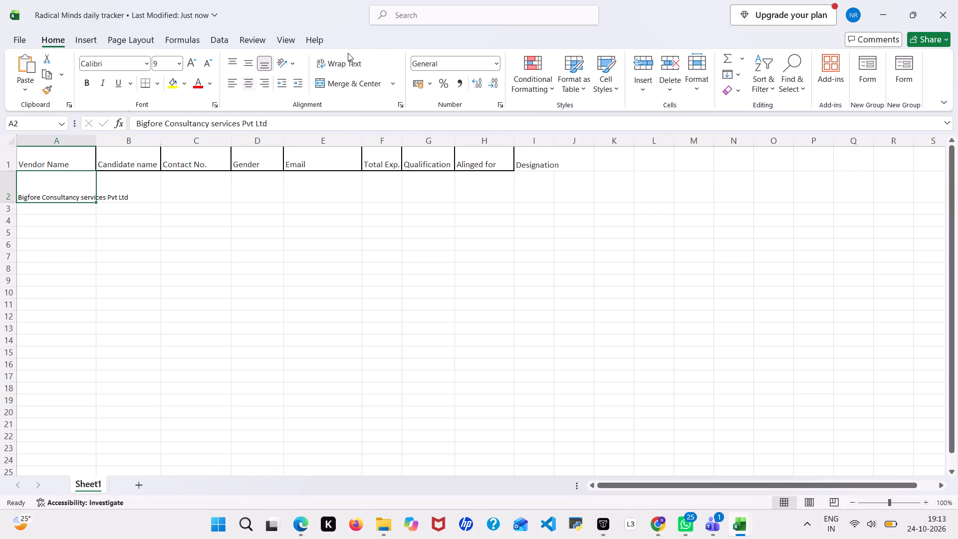
click(346, 61)
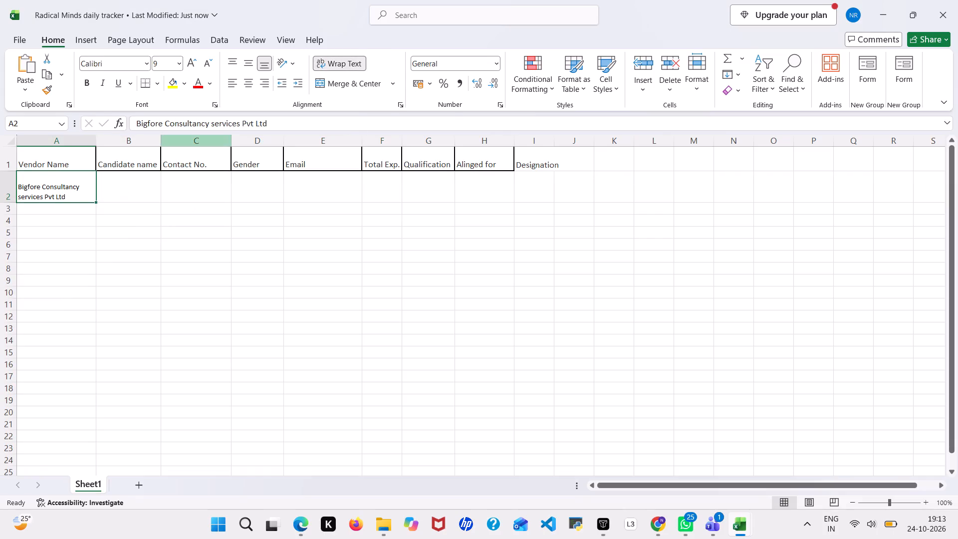
Enter the candidate's full name in cell B2 under Candidate name, capitalising both the first name and the surname.
double_click(152, 185)
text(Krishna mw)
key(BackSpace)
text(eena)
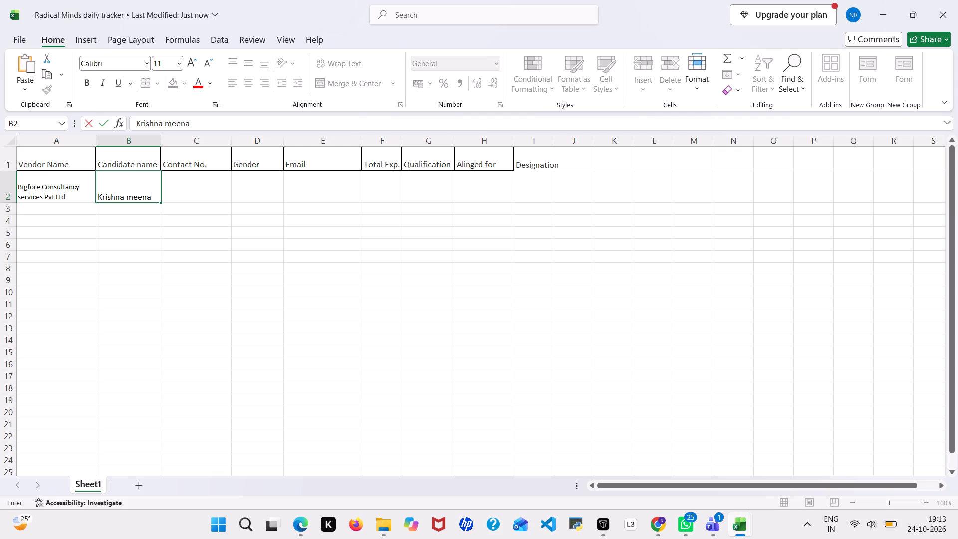
click(132, 198)
key(BackSpace)
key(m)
key(BackSpace)
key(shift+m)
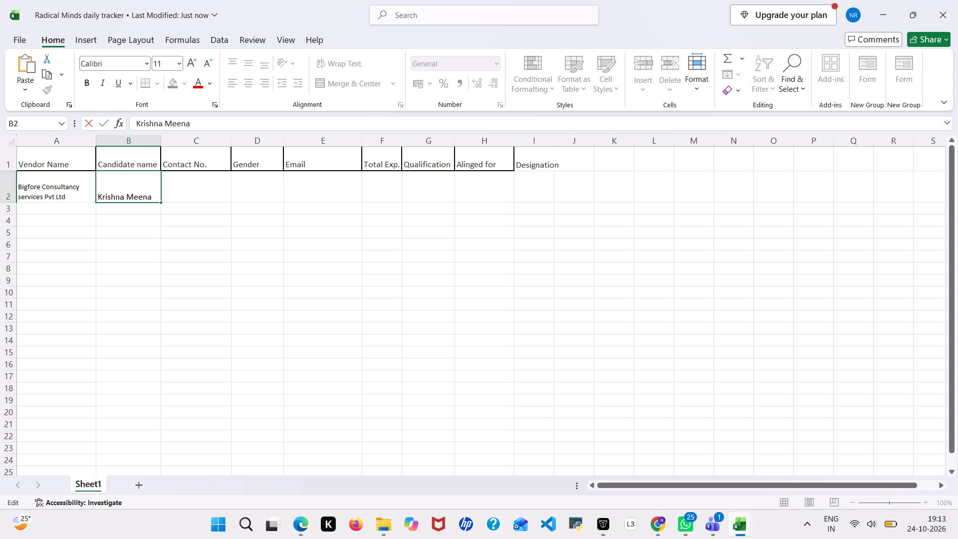
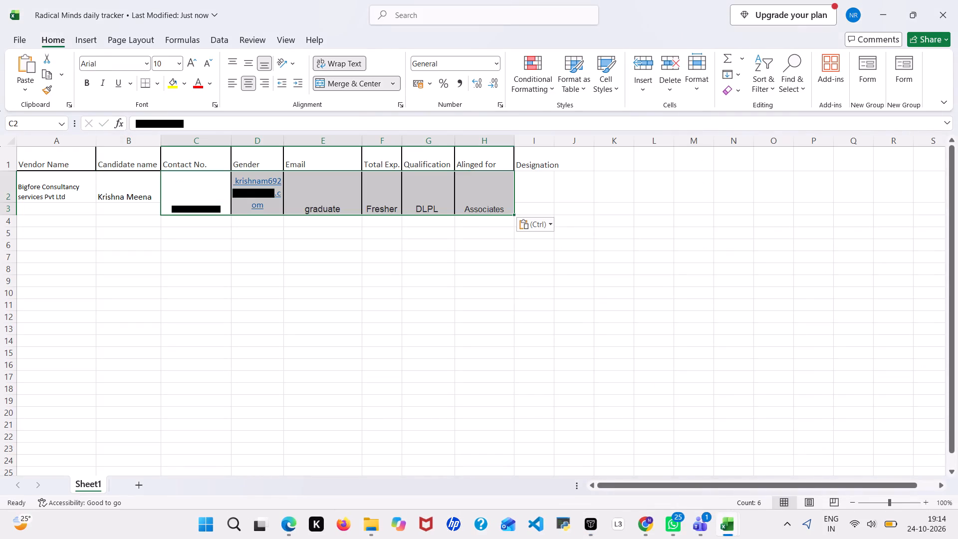
Undo the paste of the candidate's contact and profile details into the cells starting at C2.
key(ctrl+z)
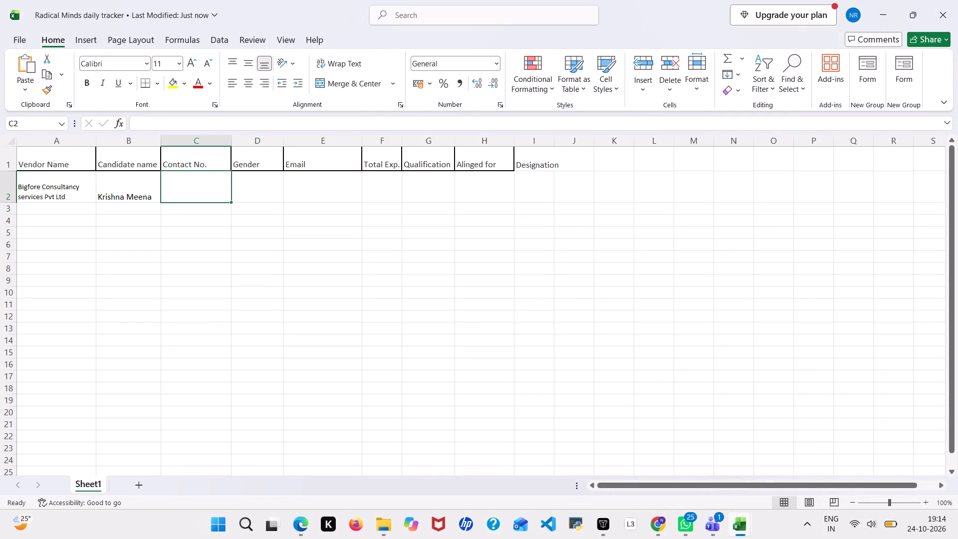
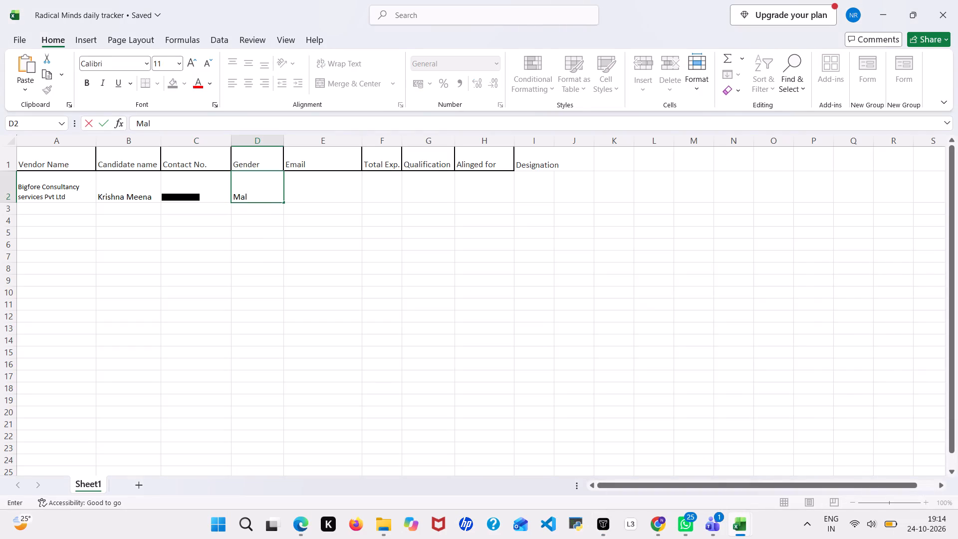
Enter Male as the candidate's gender in cell D2.
text(e)
click(318, 189)
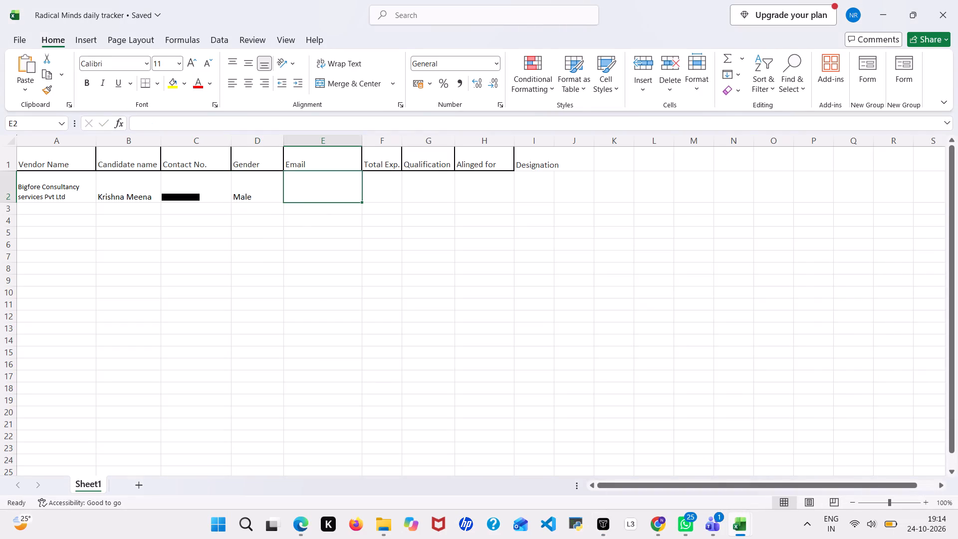
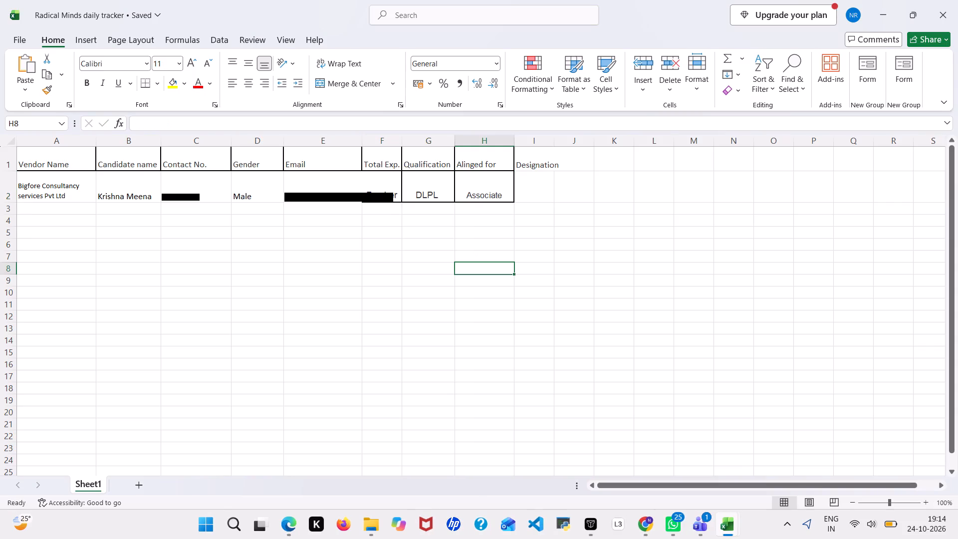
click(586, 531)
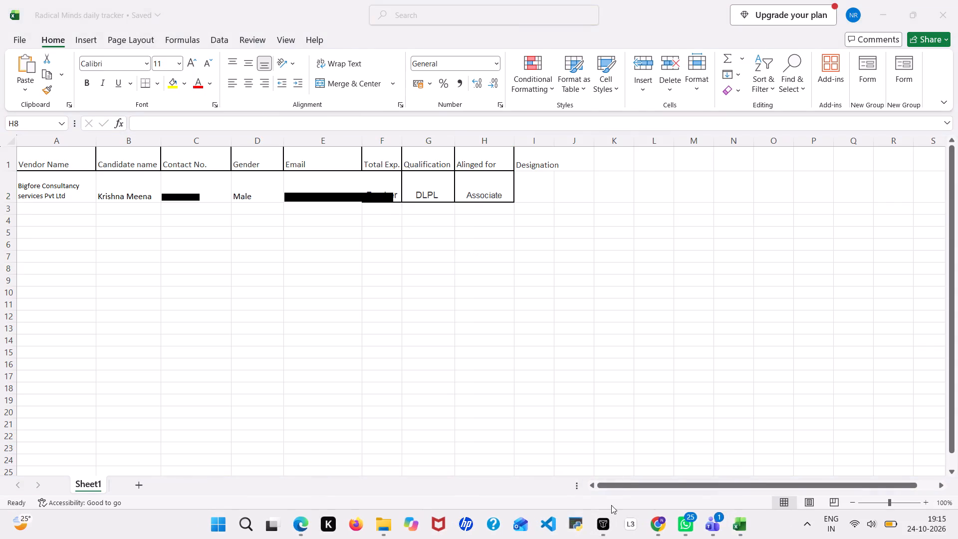
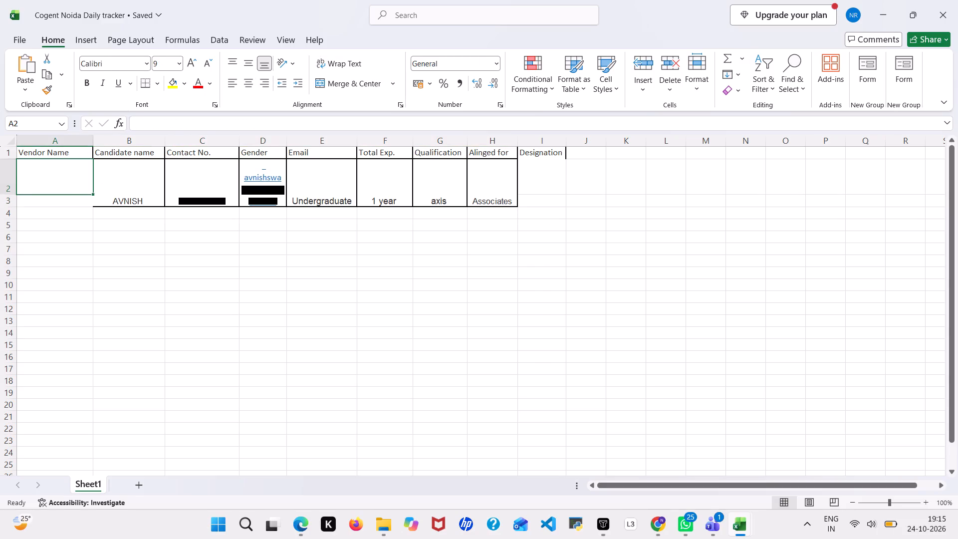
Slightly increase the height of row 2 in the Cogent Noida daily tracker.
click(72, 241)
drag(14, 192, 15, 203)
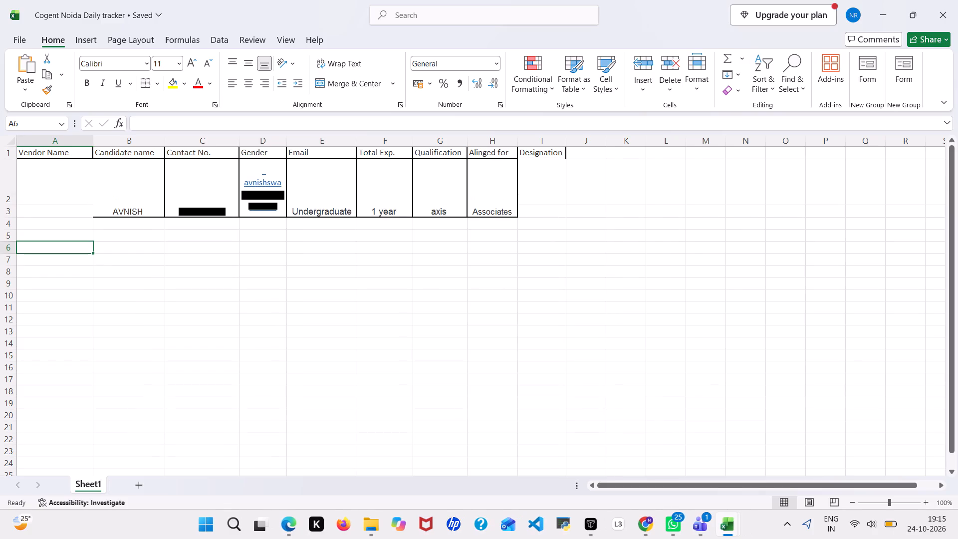
Undo the row 2 height change and the preceding edits to the vendor and candidate rows, stepping back four actions.
key(ctrl+z)
key(ctrl+z)
key(ctrl+z)
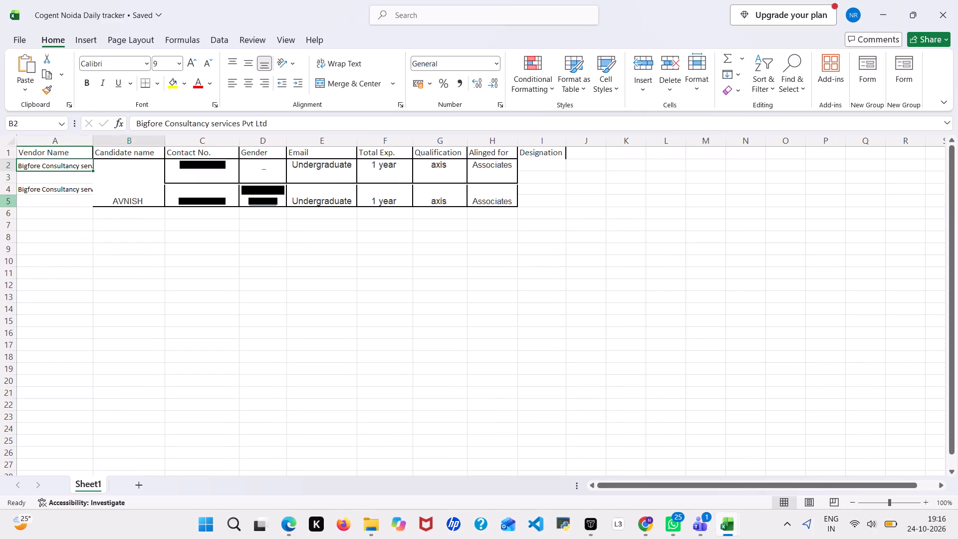
key(ctrl+z)
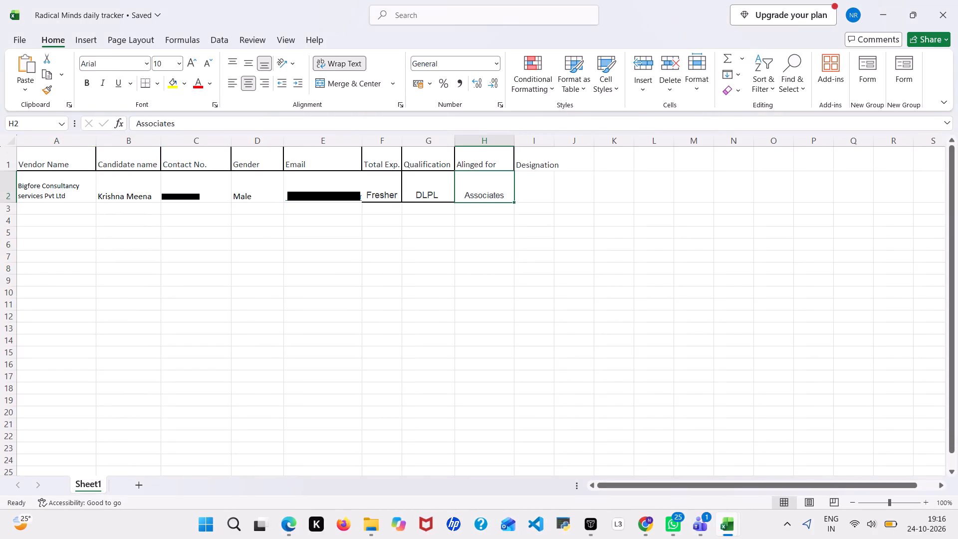
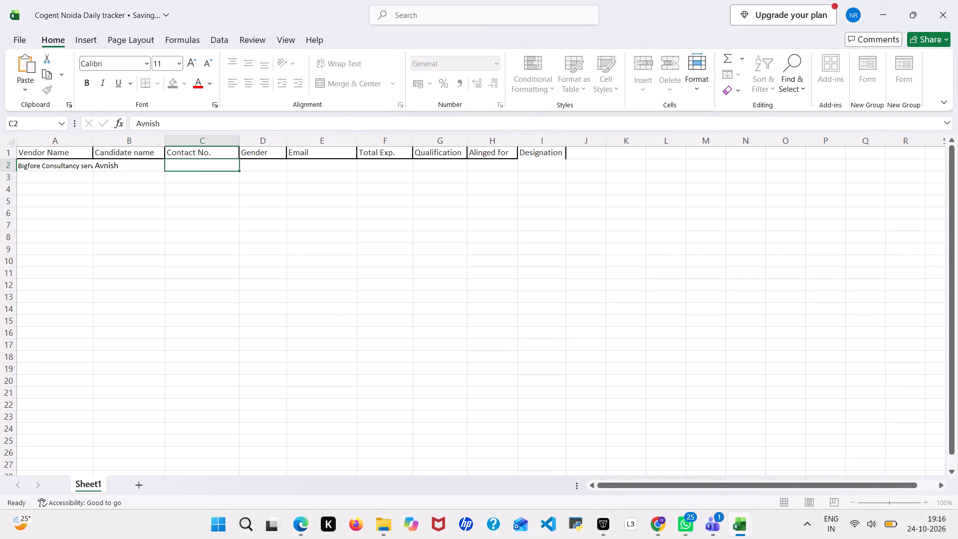
Paste the copied contact number for the candidate in row 2 and enter the gender as Male.
key(ctrl+v)
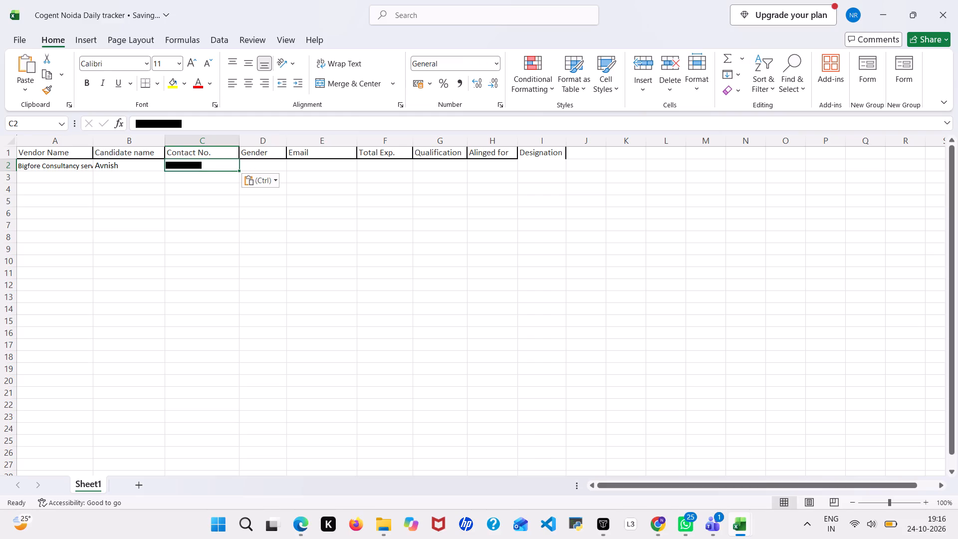
key(Right)
text(Male)
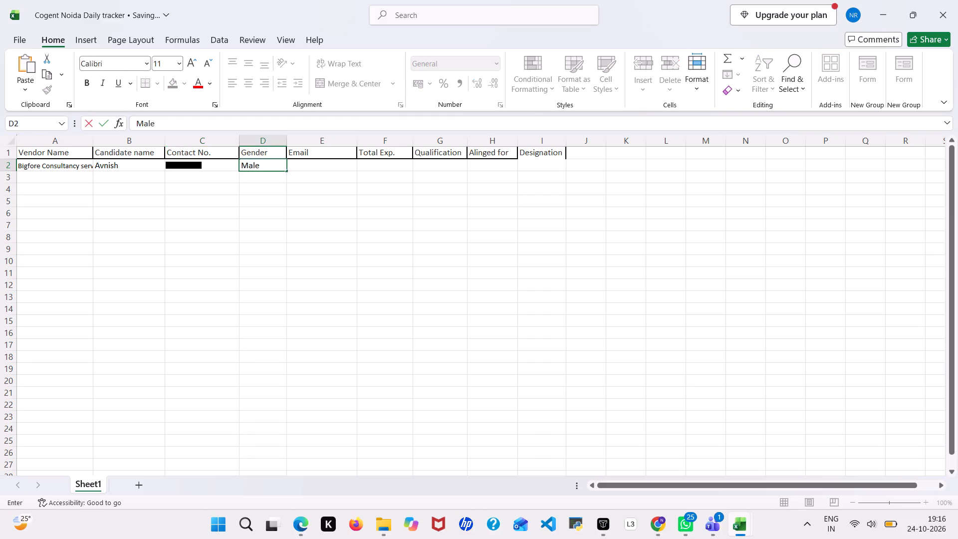
key(Right)
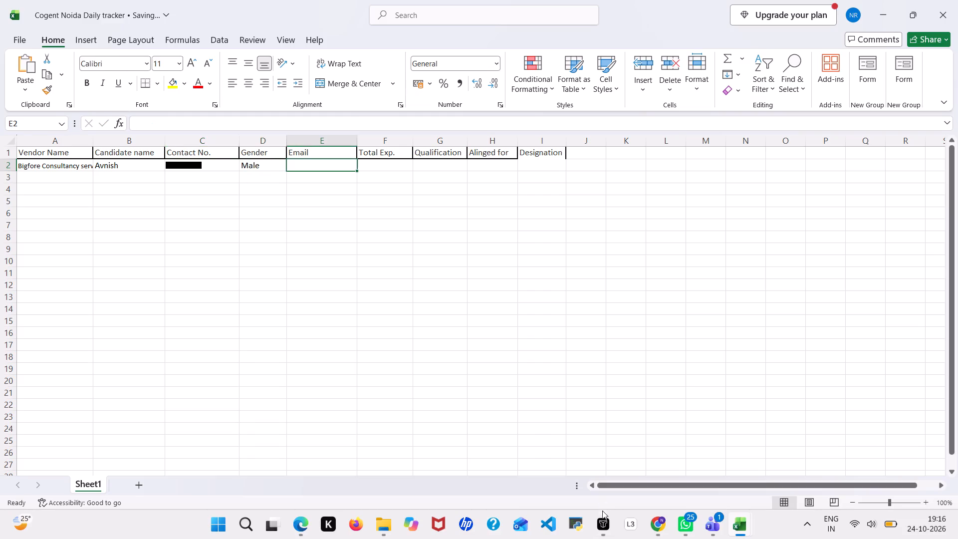
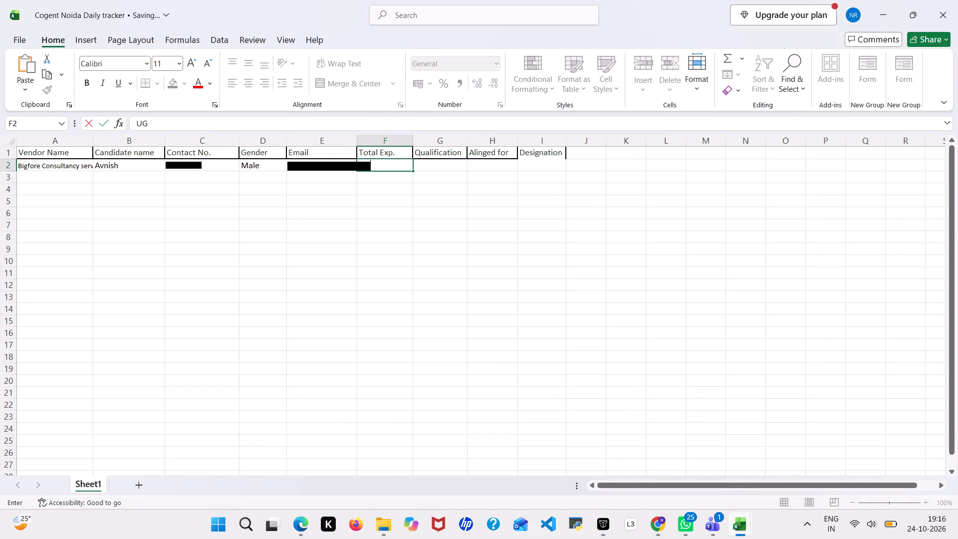
Clear the misplaced UG entry from the candidate's Total Exp. cell in row 2.
key(Right)
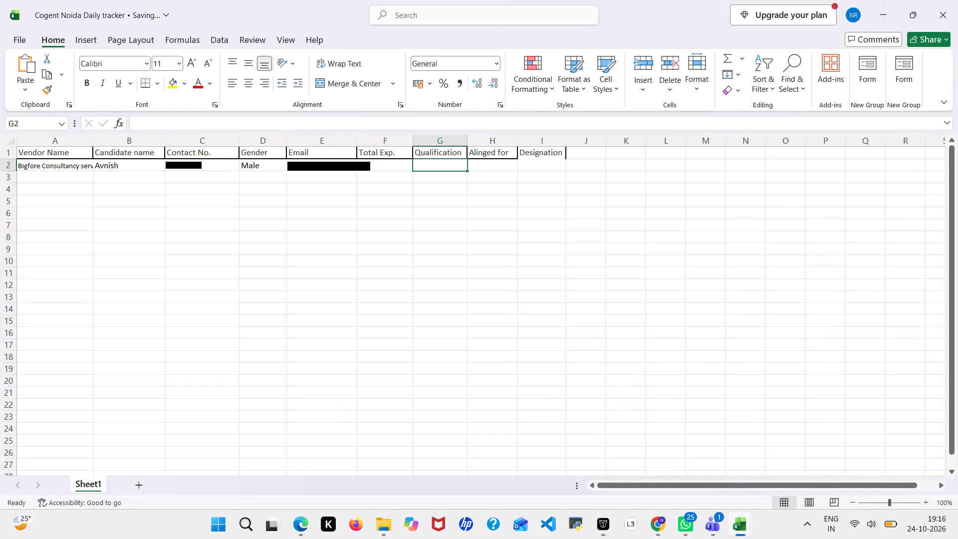
key(Left)
key(Delete)
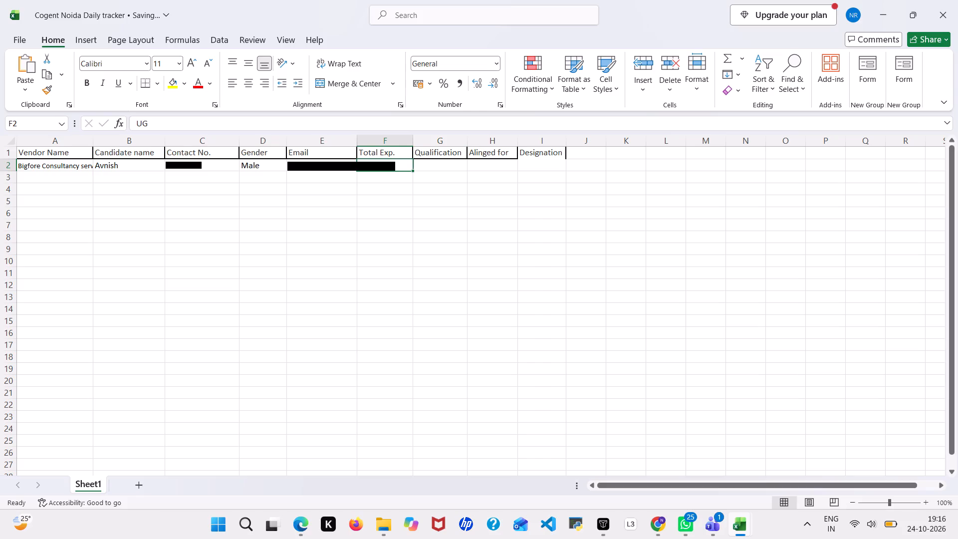
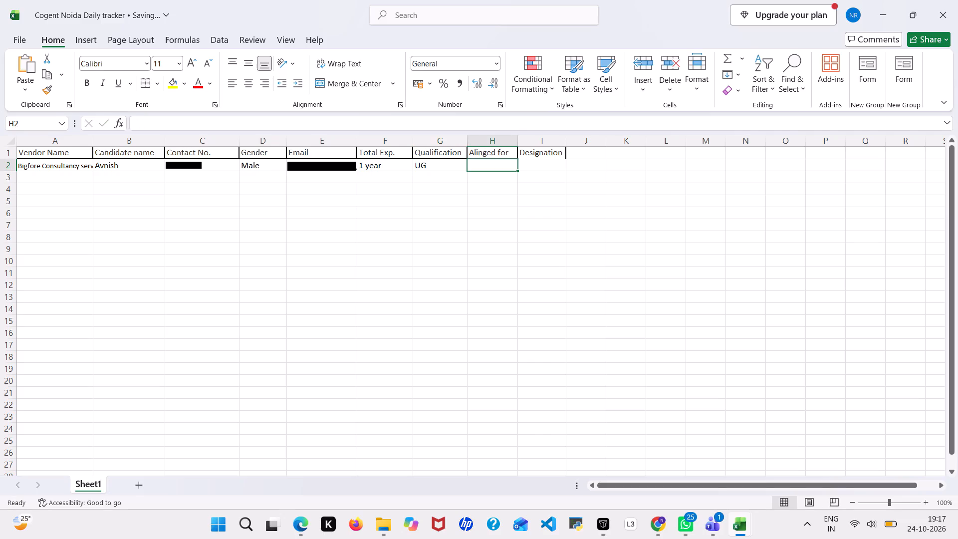
Complete the candidate's row 2 entry with Axis under Alinged for and Associate under Designation.
text(Axis)
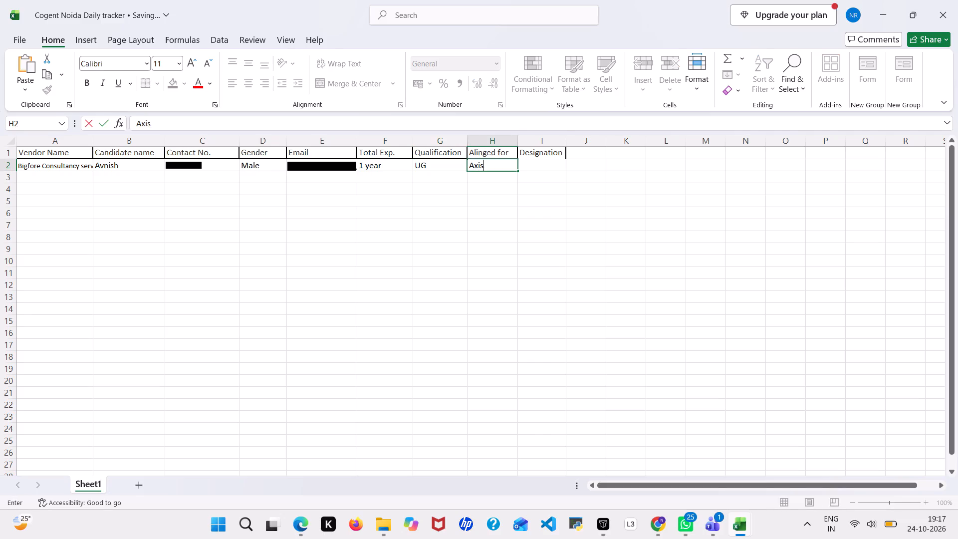
key(Right)
text(Associate)
key(Down)
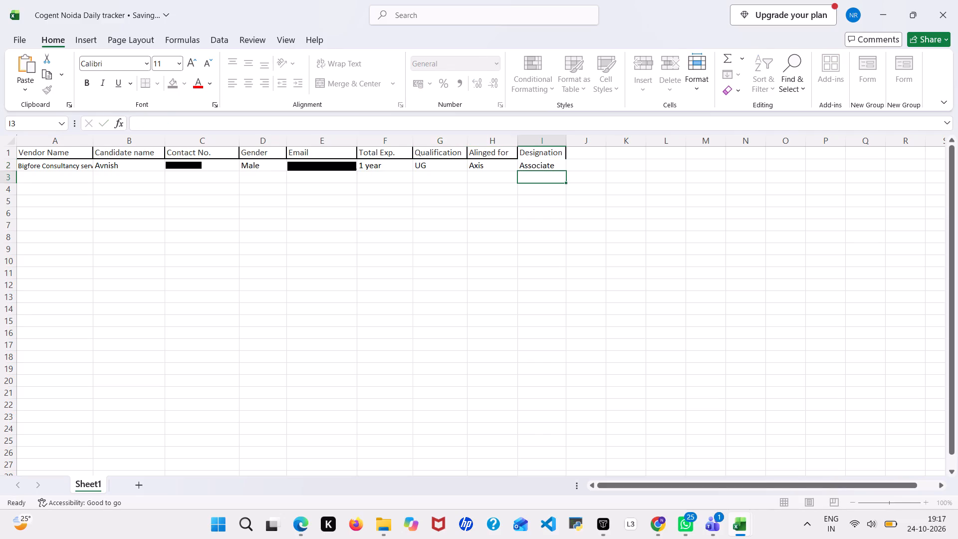
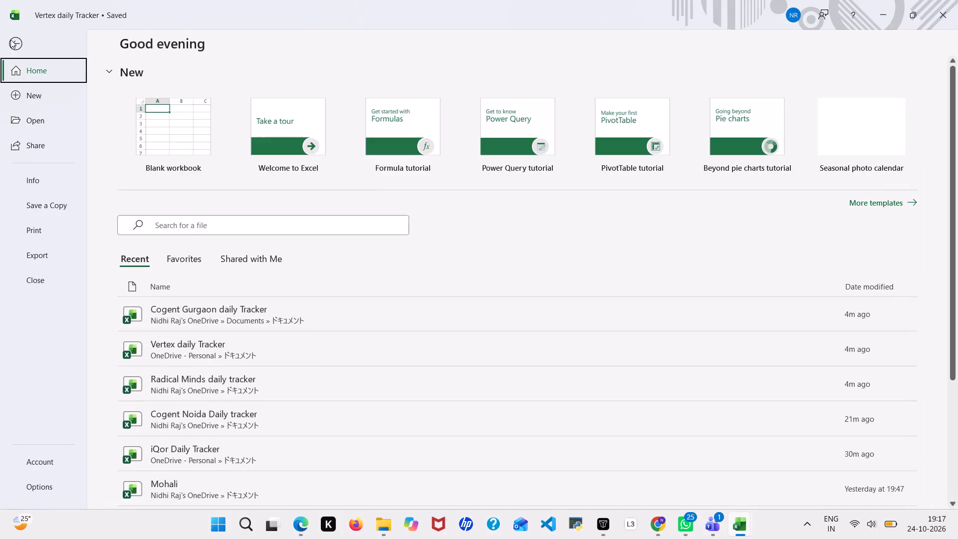
Create a blank workbook and paste the copied tracker header row, Vendor Name through Designation, starting at cell A1.
click(164, 124)
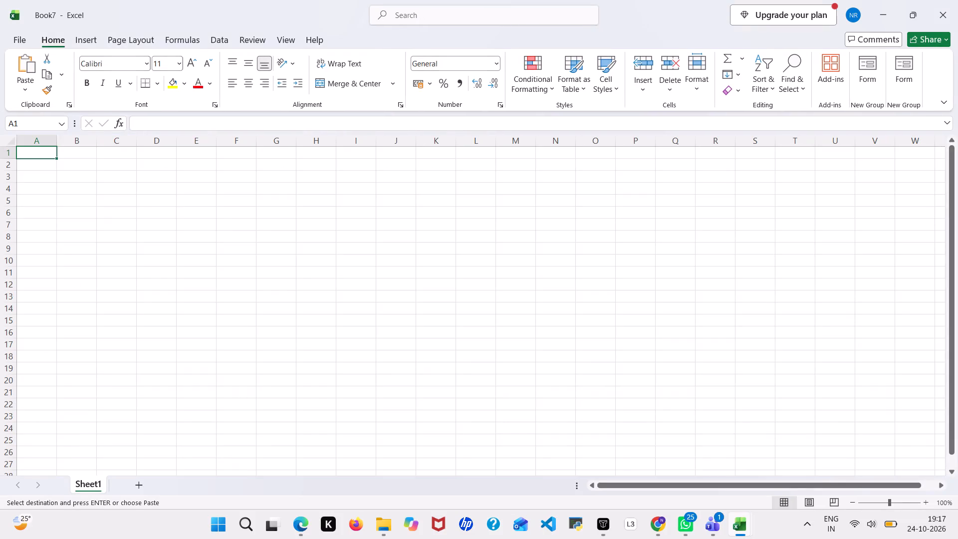
key(ctrl+v)
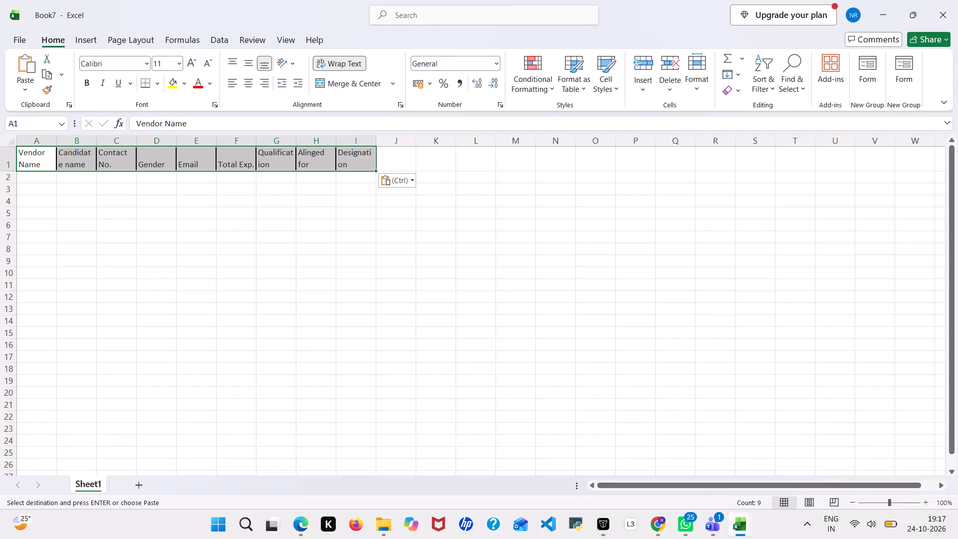
Widen columns A through G, from Vendor Name to Qualification, to give the tracker headers and entries more room.
drag(54, 145, 84, 136)
drag(127, 141, 148, 138)
drag(188, 140, 228, 138)
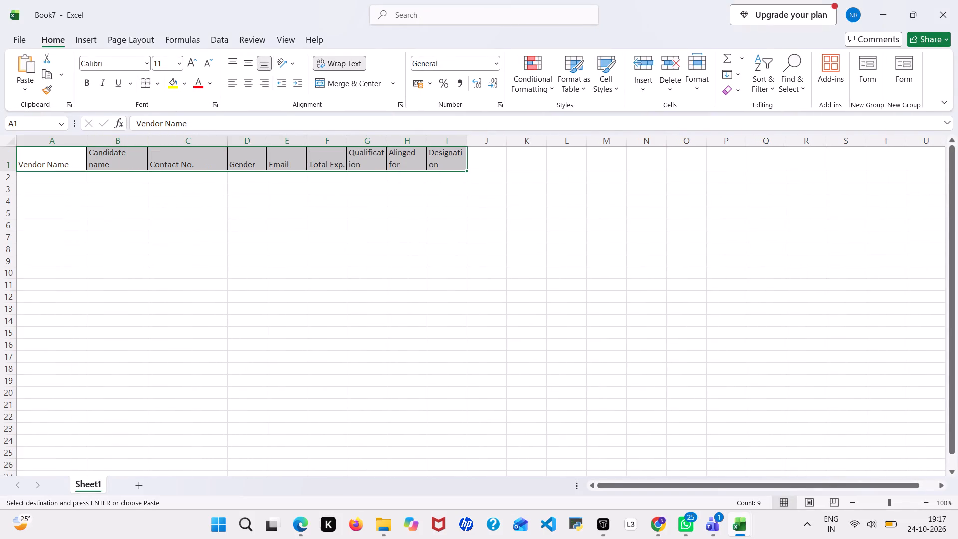
drag(268, 140, 280, 140)
drag(319, 144, 364, 141)
drag(409, 143, 428, 144)
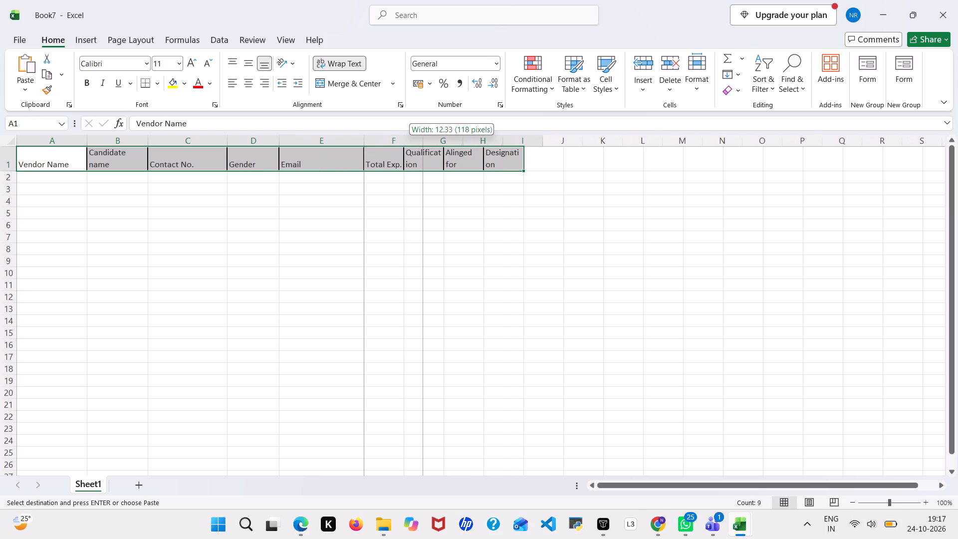
drag(428, 144, 429, 144)
drag(466, 144, 478, 144)
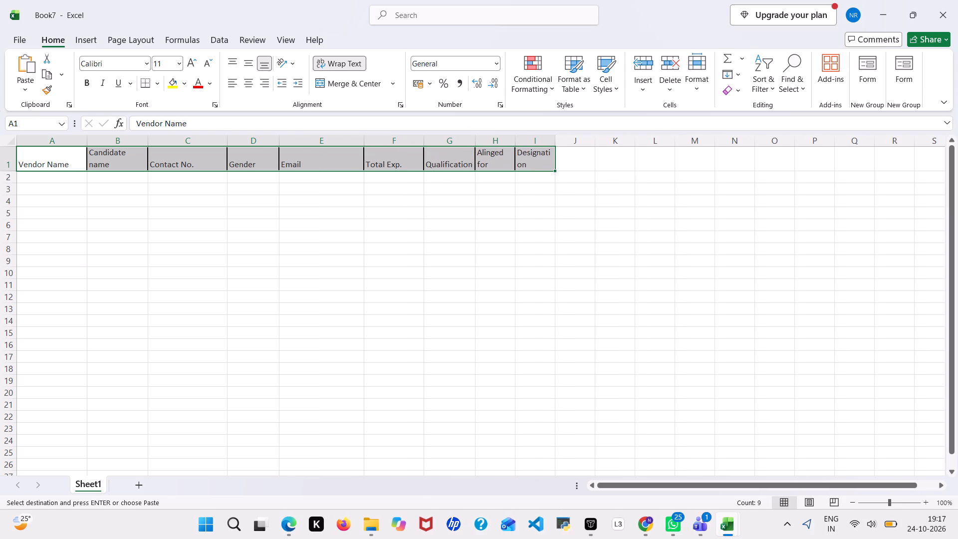
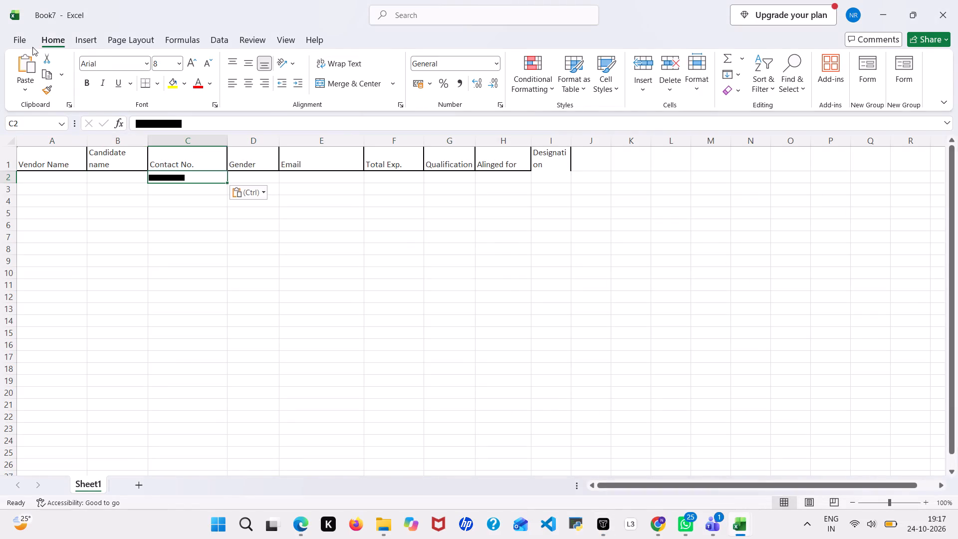
Save the new tracker workbook as "Globiva daily Tracker" in the personal OneDrive documents folder.
key(ctrl+s)
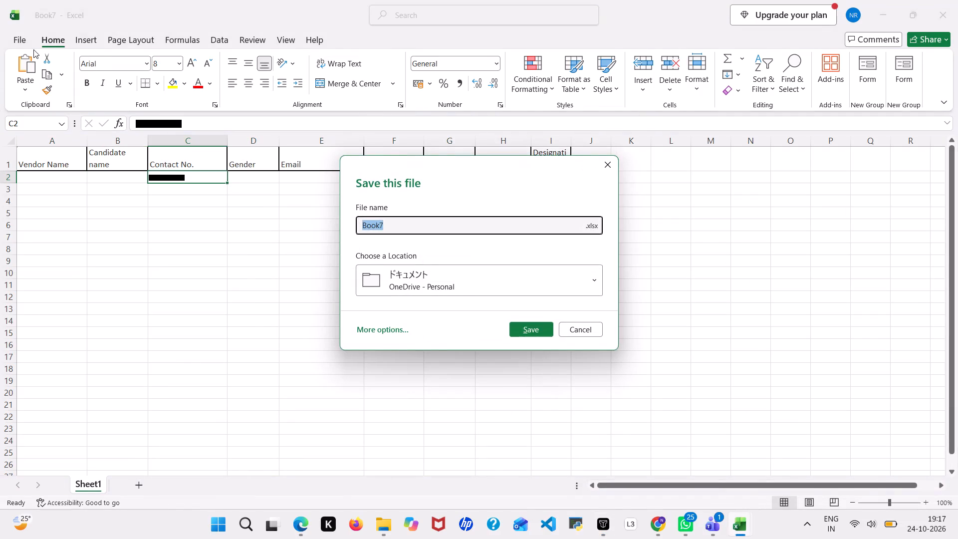
key(Delete)
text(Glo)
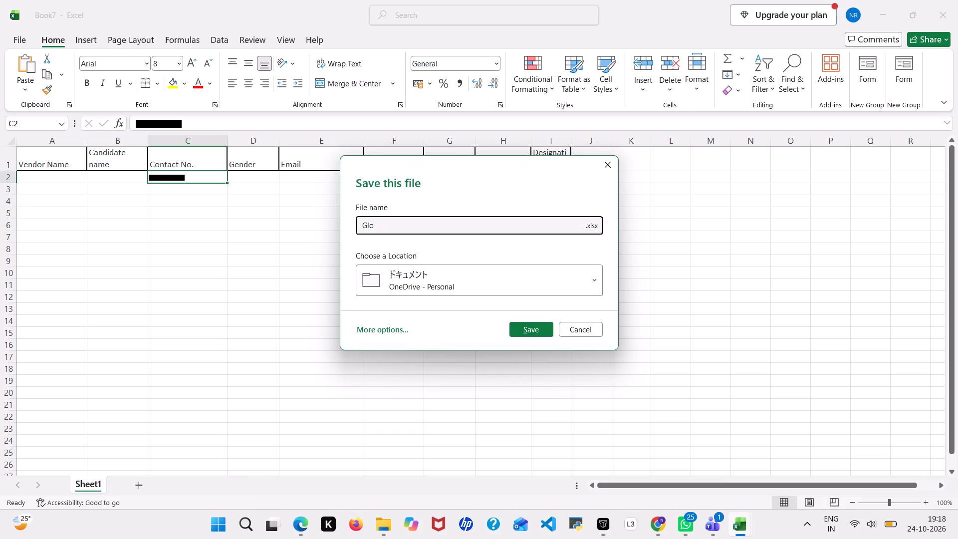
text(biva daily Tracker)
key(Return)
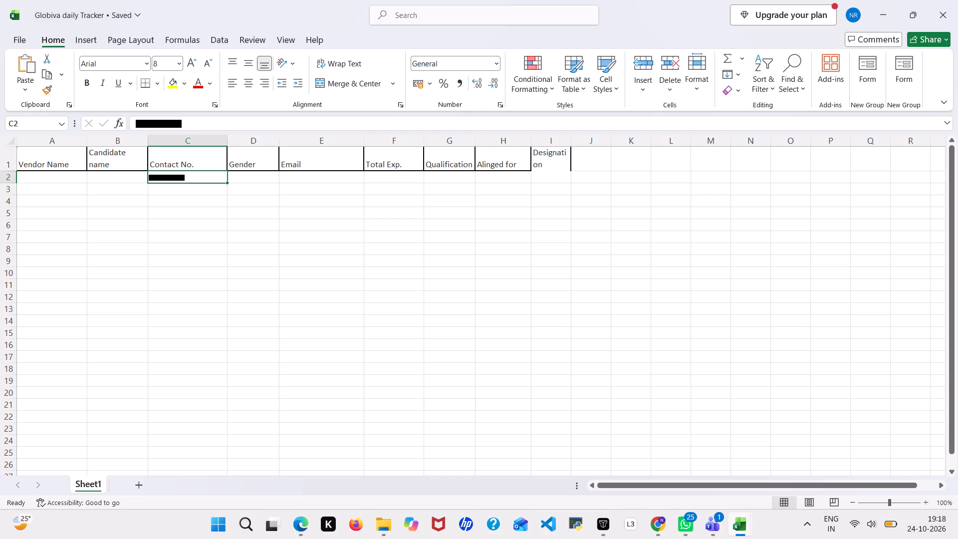
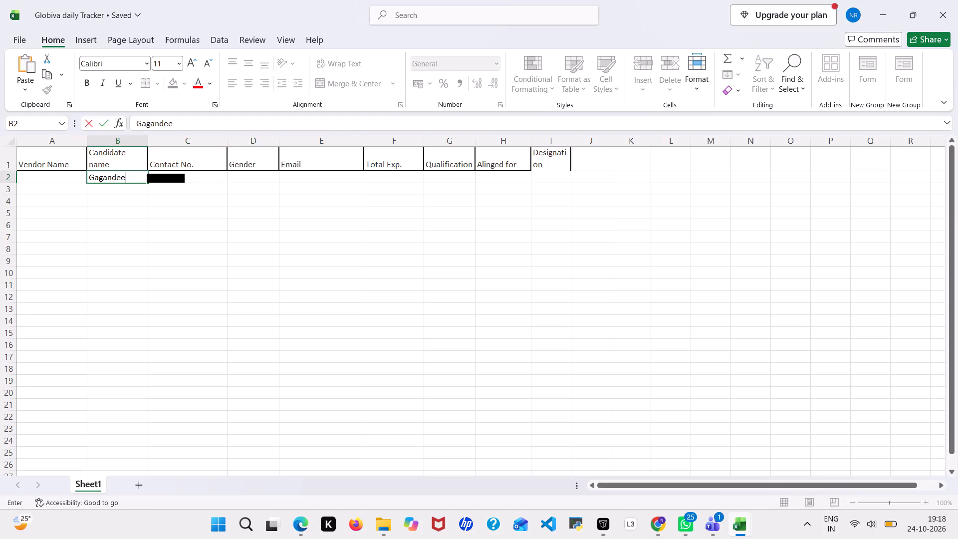
Fill in row 2 with the candidate's name, the gender Male, and the copied email address under the matching headers.
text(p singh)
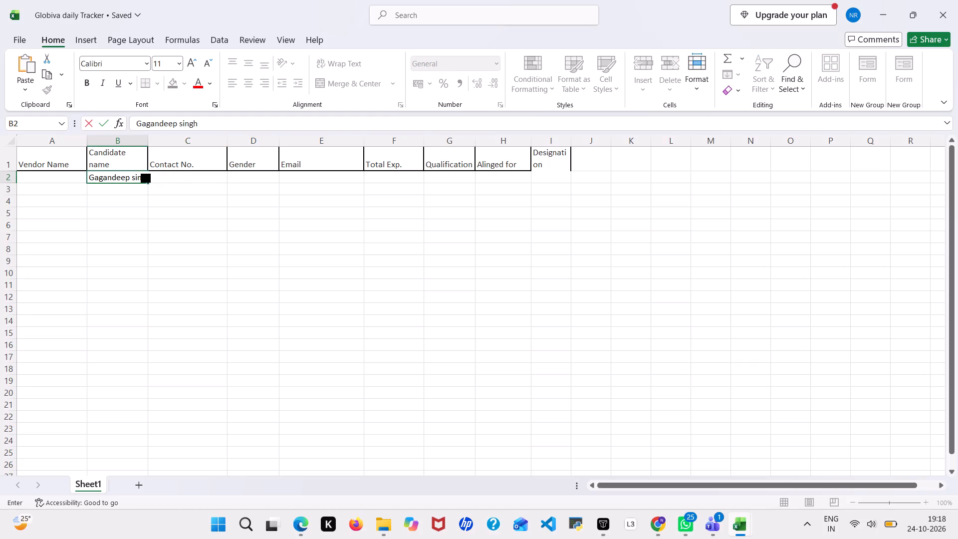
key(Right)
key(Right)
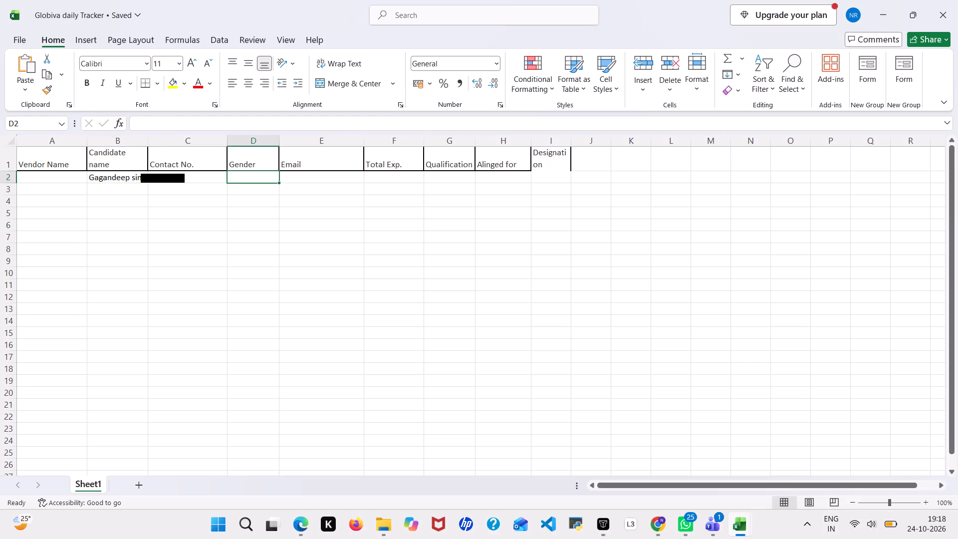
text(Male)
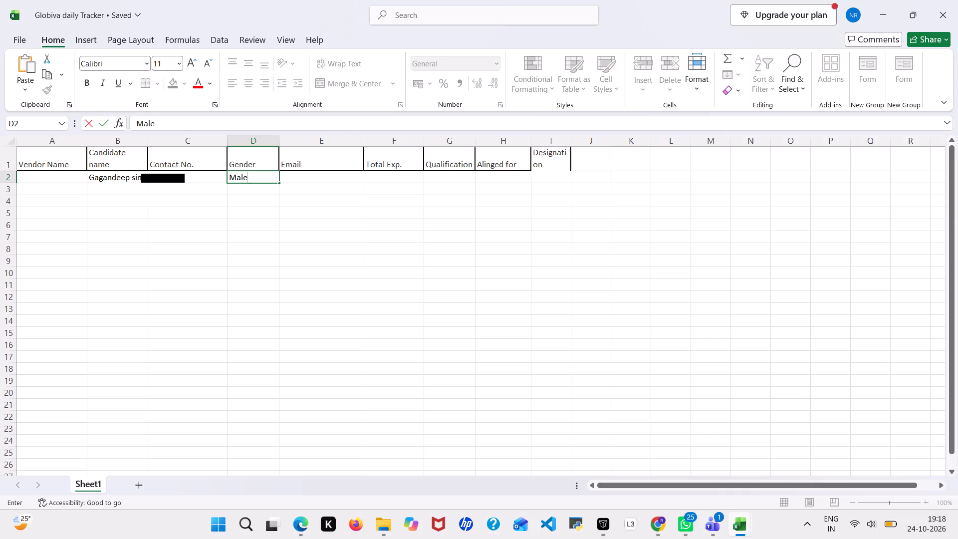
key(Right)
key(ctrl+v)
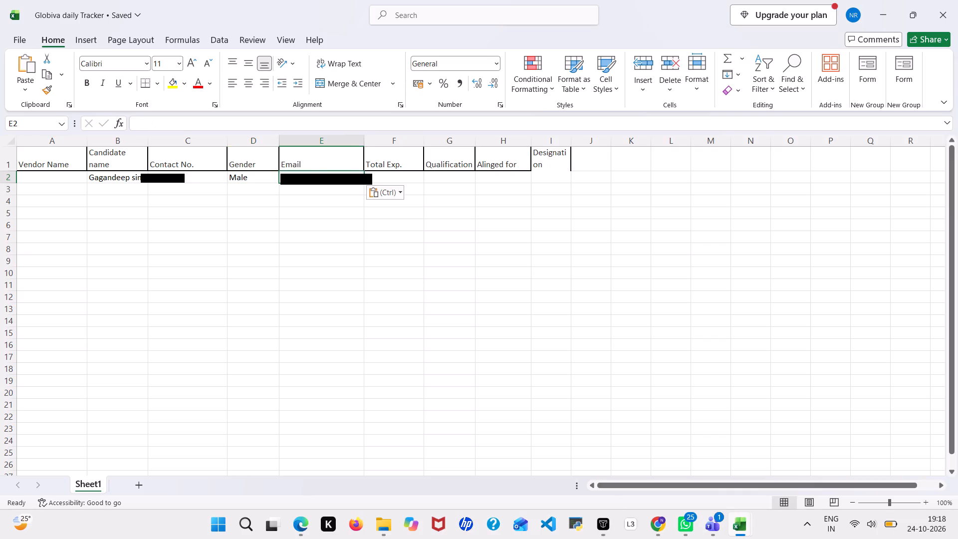
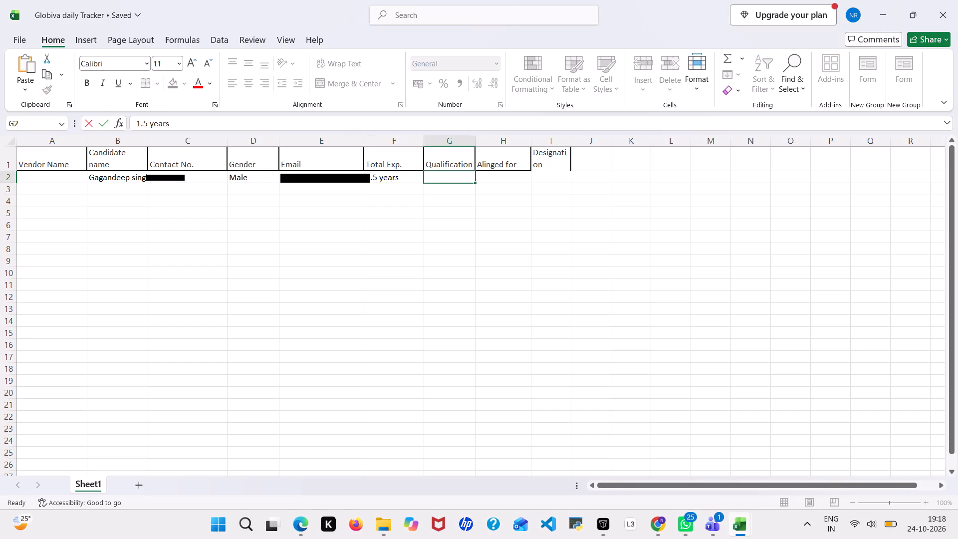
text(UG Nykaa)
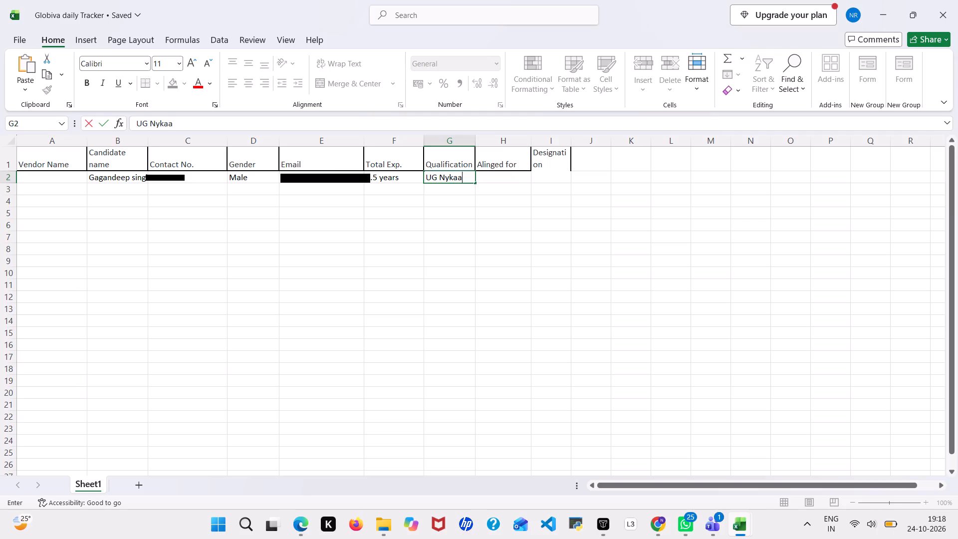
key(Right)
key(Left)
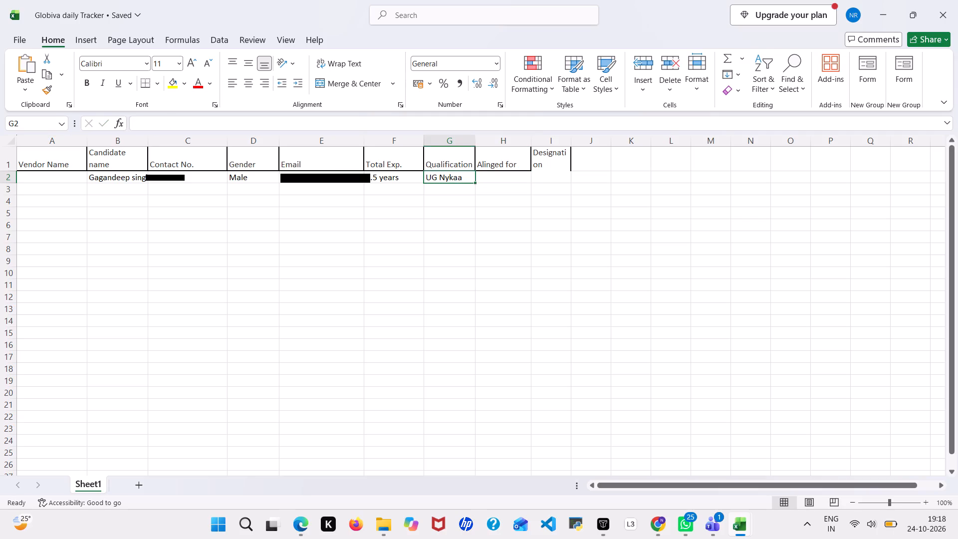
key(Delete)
Complete the candidate's row 2 with qualification UG, Nykaa under Alinged for, and the designation Associate.
key(shift+u)
key(shift+g)
key(Right)
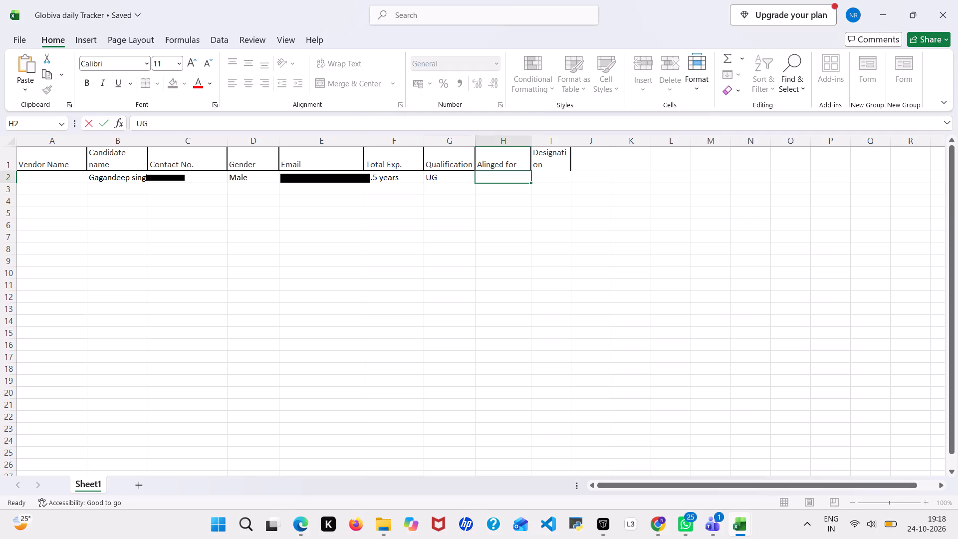
text(nykaa)
key(Right)
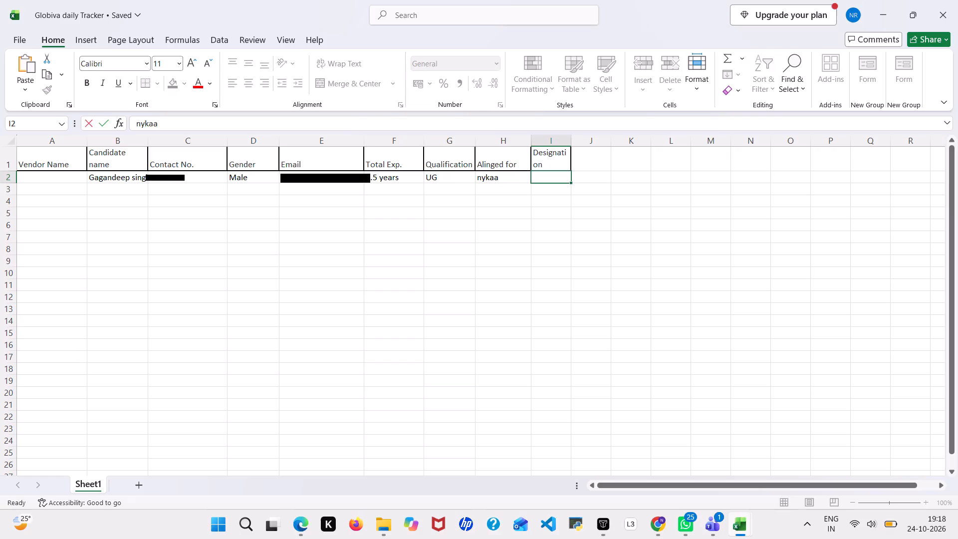
key(Left)
key(shift+n)
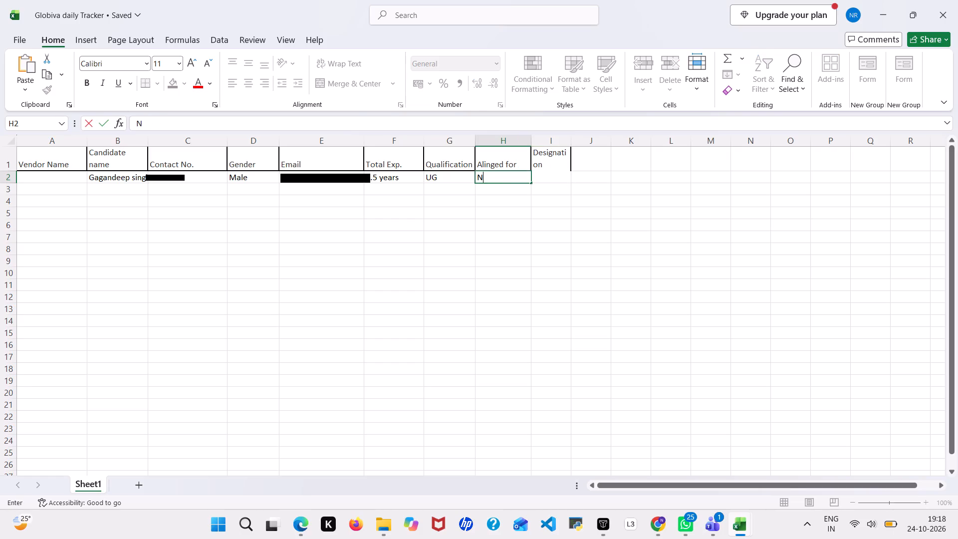
text(ykaa)
key(Right)
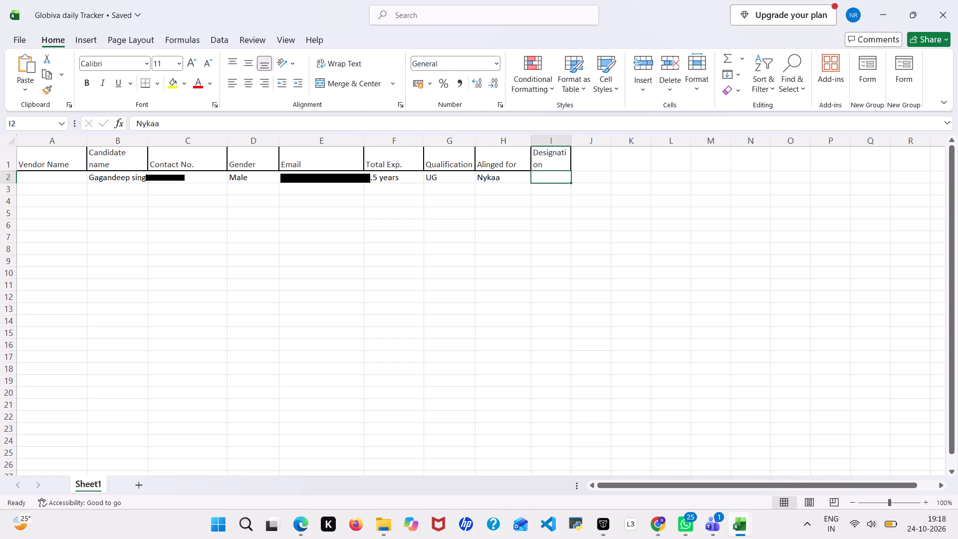
text(Associate)
key(Down)
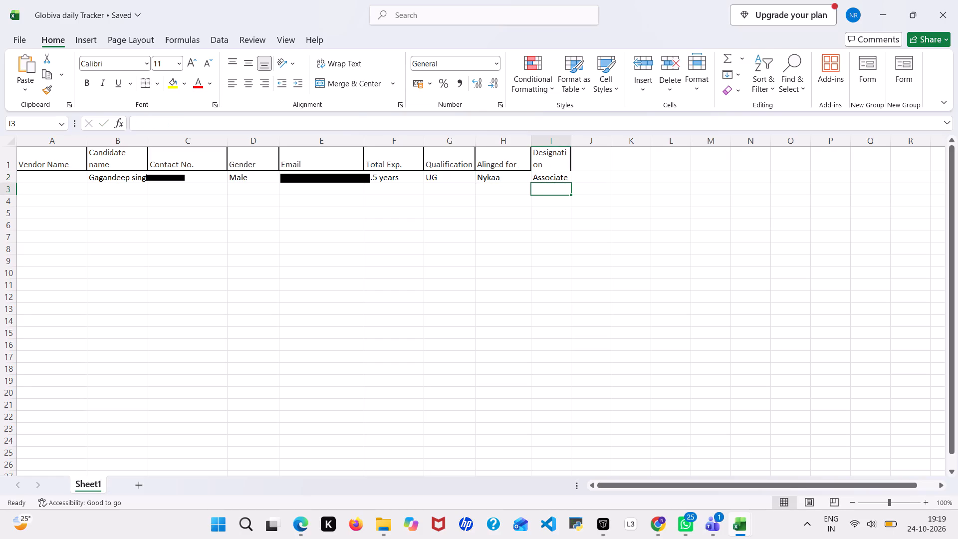
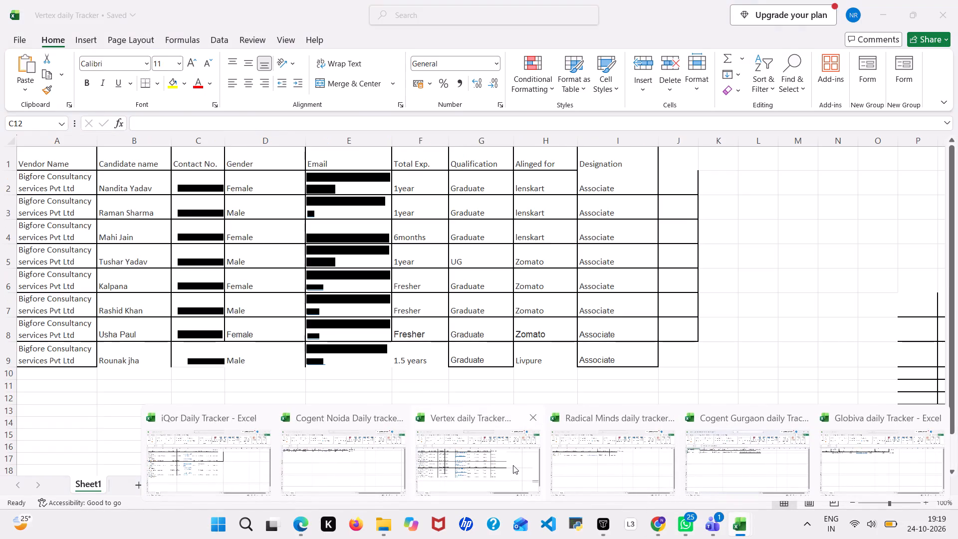
Switch to the Vertex daily Tracker workbook.
click(513, 465)
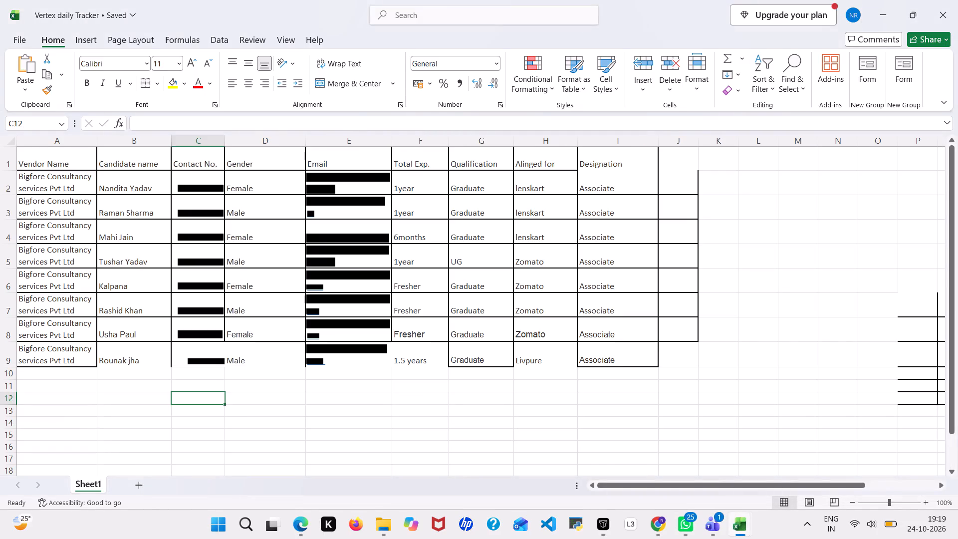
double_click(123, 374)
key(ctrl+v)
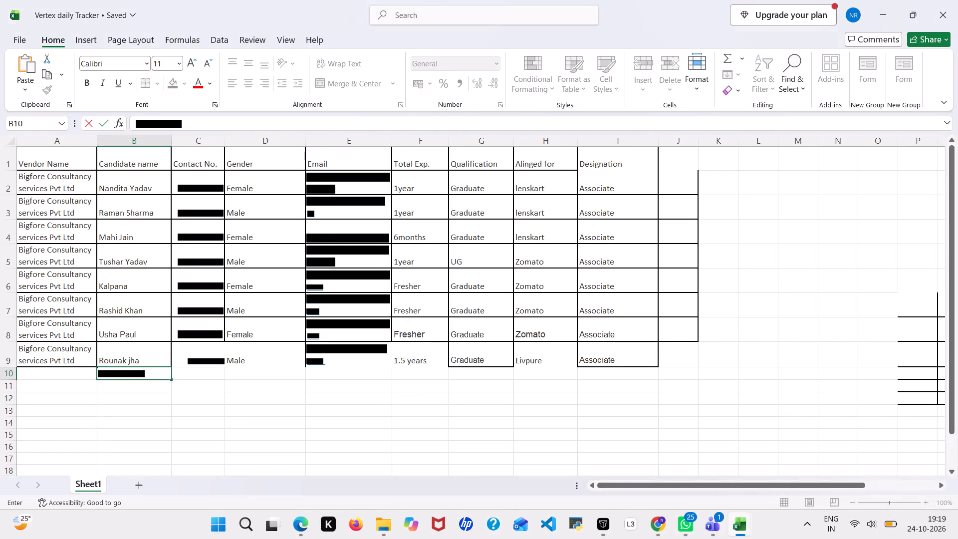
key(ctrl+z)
Paste the copied contact number into row 10 under Contact No. and enter Female as the gender.
click(185, 374)
key(ctrl+v)
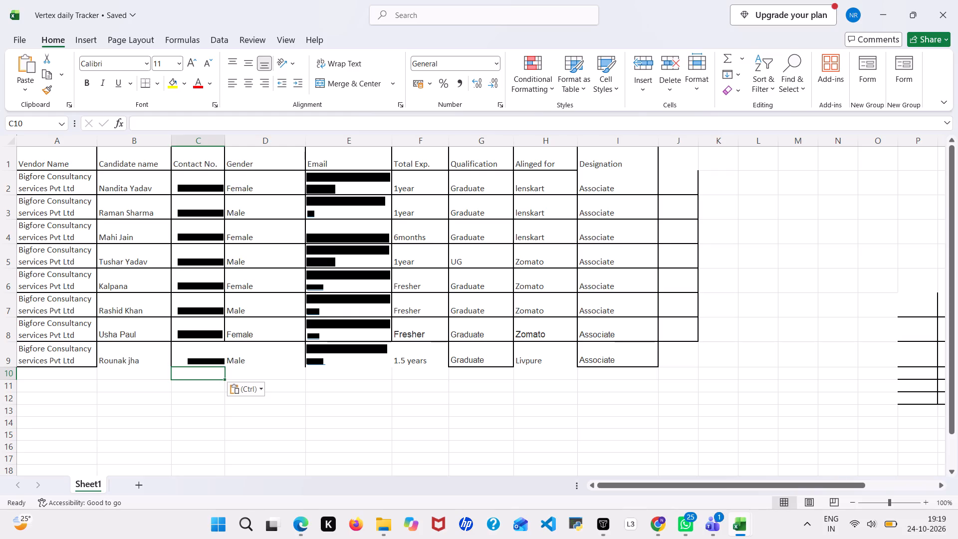
key(Right)
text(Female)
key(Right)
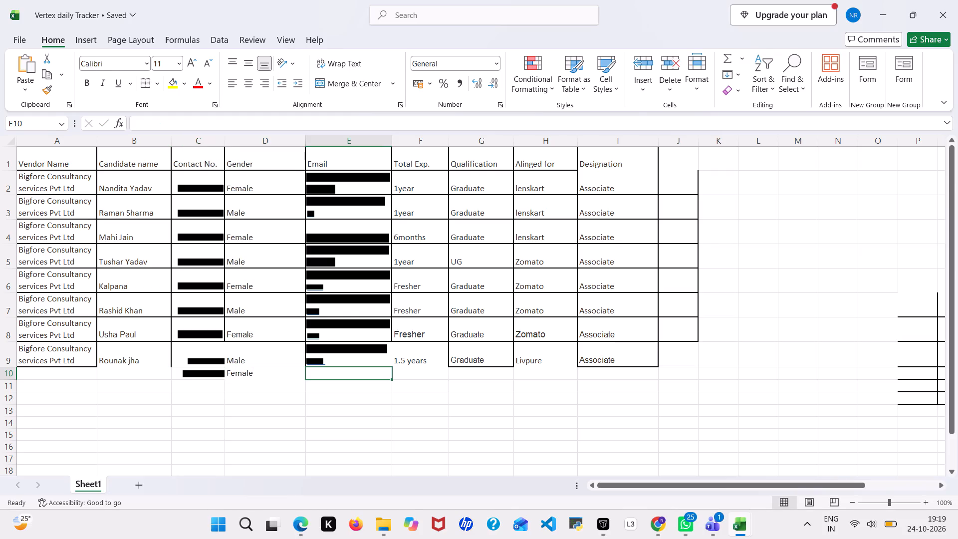
Enter the new candidate's name in row 10 under Candidate name.
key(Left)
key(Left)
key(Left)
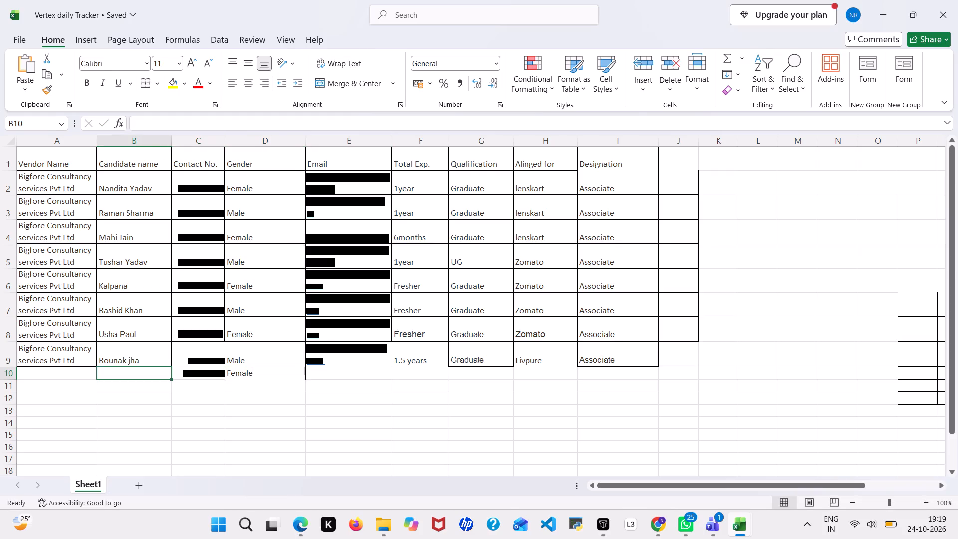
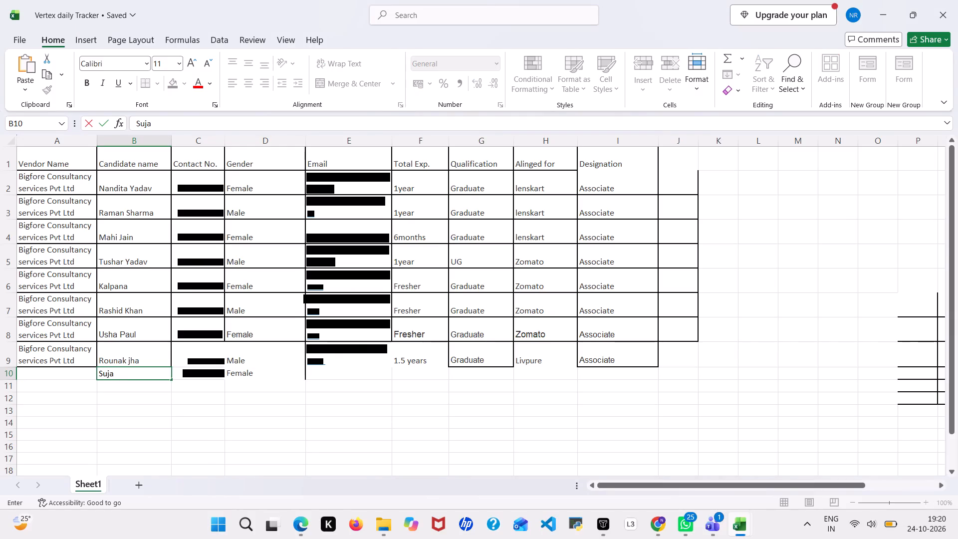
Complete the candidate's full name in row 10 under Candidate name and go to that row's Email cell.
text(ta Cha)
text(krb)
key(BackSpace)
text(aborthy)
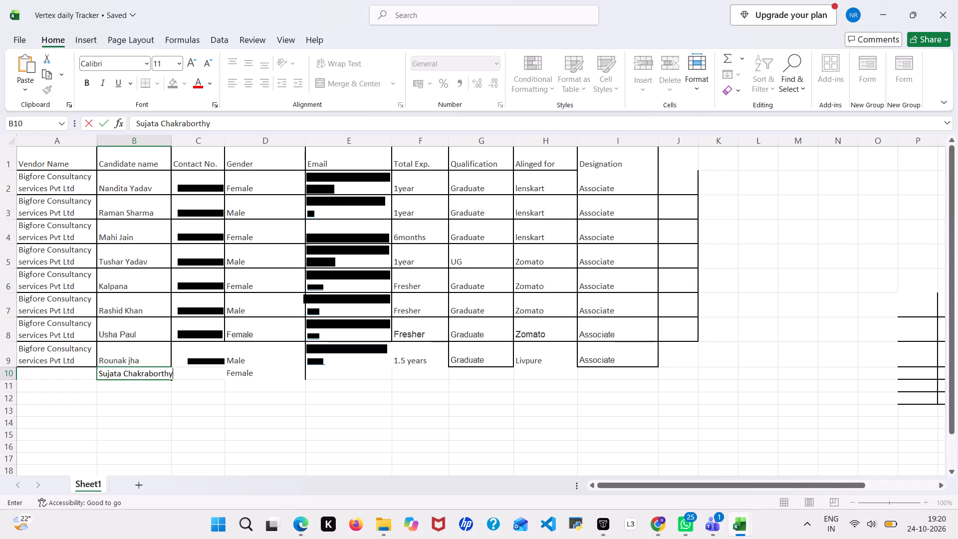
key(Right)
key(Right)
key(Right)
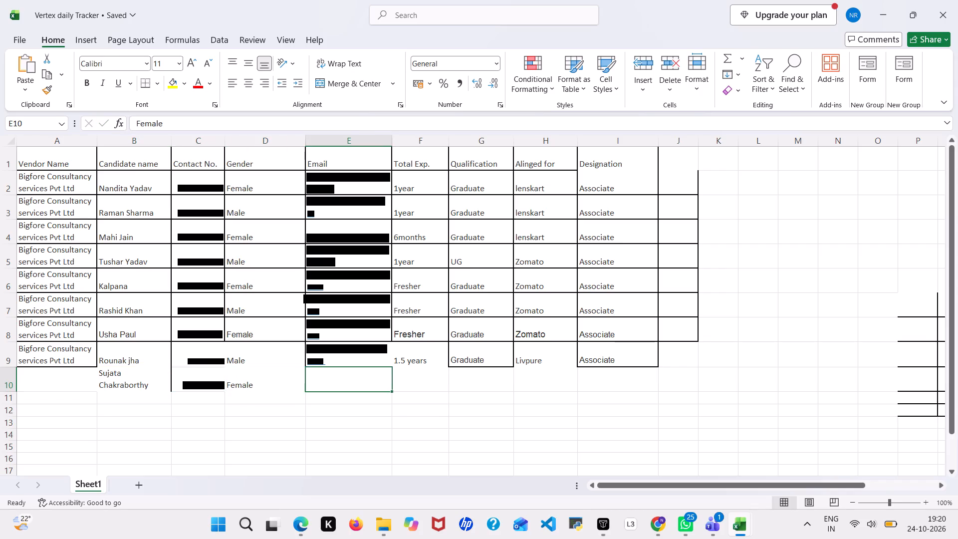
Switch to the Titan mail inbox.
click(603, 529)
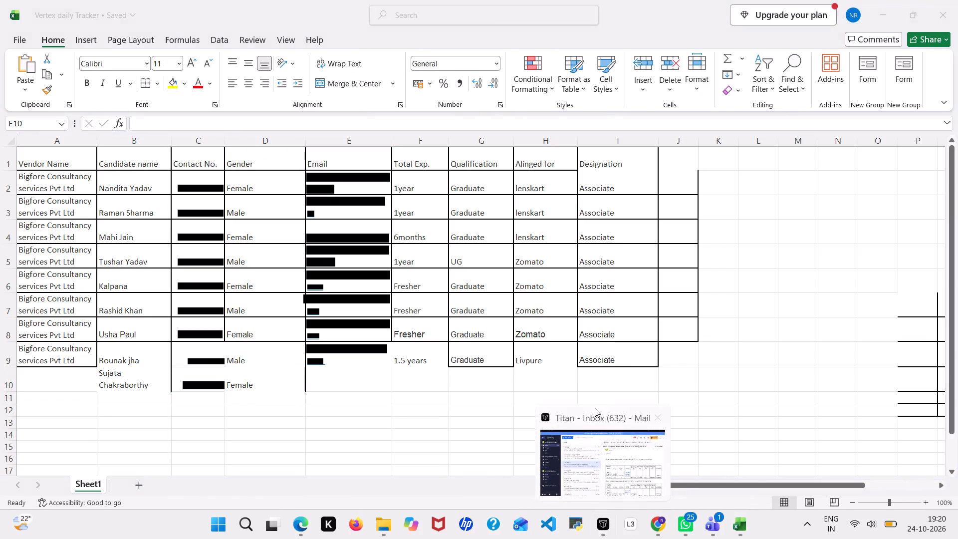
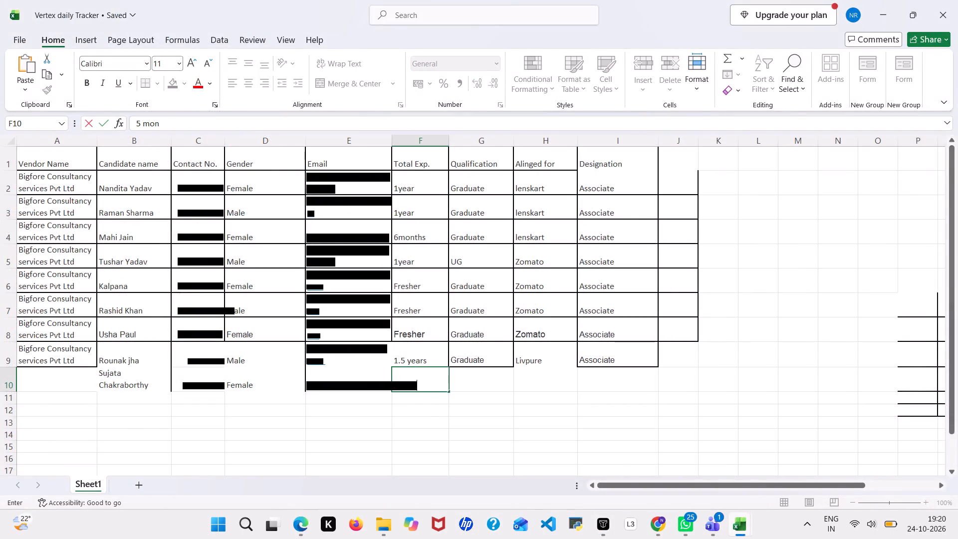
Complete row 10 with total experience 5 months, qualification Graduate, aligned for Zomato and designation Associate.
text(ths)
key(Right)
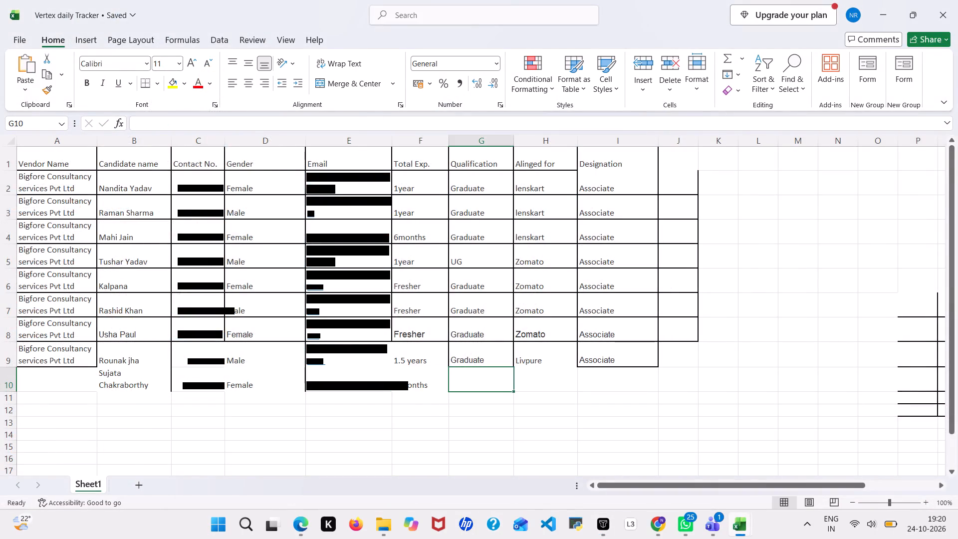
text(Gradu)
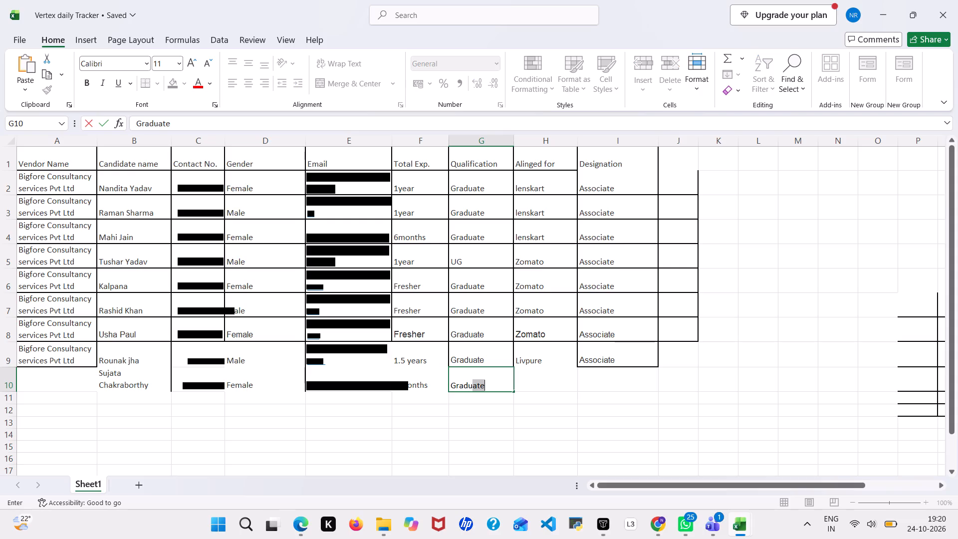
key(Right)
text(zo)
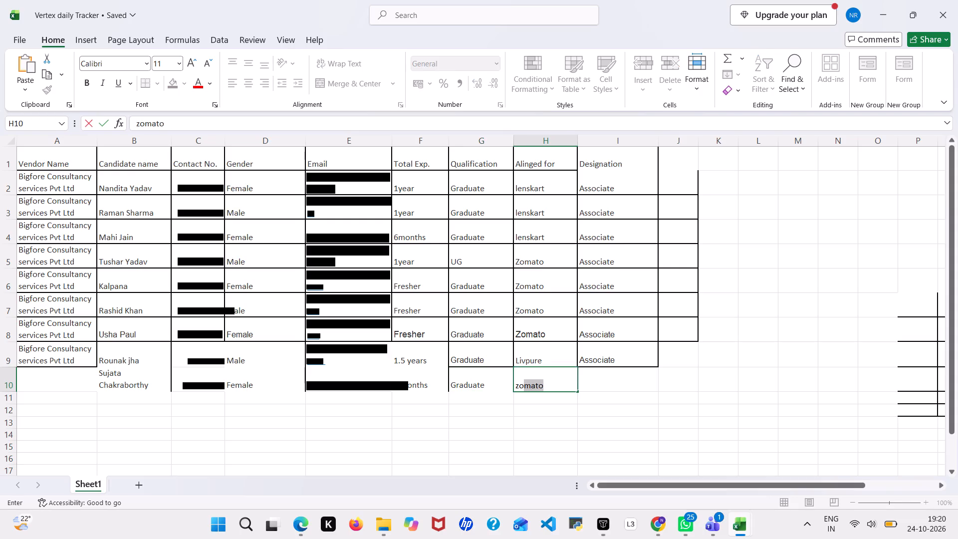
key(Right)
key(shift+a)
key(Down)
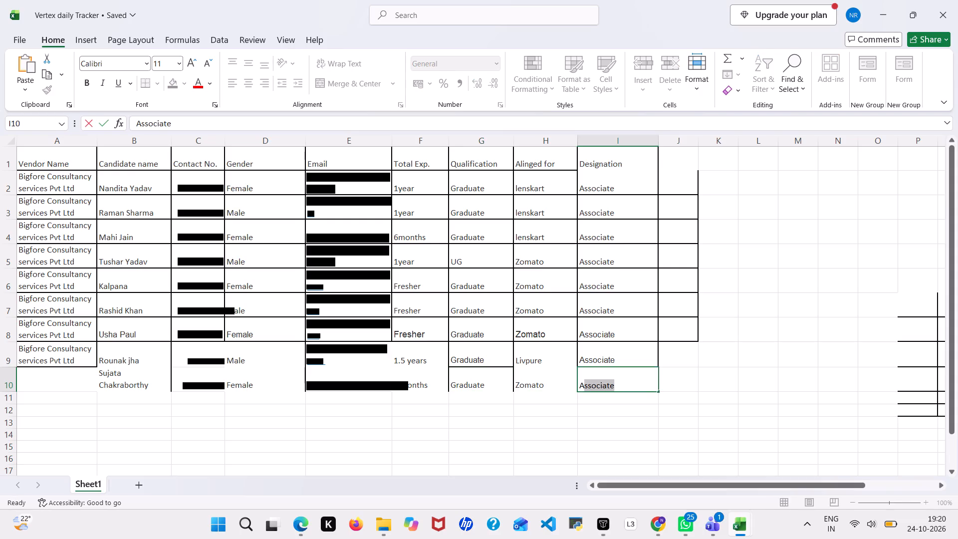
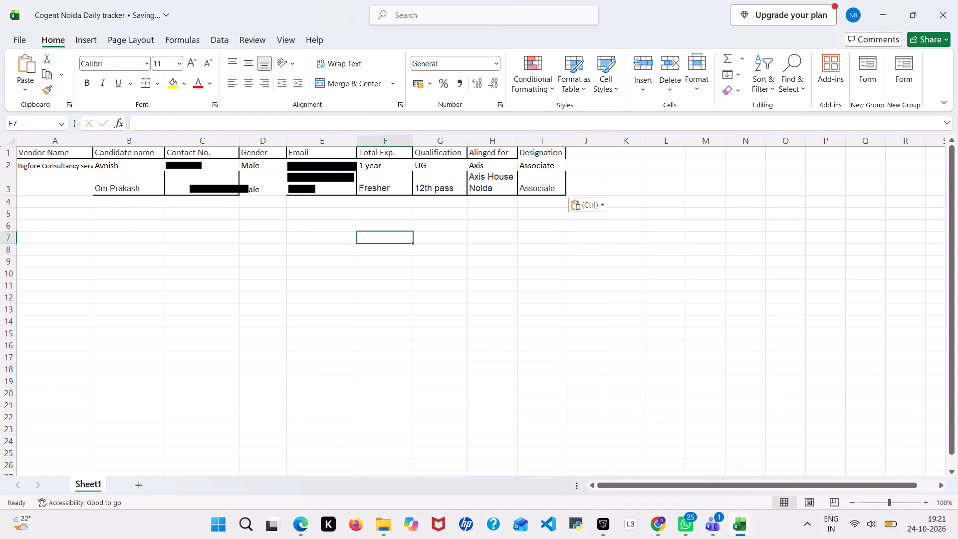
Change the qualification of the candidate in row 3 to UG.
click(458, 186)
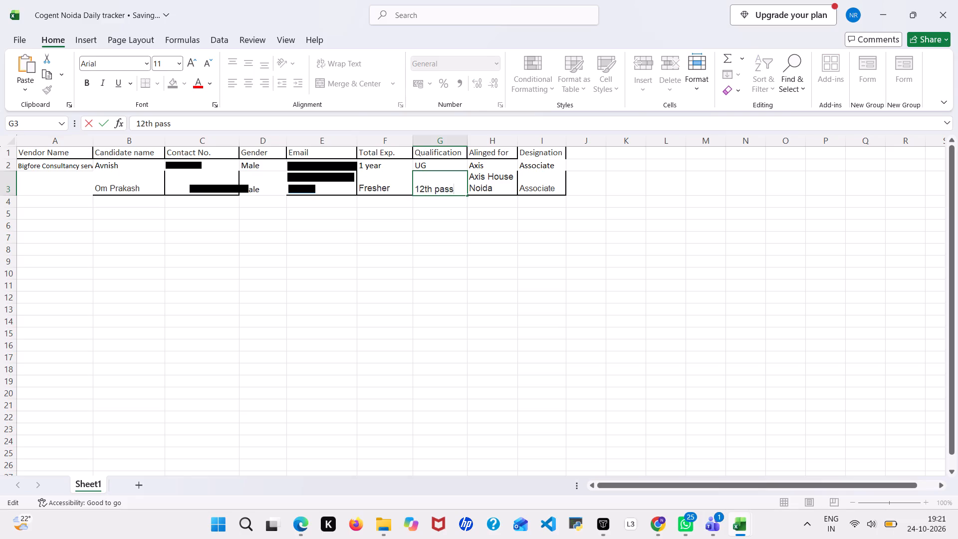
key(BackSpace)
key(BackSpace)
key(BackSpace)
key(BackSpace)
key(BackSpace)
key(BackSpace)
key(BackSpace)
key(BackSpace)
key(BackSpace)
text(UG)
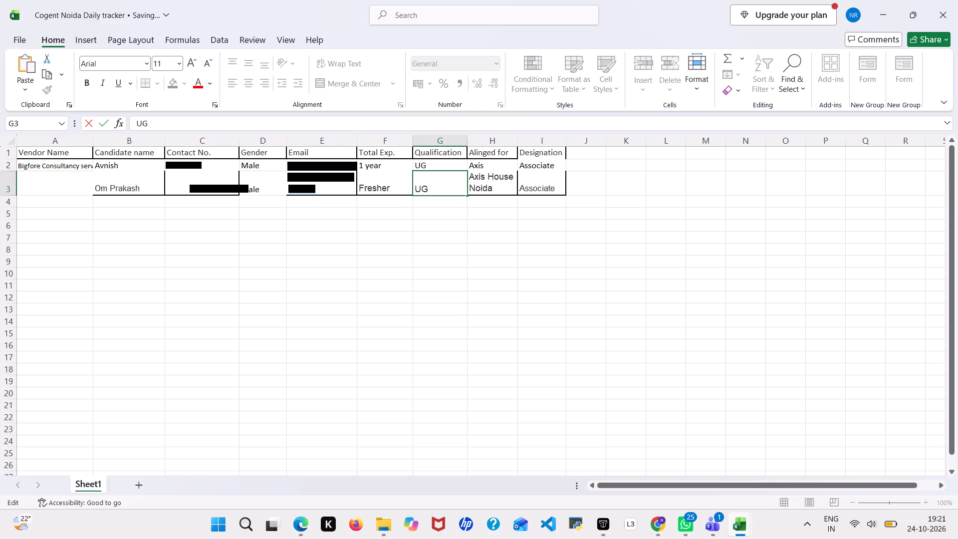
Remove Noida from the aligned-for entry in row 3 so it reads Axis House.
click(492, 189)
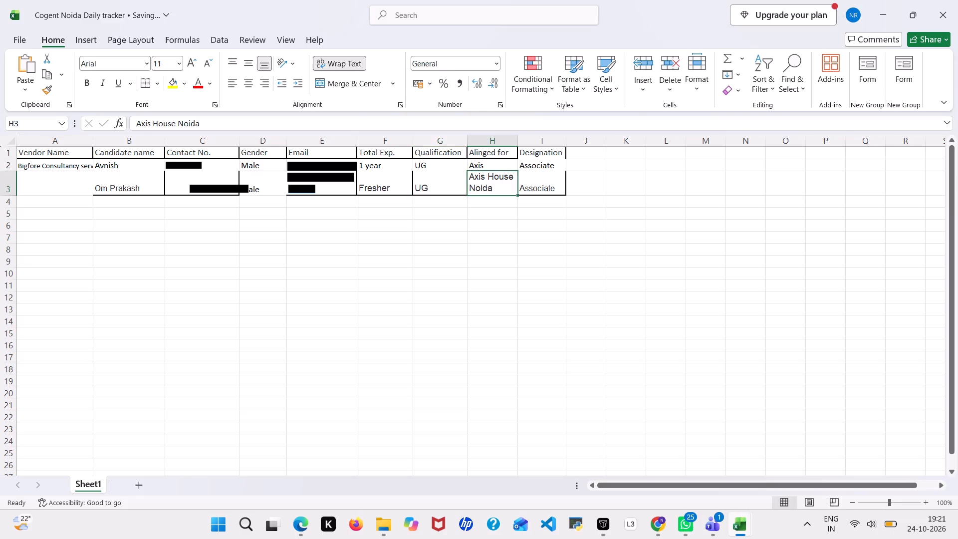
double_click(496, 188)
key(BackSpace)
key(BackSpace)
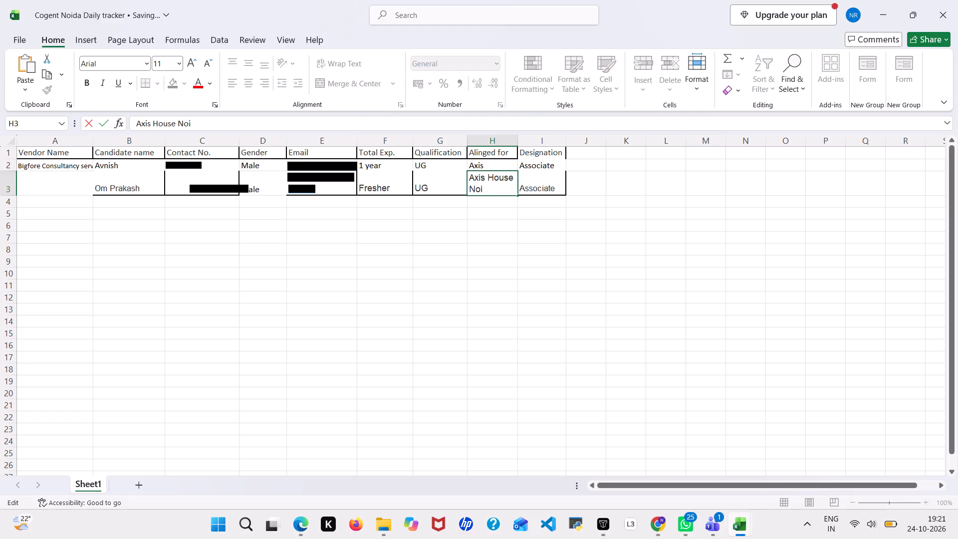
key(BackSpace)
key(BackSpace)
key(BackSpace)
key(BackSpace)
click(519, 270)
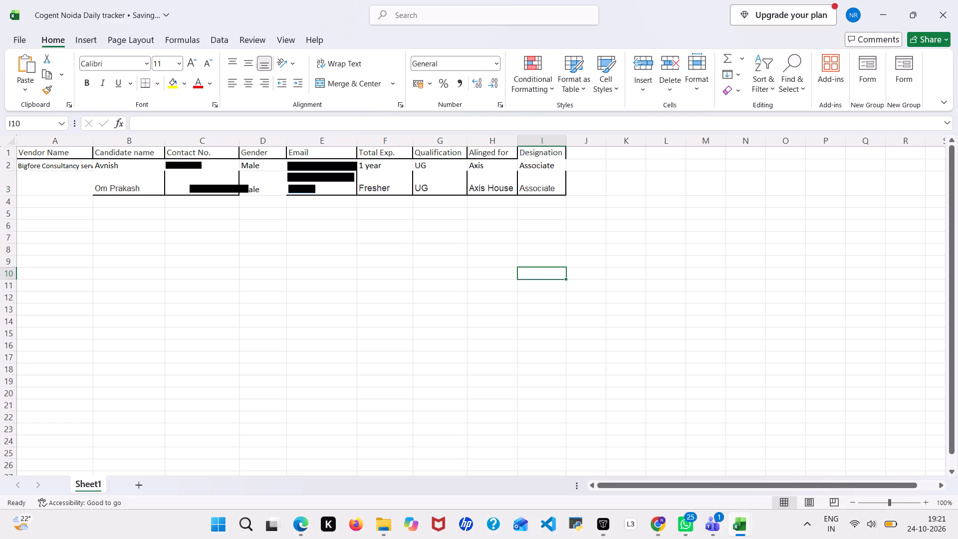
Fill the vendor name Bigfore Consultancy services Pvt Ltd from row 2 down into row 3.
click(63, 163)
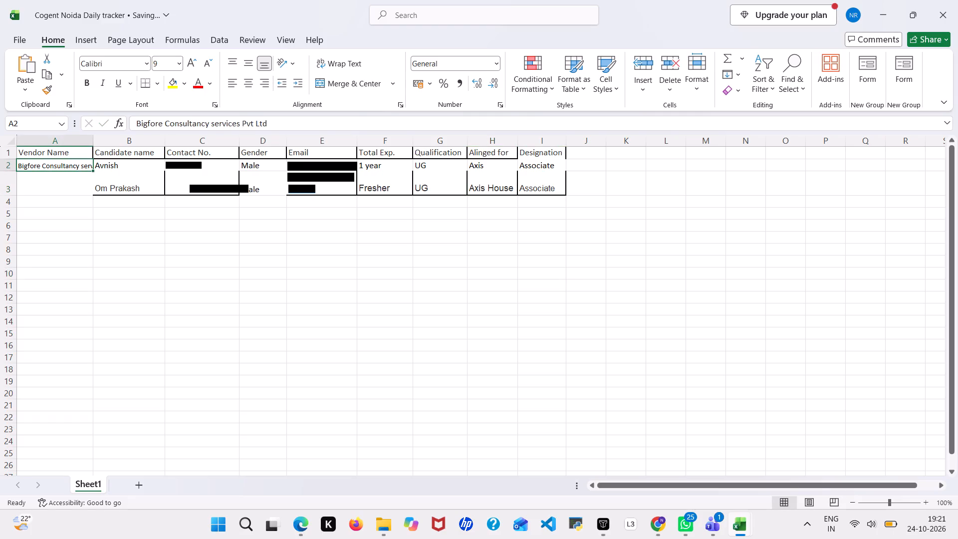
drag(92, 170, 90, 196)
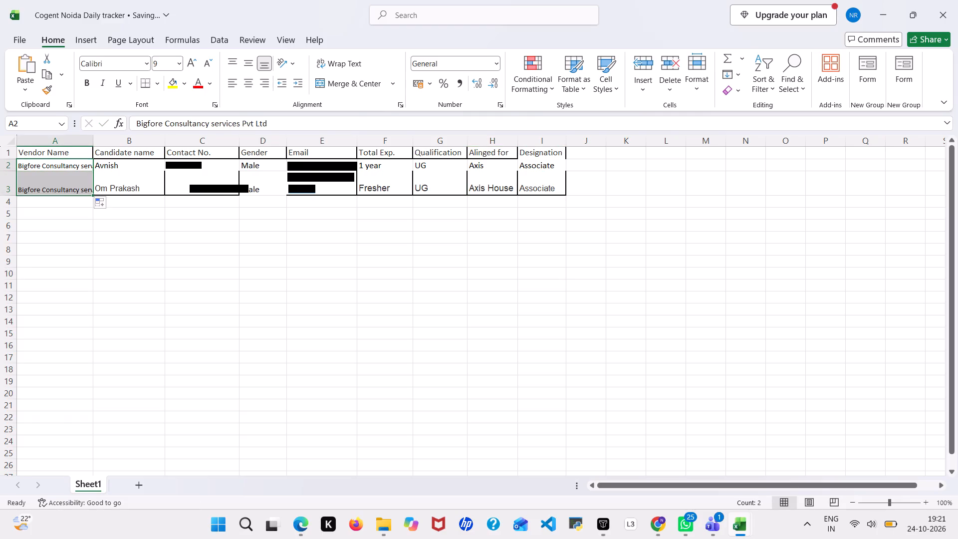
click(208, 253)
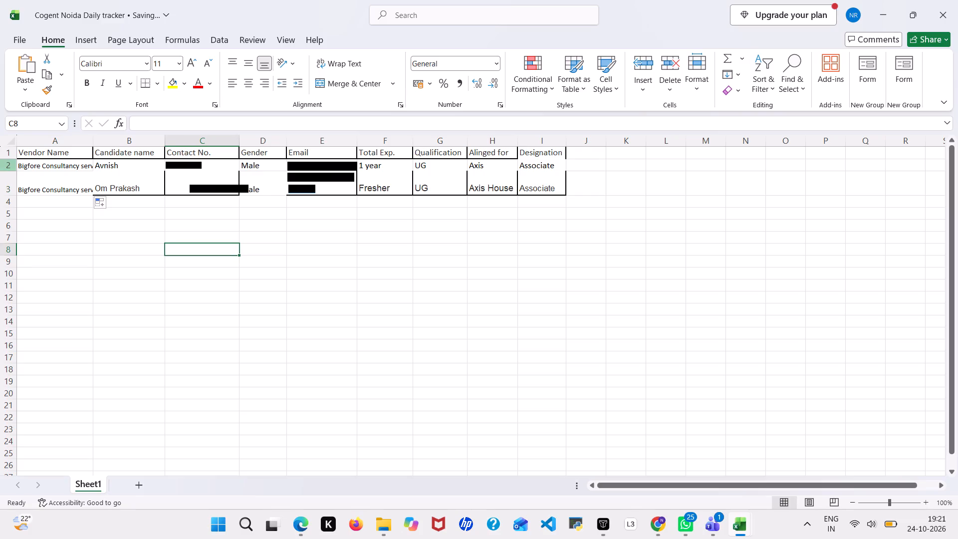
Increase the height of row 2 so it is close to the height of row 3.
click(17, 170)
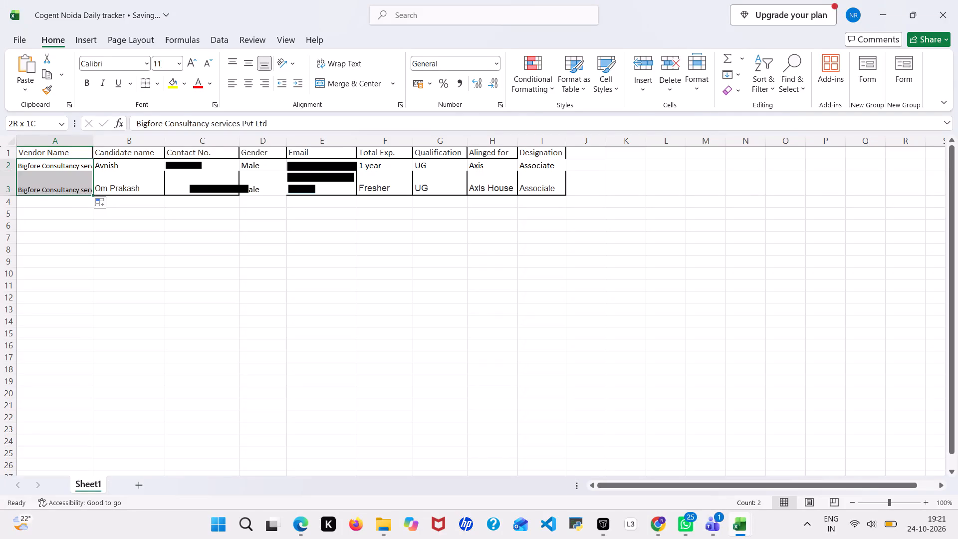
click(49, 242)
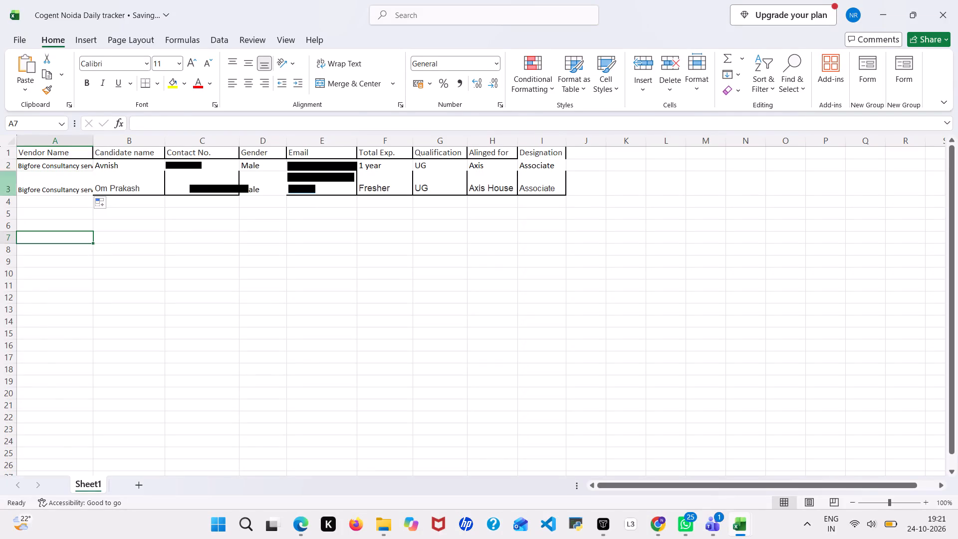
drag(12, 170, 13, 179)
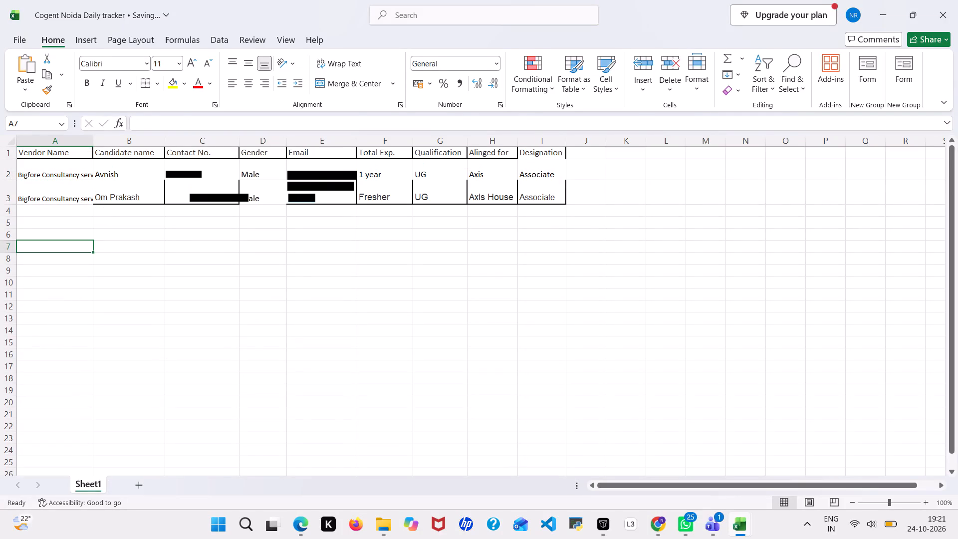
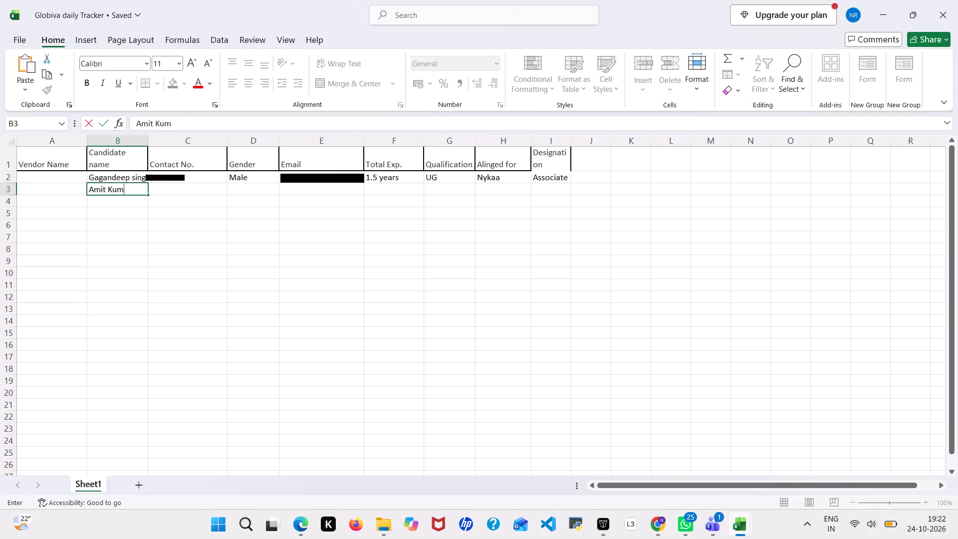
Finish entering the second candidate's name in row 3 and paste the copied phone number as their contact number.
text(r)
key(Right)
key(ctrl+v)
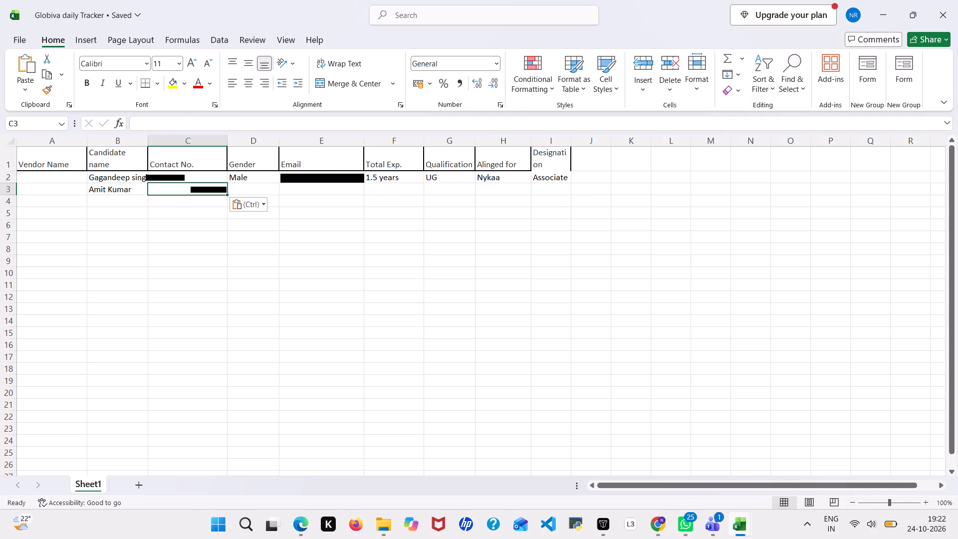
Fill the gender Male from row 2 down into row 3.
drag(252, 183, 278, 184)
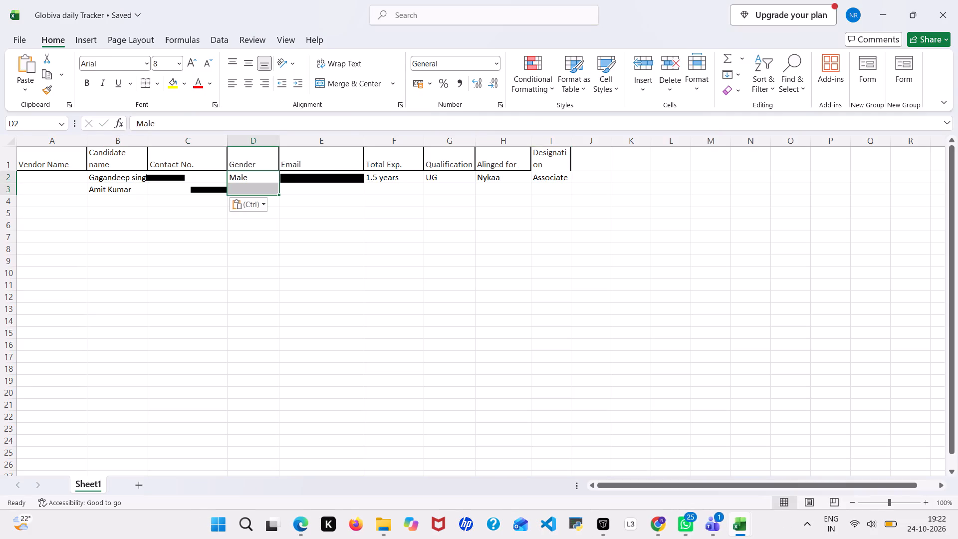
click(275, 181)
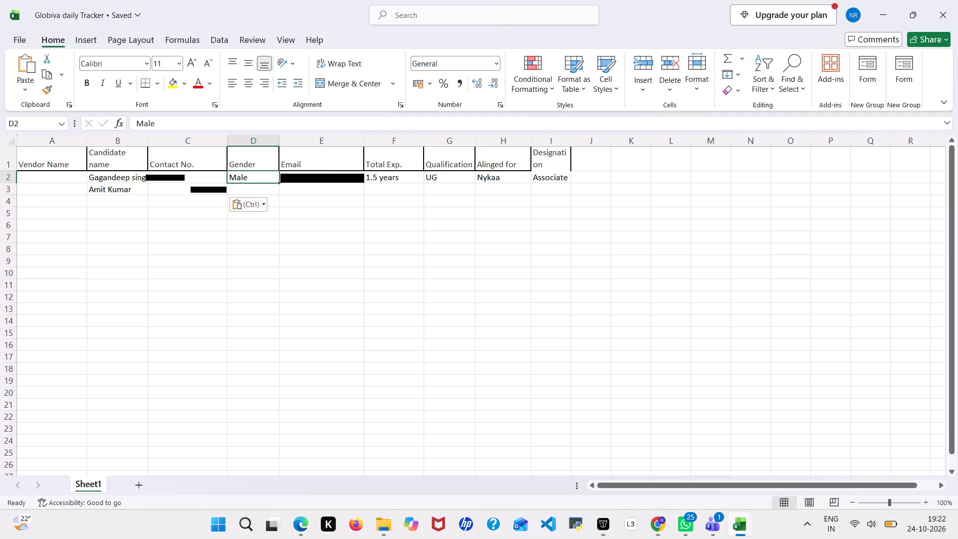
drag(278, 184, 278, 193)
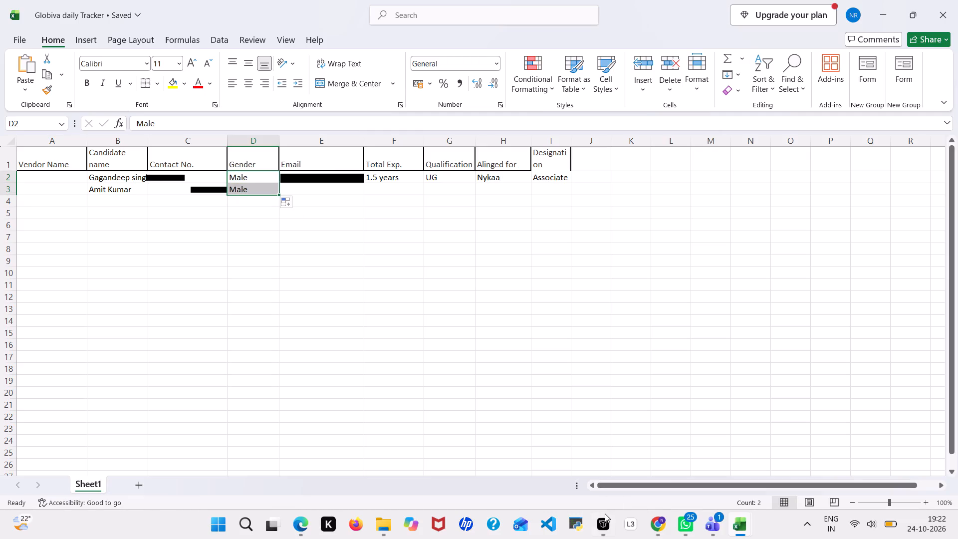
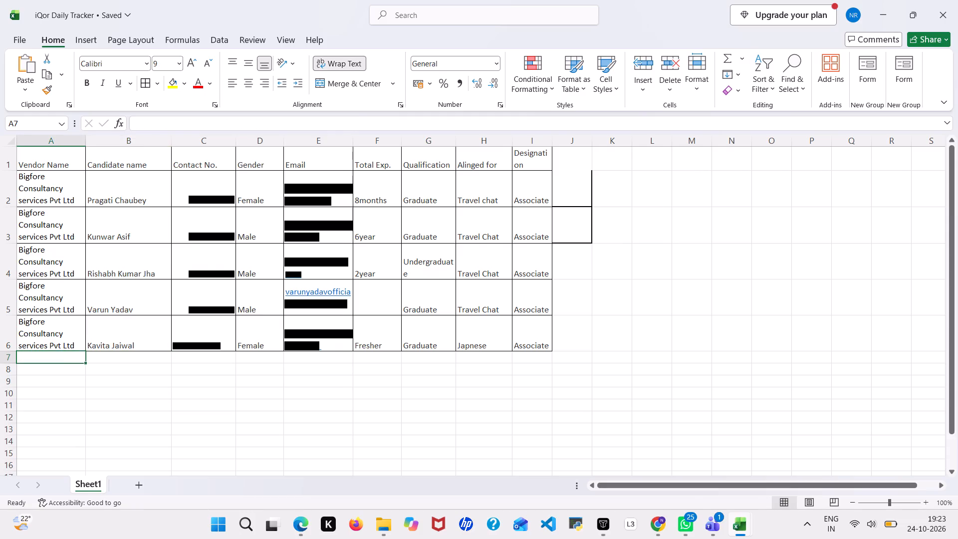
Centre the contents of the iQor candidate table A1:I6 horizontally and apply cell borders to it.
drag(551, 346, 38, 129)
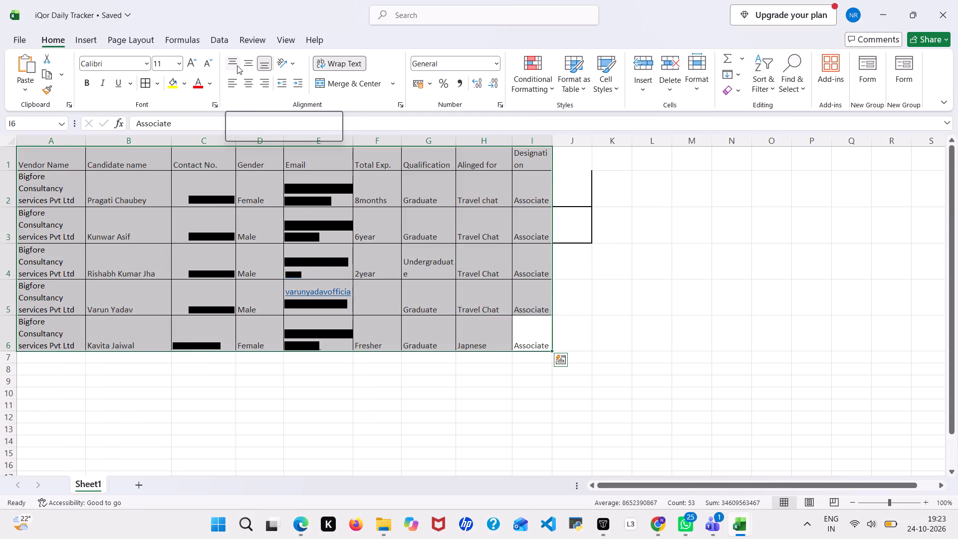
click(246, 82)
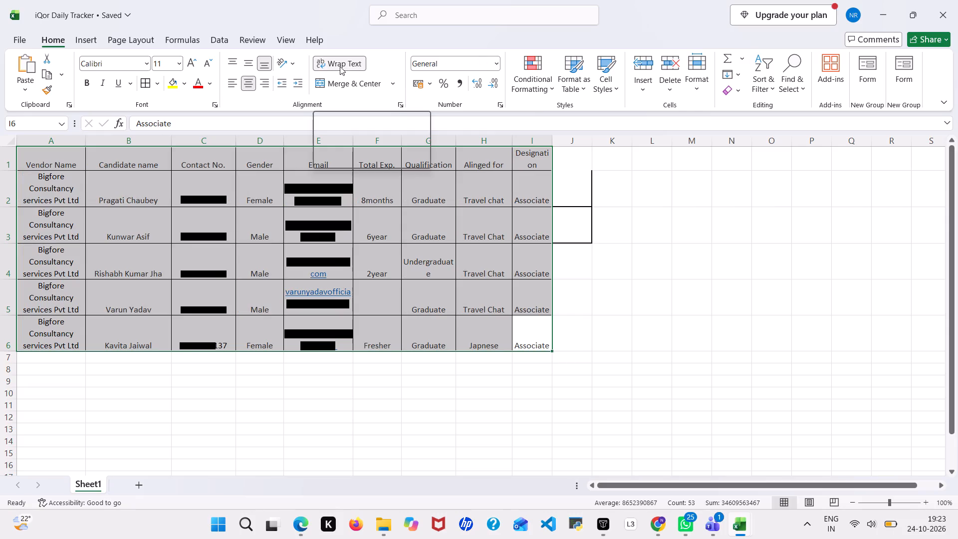
click(144, 87)
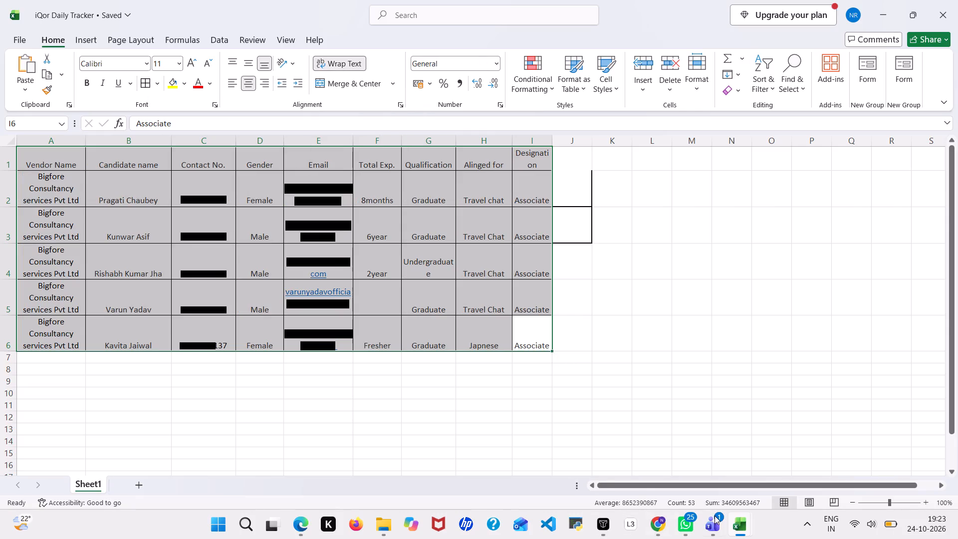
In the Cogent Noida daily tracker workbook, make the header row slightly taller and wrap the text across table A1:I3.
click(348, 439)
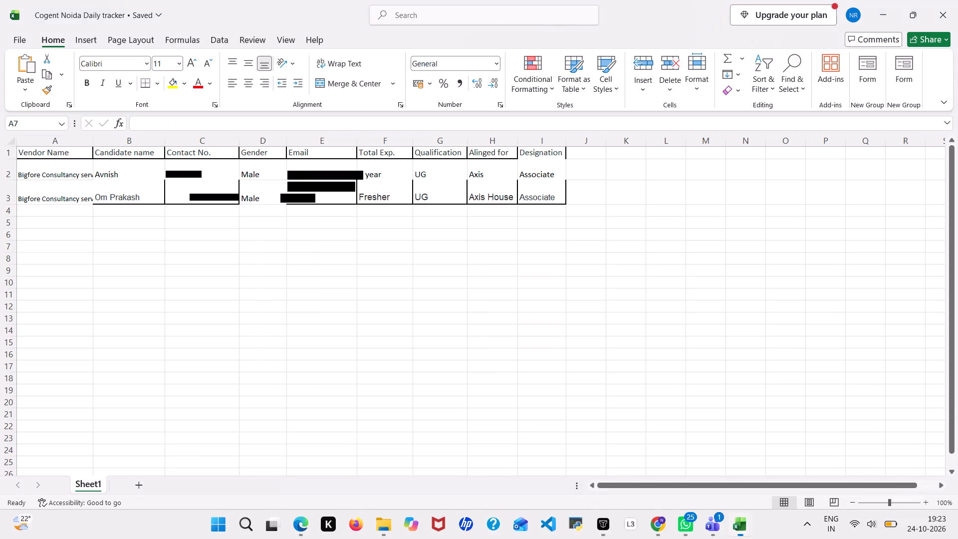
drag(544, 196, 86, 173)
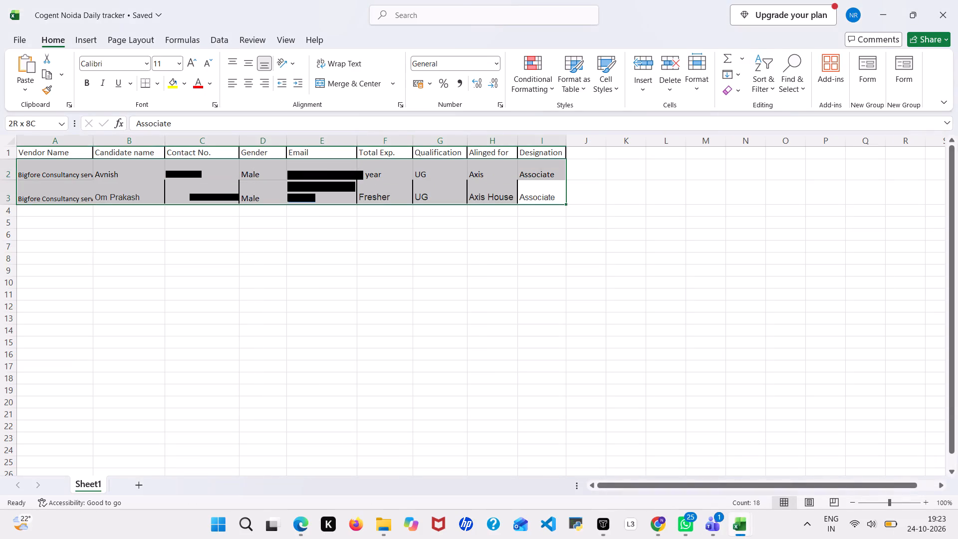
drag(86, 173, 29, 156)
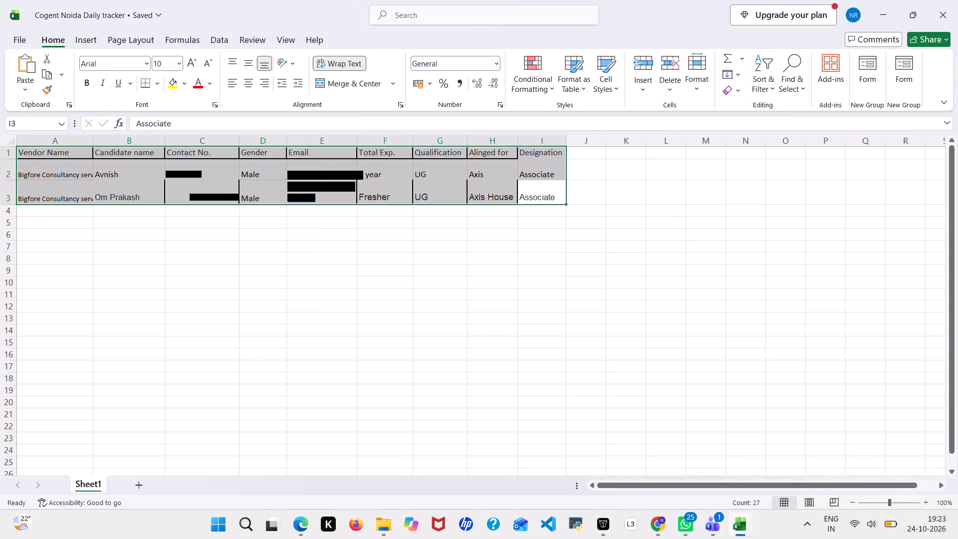
drag(15, 158, 15, 164)
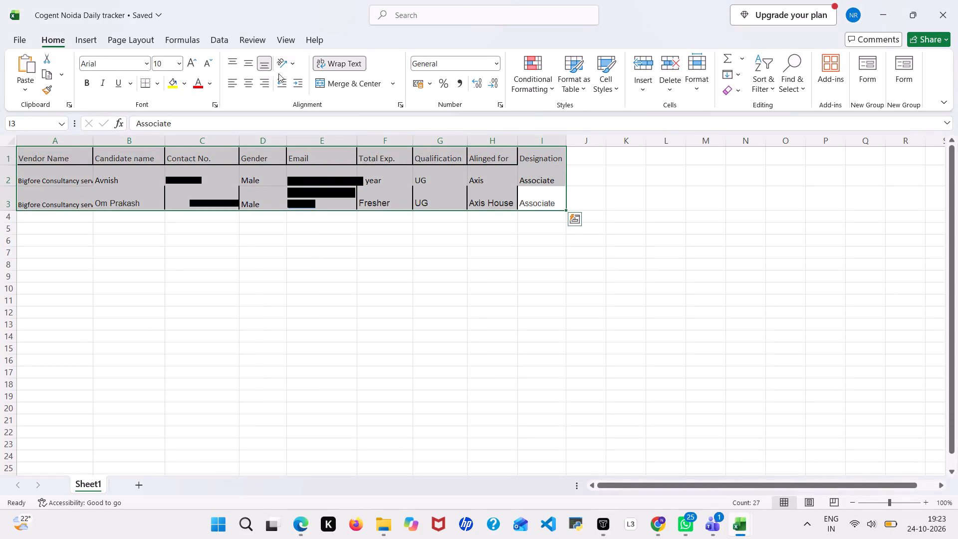
click(323, 61)
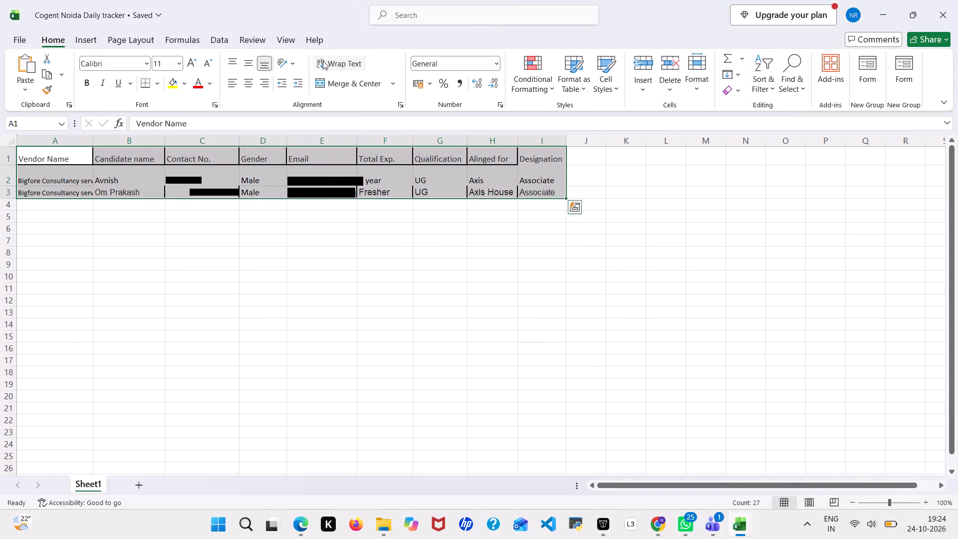
click(323, 61)
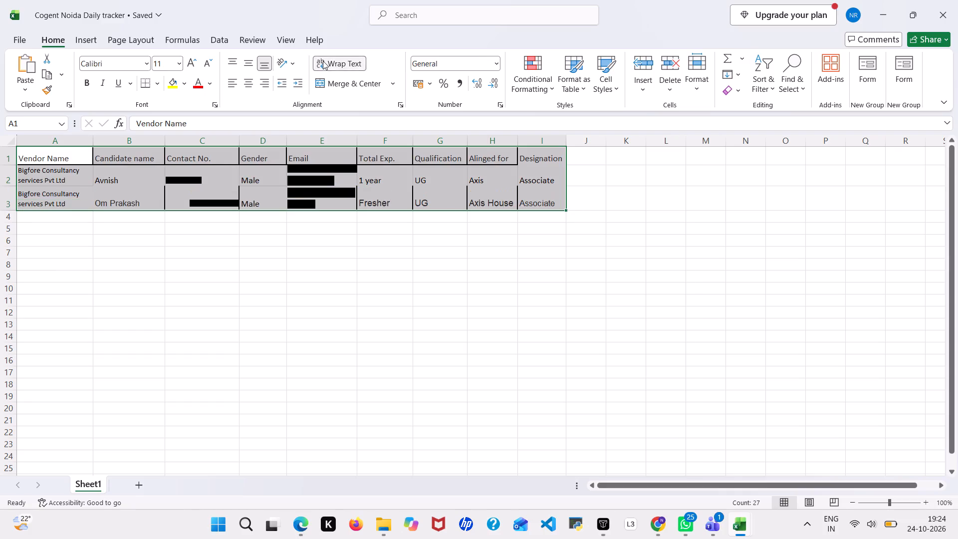
Set the font of the whole Cogent Noida table to Calibri, size 11.
click(145, 66)
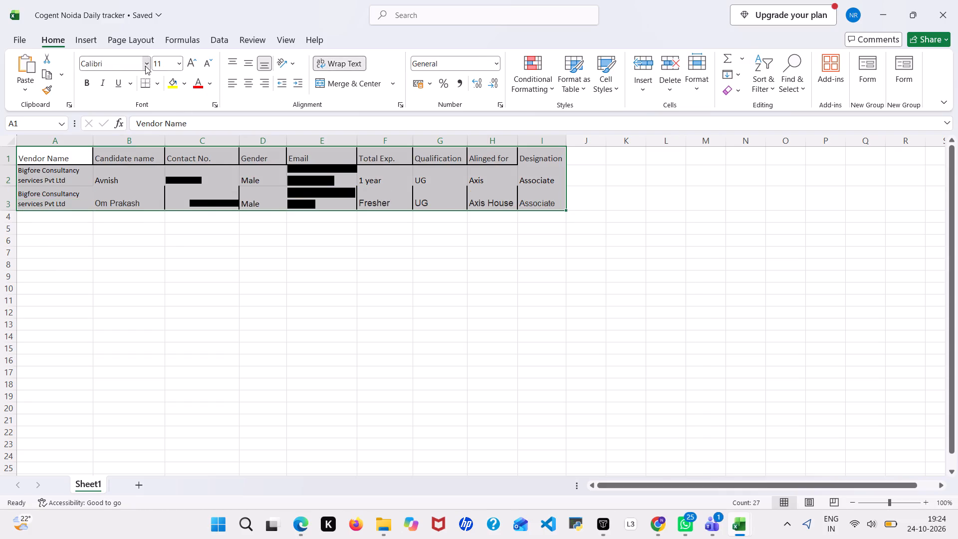
scroll(144, 125, up, 20)
scroll(144, 125, up, 12)
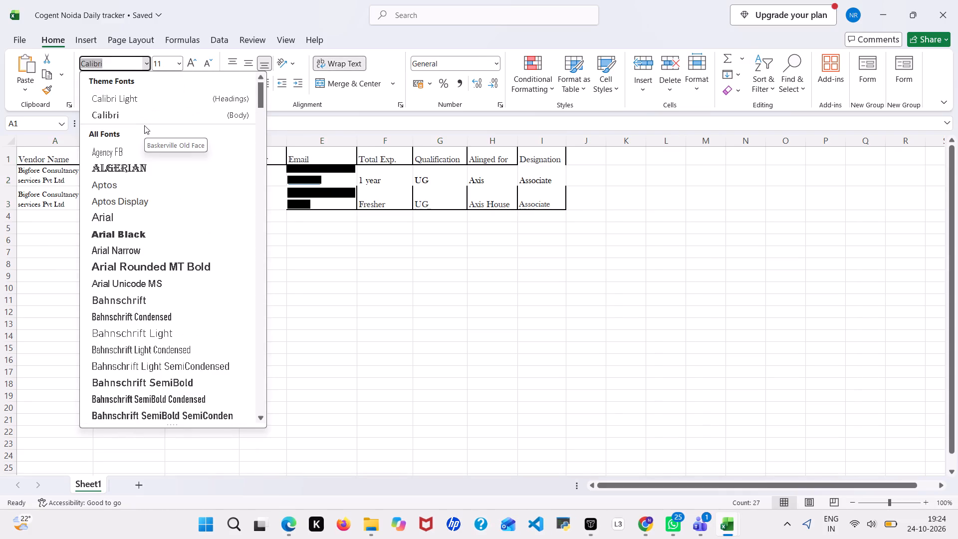
scroll(144, 125, up, 4)
click(135, 114)
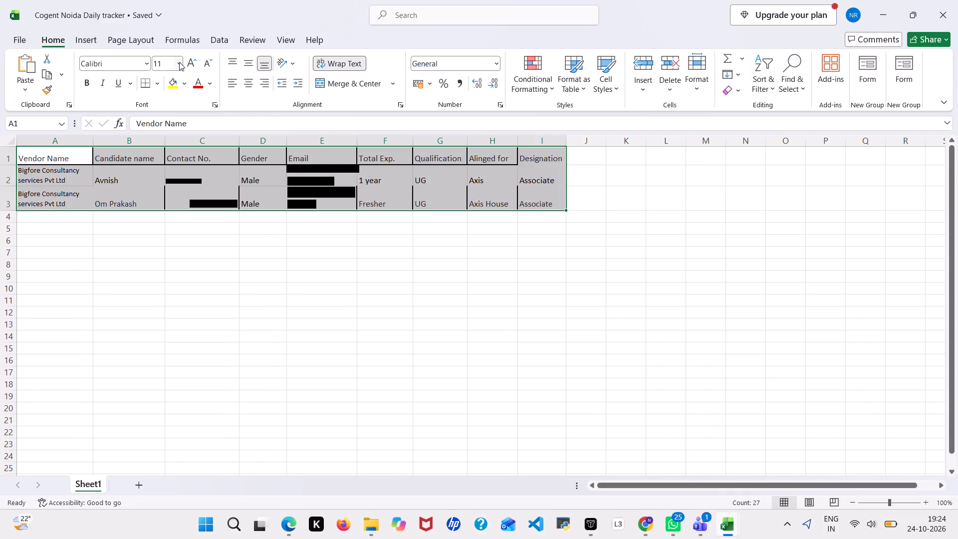
click(179, 61)
click(166, 122)
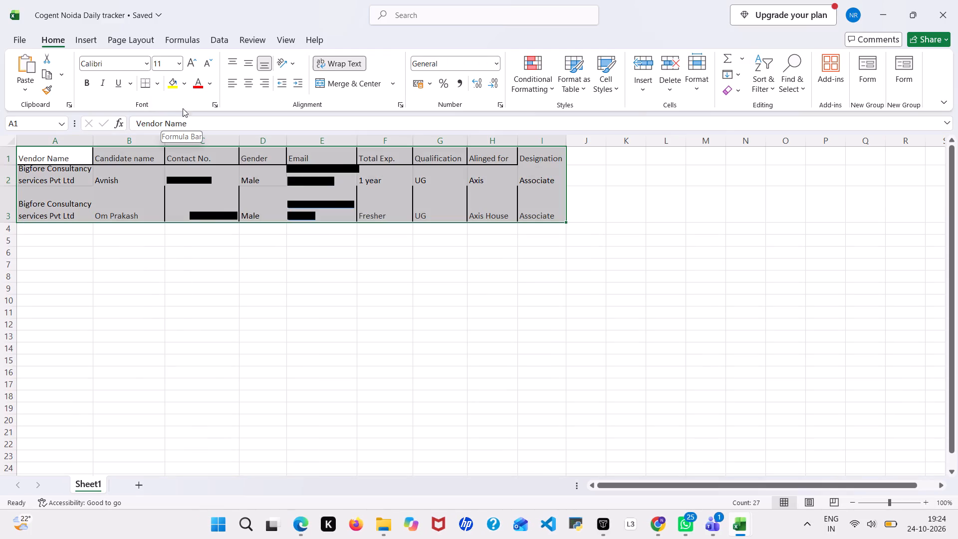
Centre the Cogent Noida table's contents horizontally and apply All Borders to A1:I3.
click(248, 89)
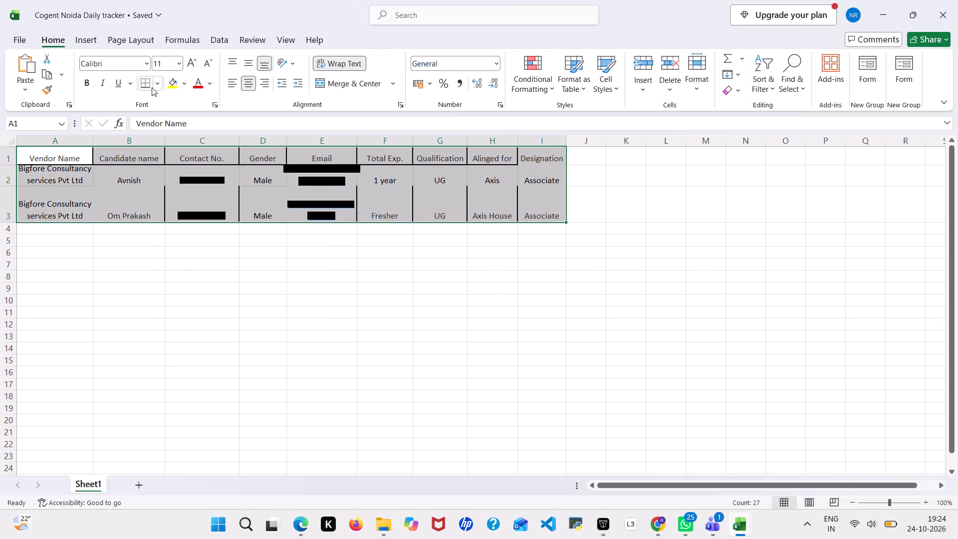
click(147, 85)
double_click(147, 85)
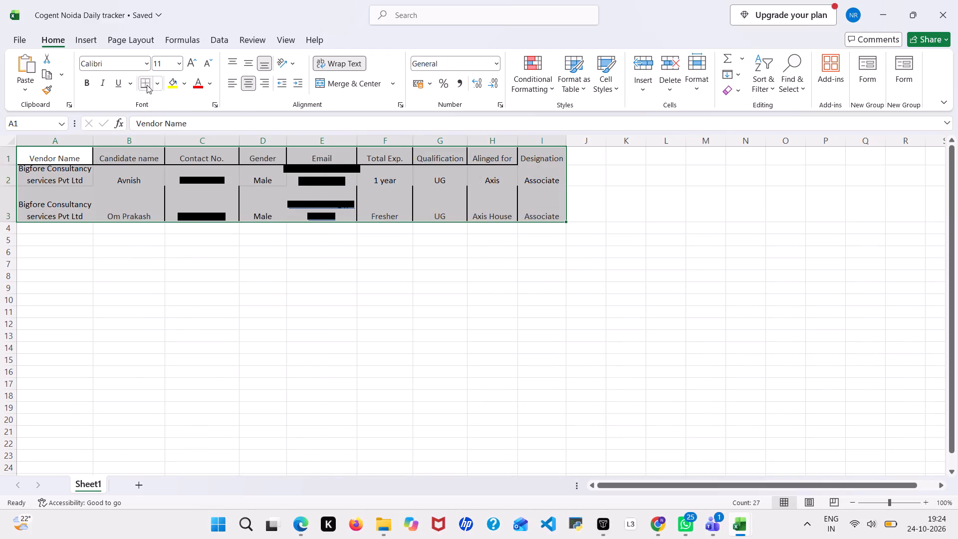
click(160, 82)
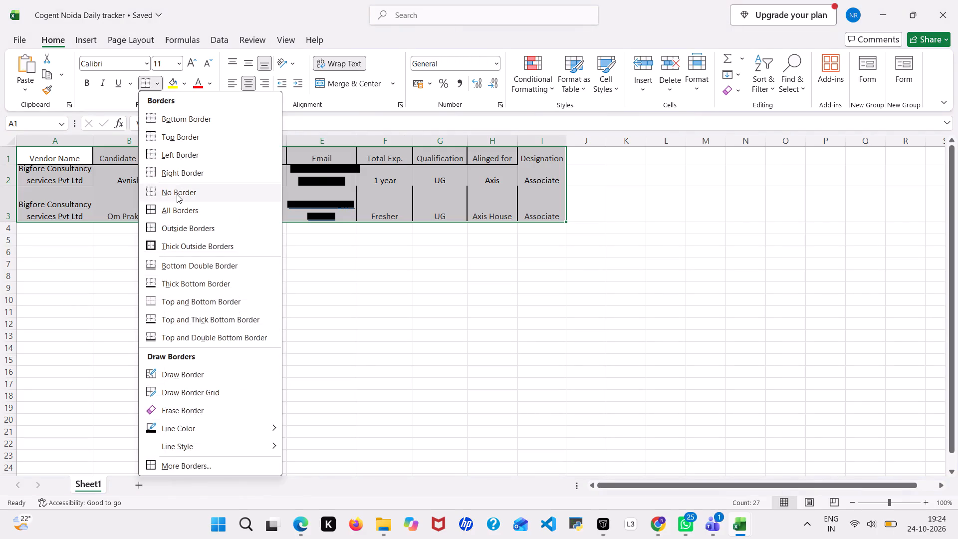
click(177, 206)
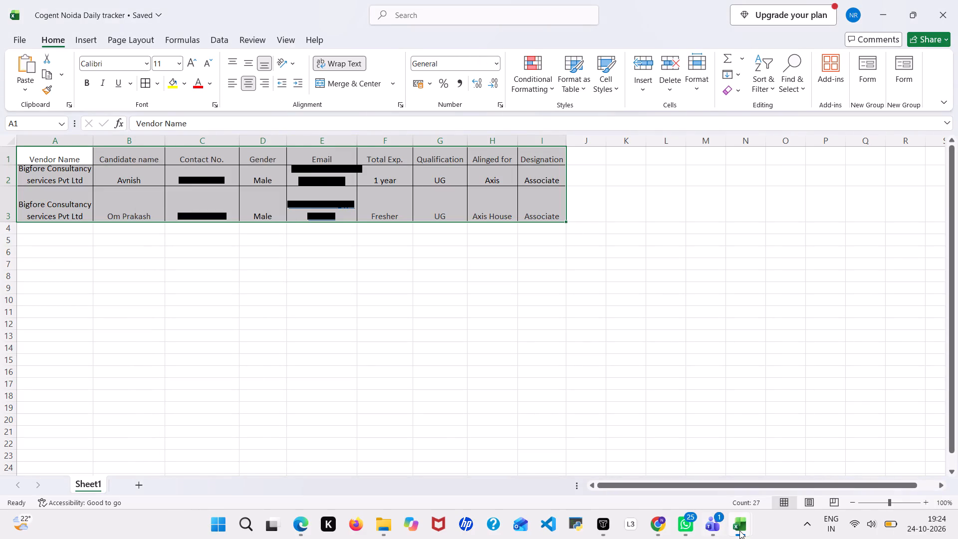
In the Vertex daily tracker workbook, fill the vendor name Bigfore Consultancy services Pvt Ltd from row 9 down into row 10.
click(497, 461)
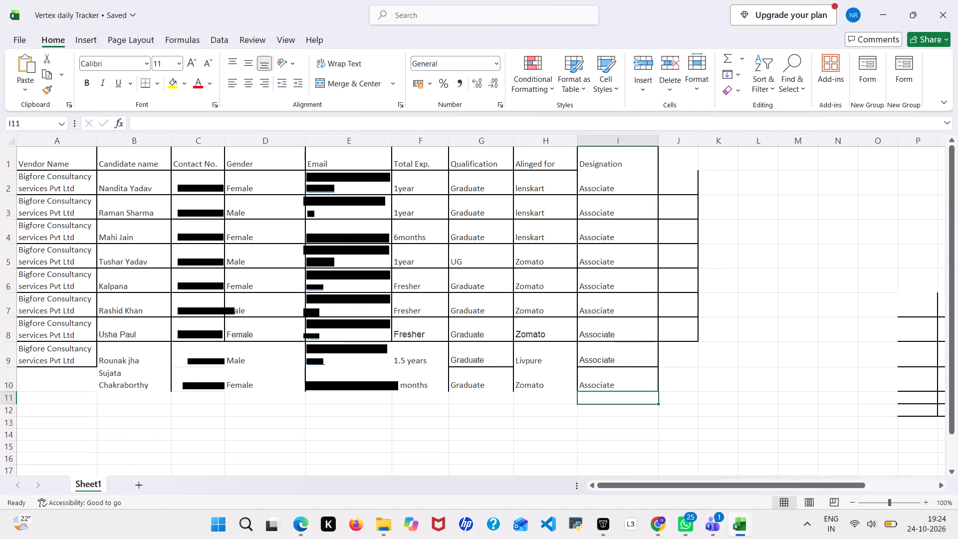
drag(634, 381, 56, 338)
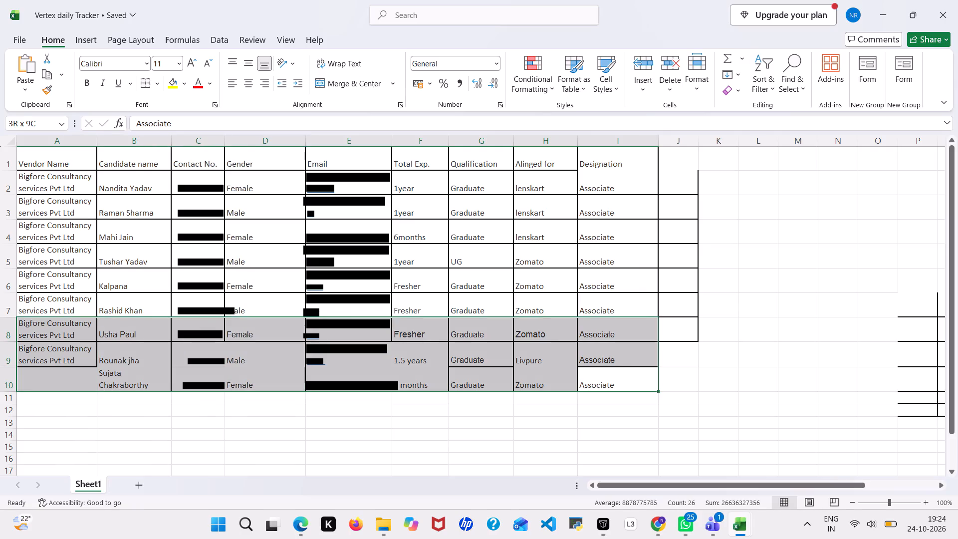
drag(56, 338, 69, 144)
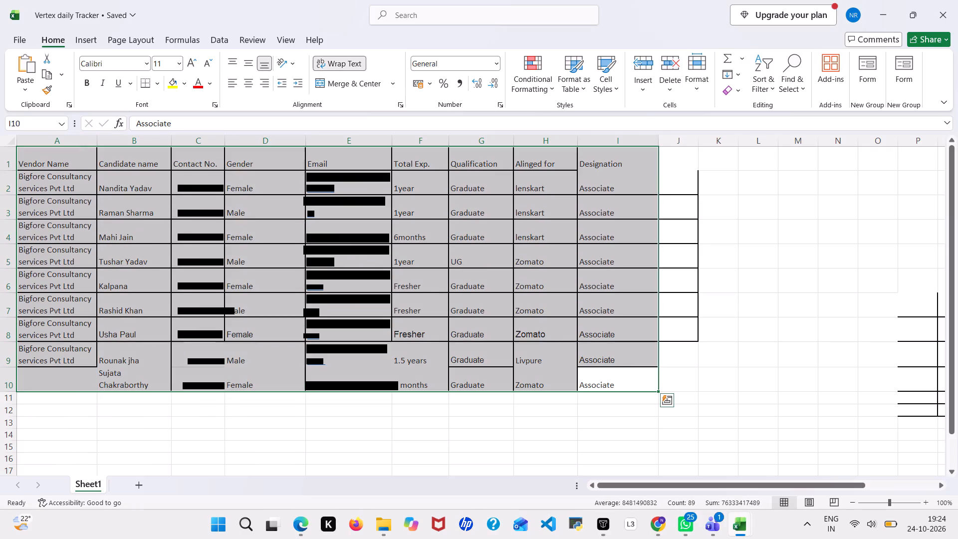
click(116, 446)
click(86, 354)
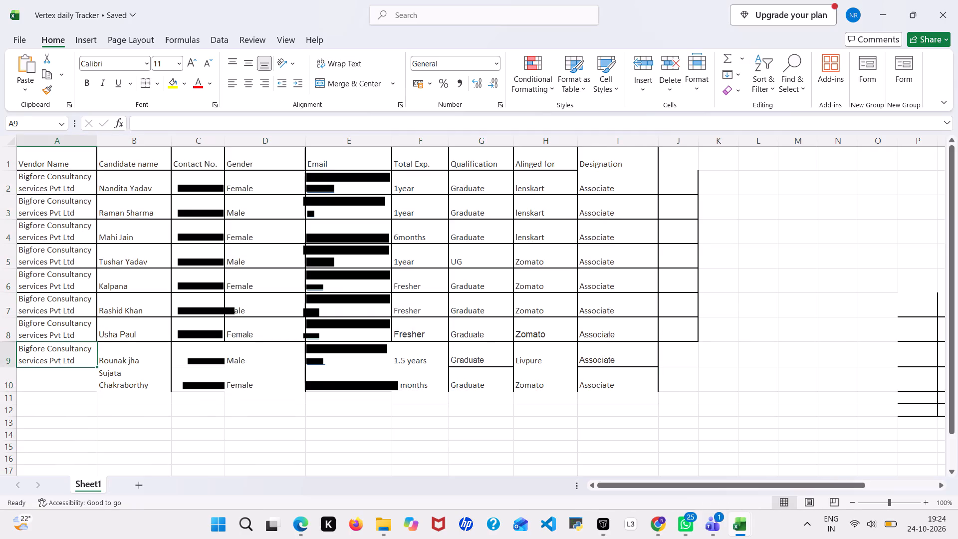
drag(96, 369, 96, 382)
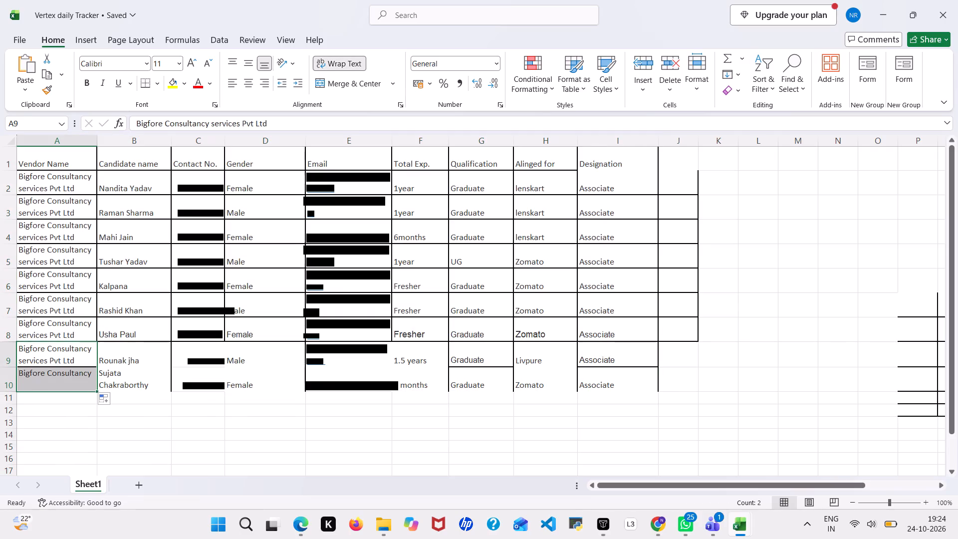
Centre the contents of the Vertex candidate table A1:I10 horizontally and apply All Borders to it.
drag(615, 378, 223, 262)
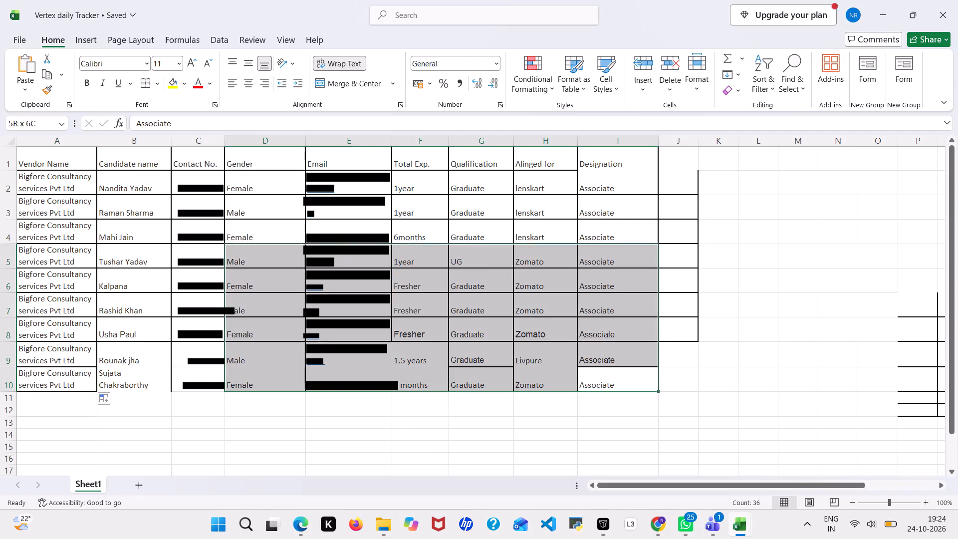
drag(223, 262, 67, 134)
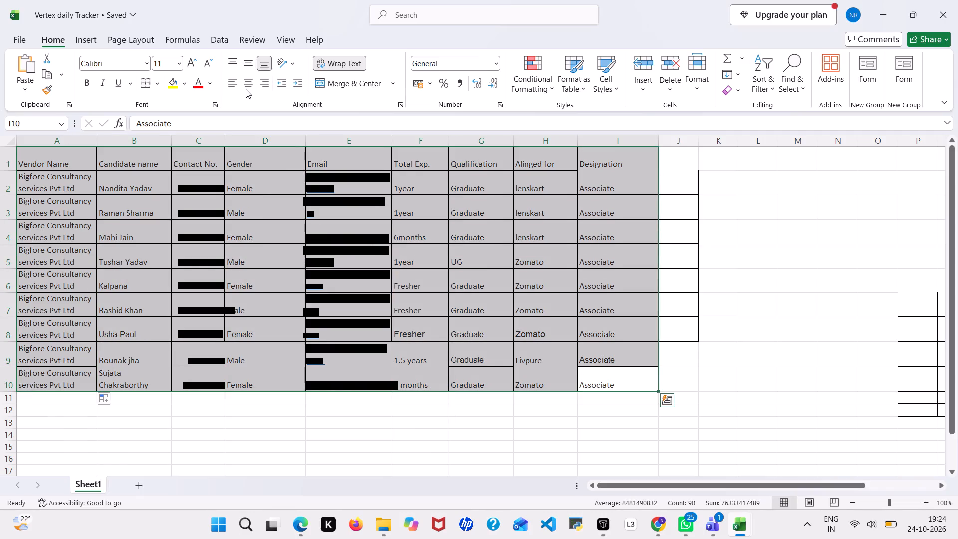
click(246, 89)
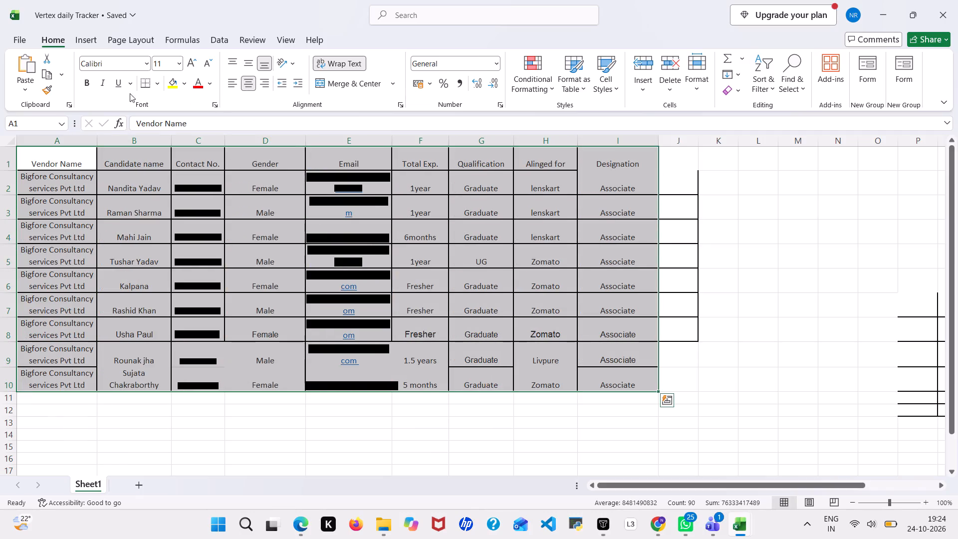
click(158, 83)
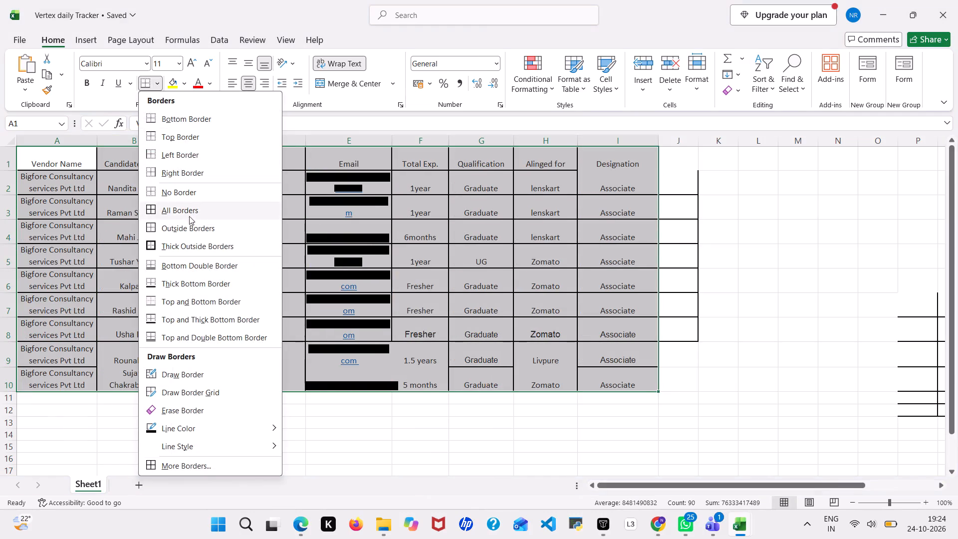
click(188, 212)
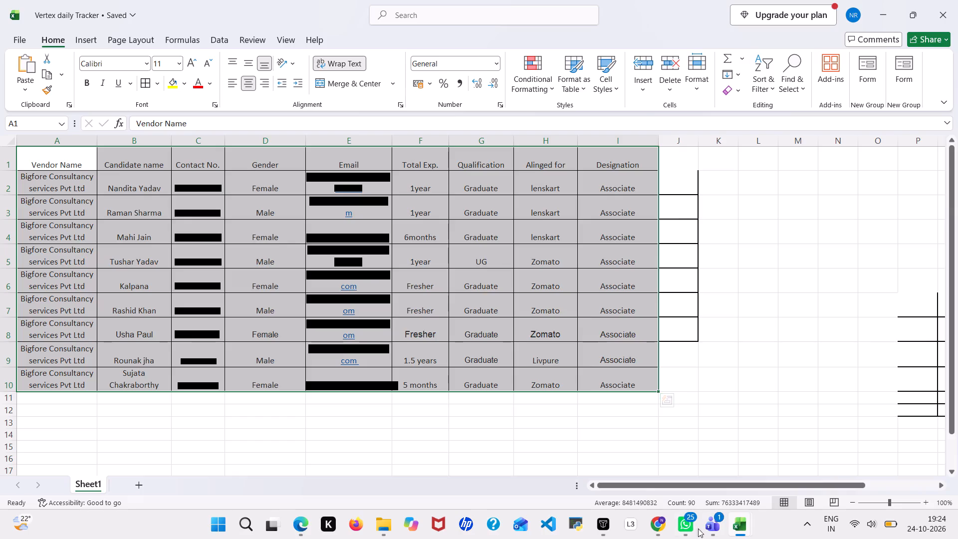
Switch to the Radical Minds daily tracker workbook.
click(650, 485)
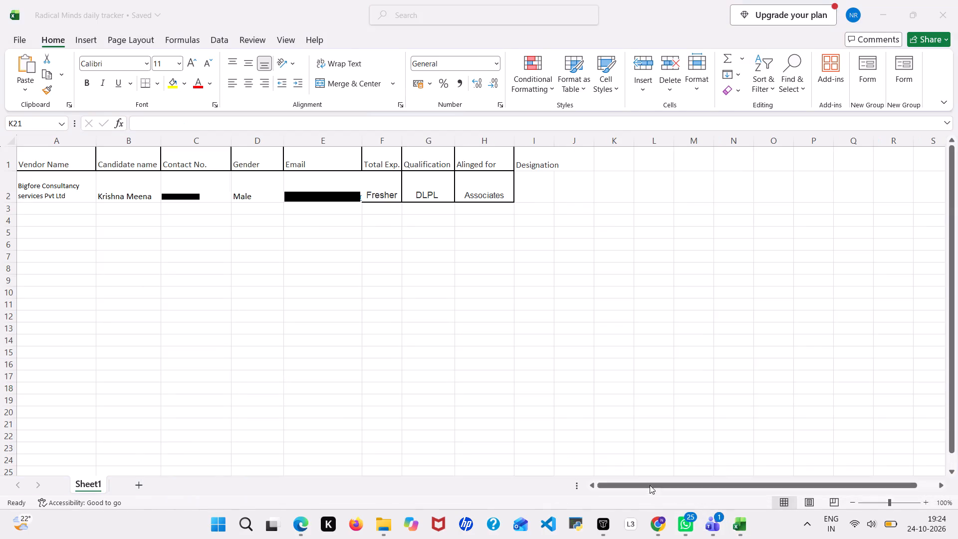
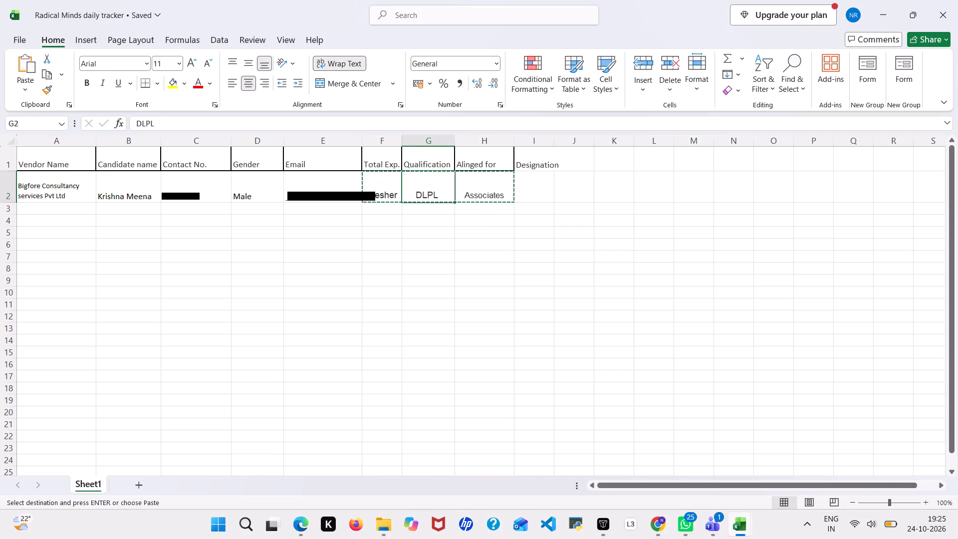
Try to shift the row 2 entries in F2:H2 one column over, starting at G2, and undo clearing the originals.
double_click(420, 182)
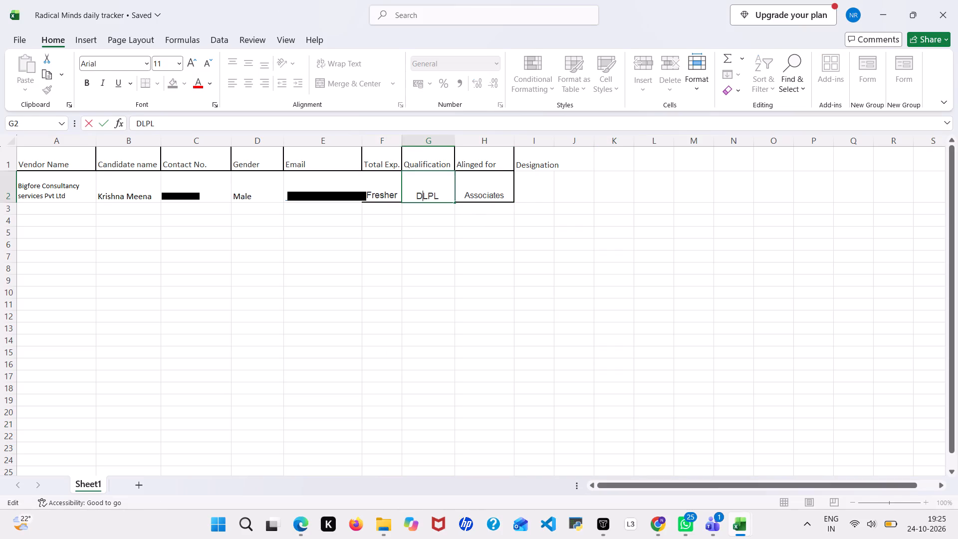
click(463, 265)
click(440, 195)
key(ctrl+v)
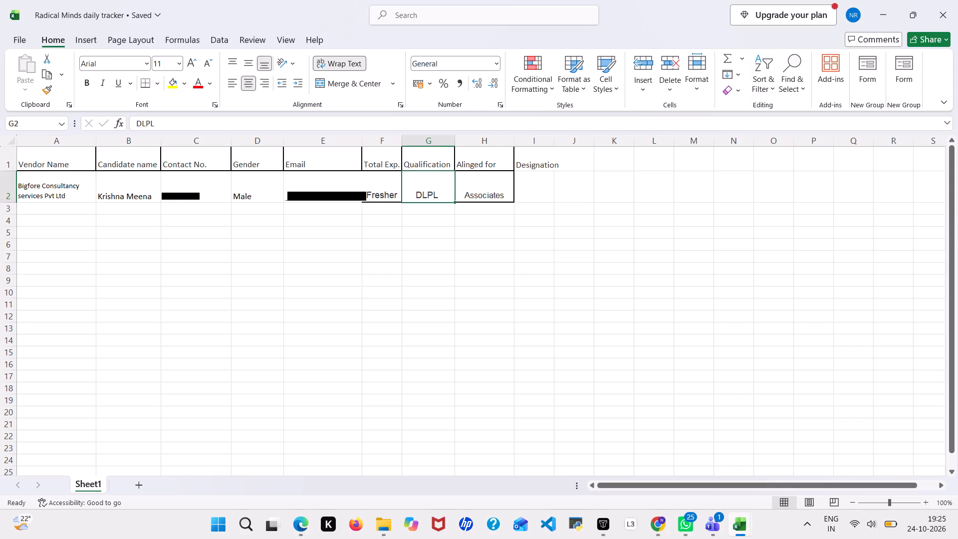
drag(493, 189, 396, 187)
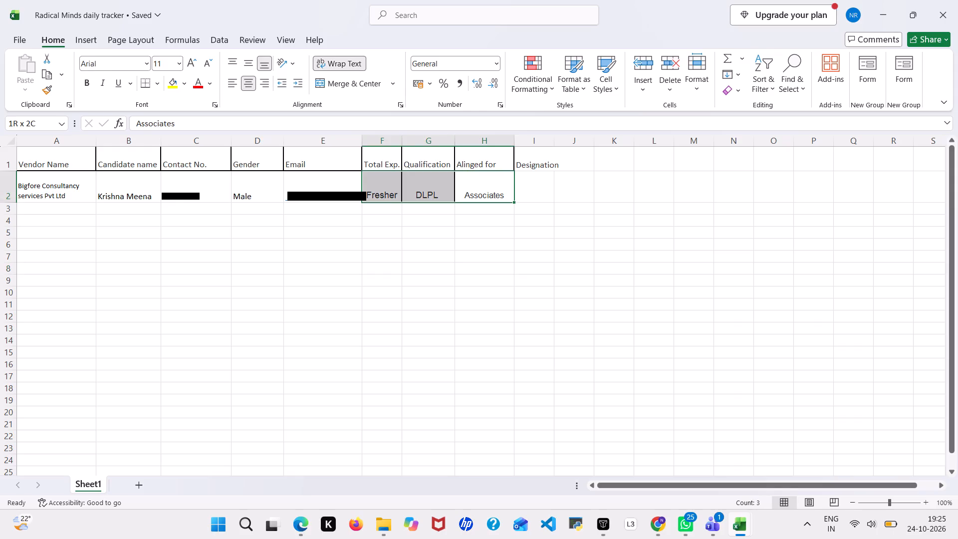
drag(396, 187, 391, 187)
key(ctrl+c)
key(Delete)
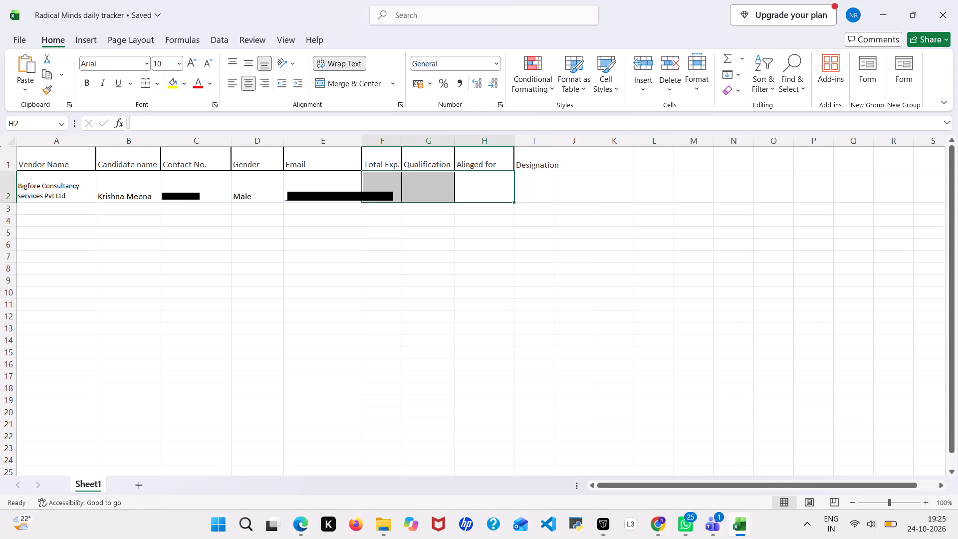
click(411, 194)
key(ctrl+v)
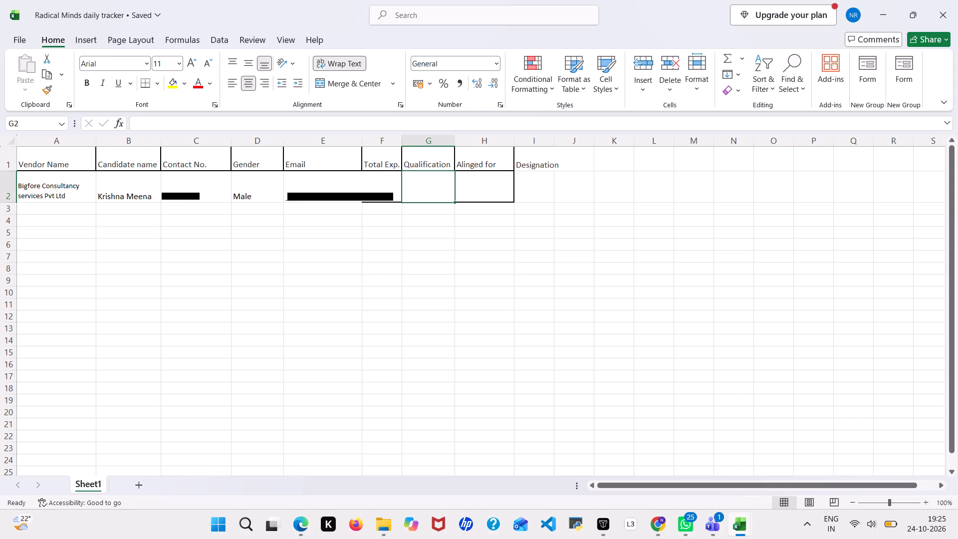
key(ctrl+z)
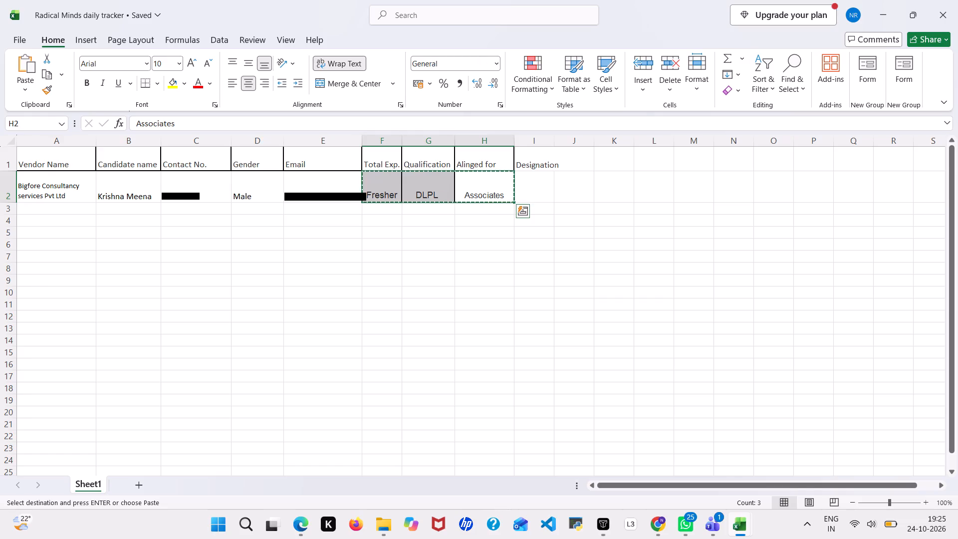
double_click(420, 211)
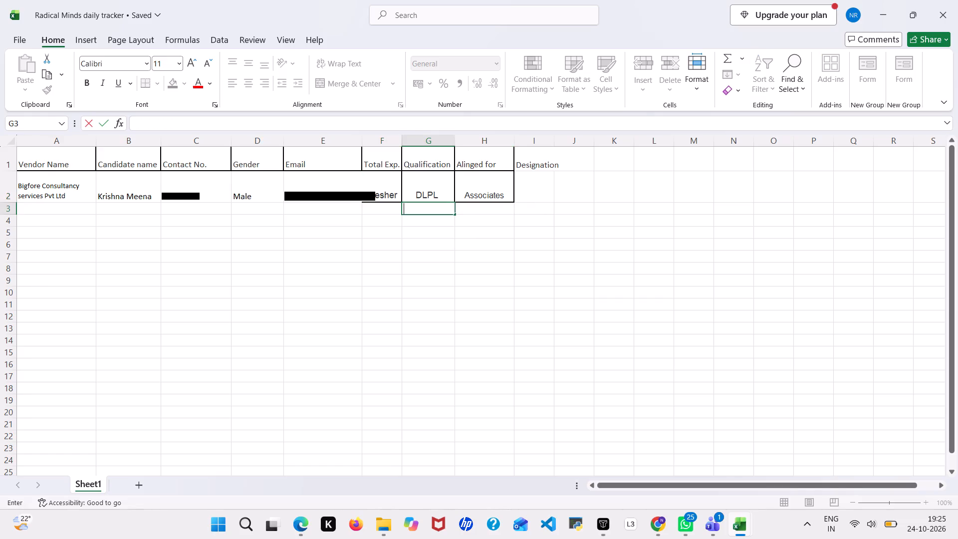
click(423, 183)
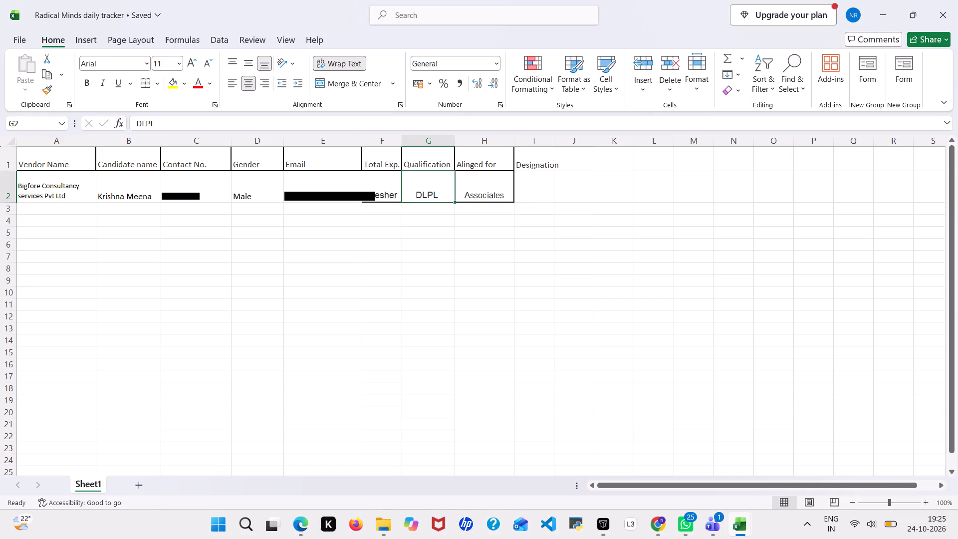
Clear the Total Exp., Qualification and Alinged for entries in cells F2, G2 and H2.
double_click(394, 194)
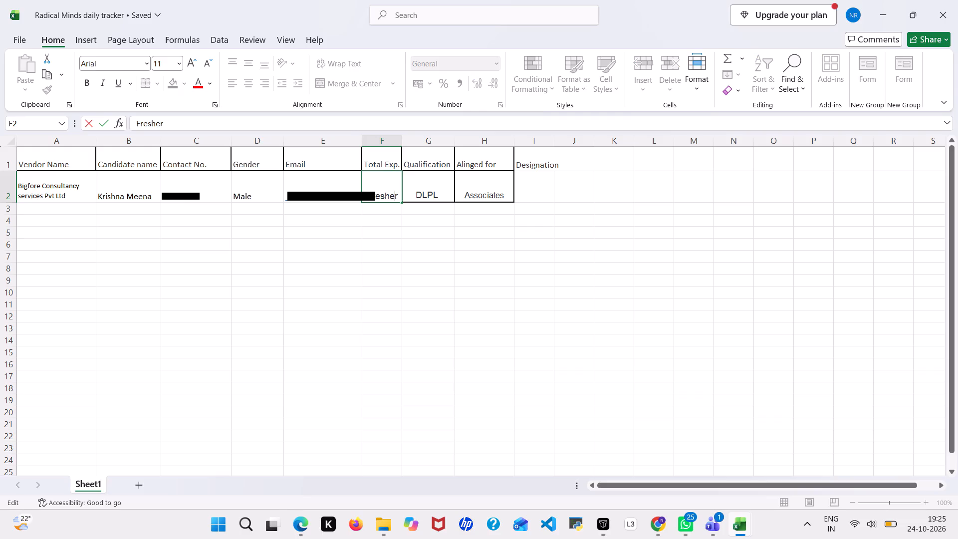
drag(397, 195, 367, 195)
key(Delete)
double_click(441, 196)
drag(441, 196, 414, 193)
key(Delete)
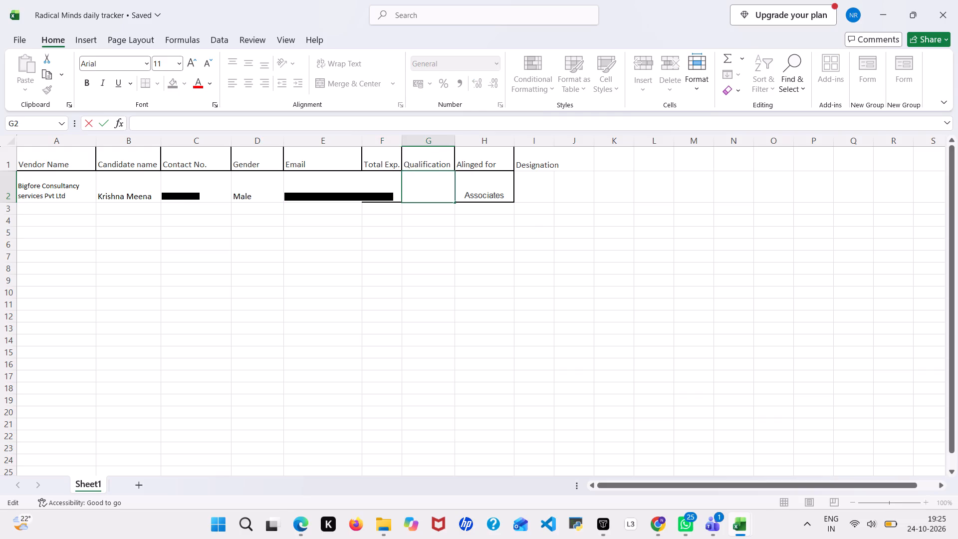
click(495, 191)
drag(495, 191, 504, 195)
drag(504, 195, 493, 195)
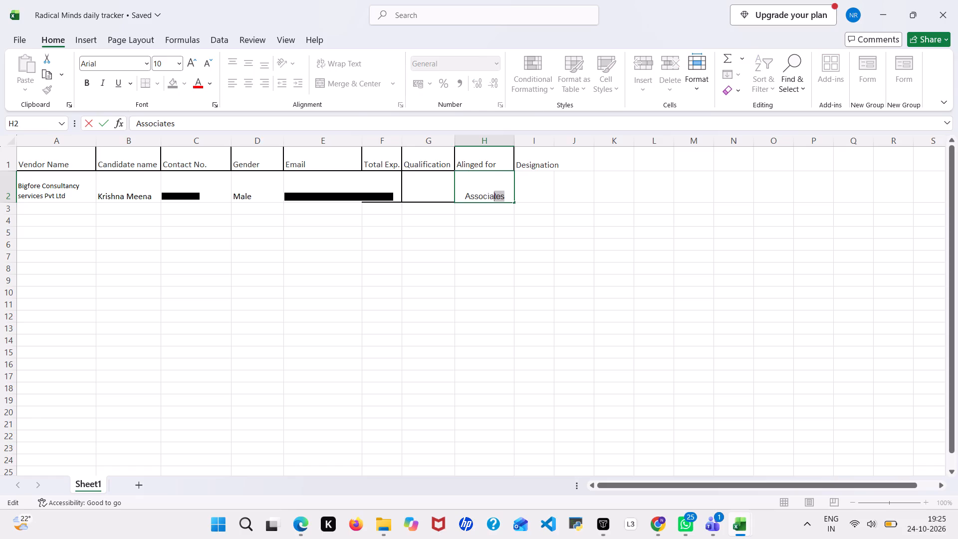
drag(493, 195, 463, 195)
key(Delete)
click(435, 191)
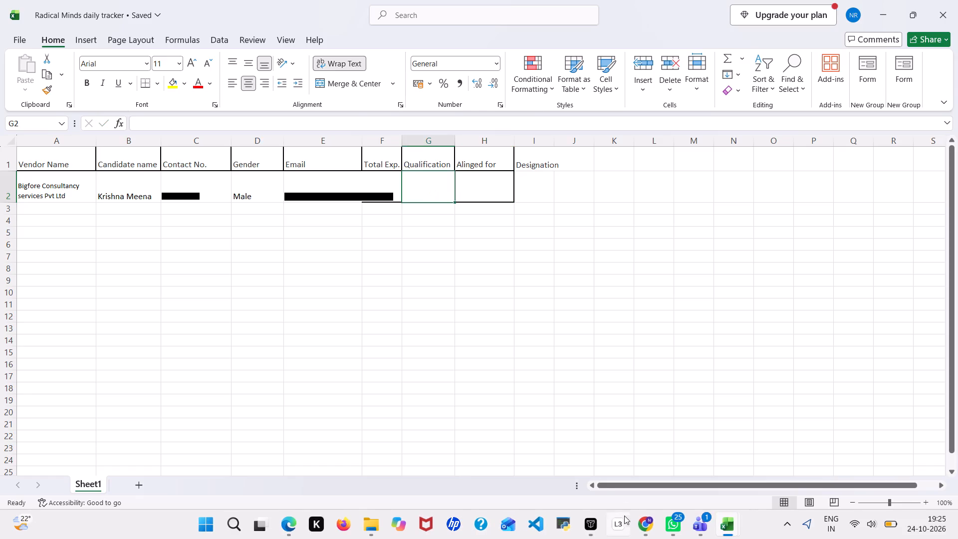
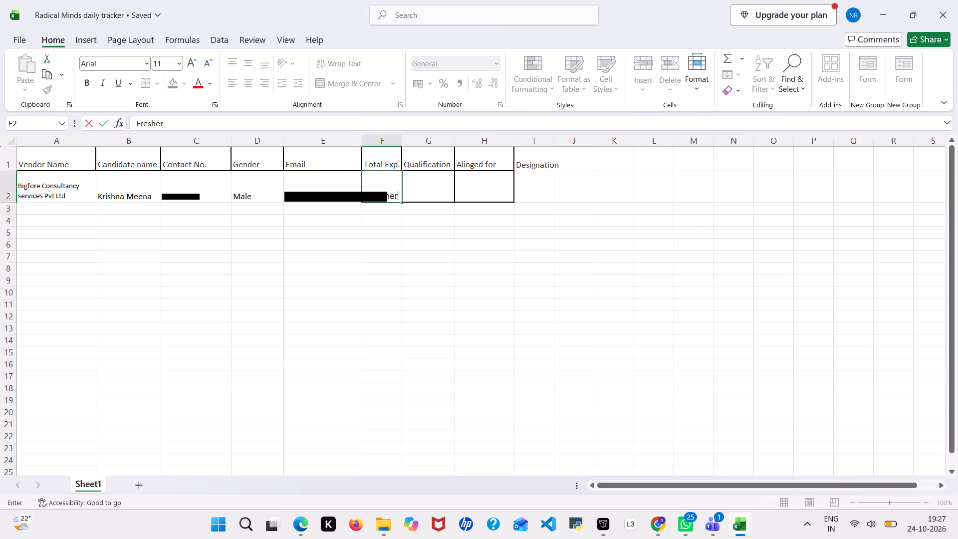
Open the empty Qualification cell G2 in the candidate's row for entry.
double_click(446, 190)
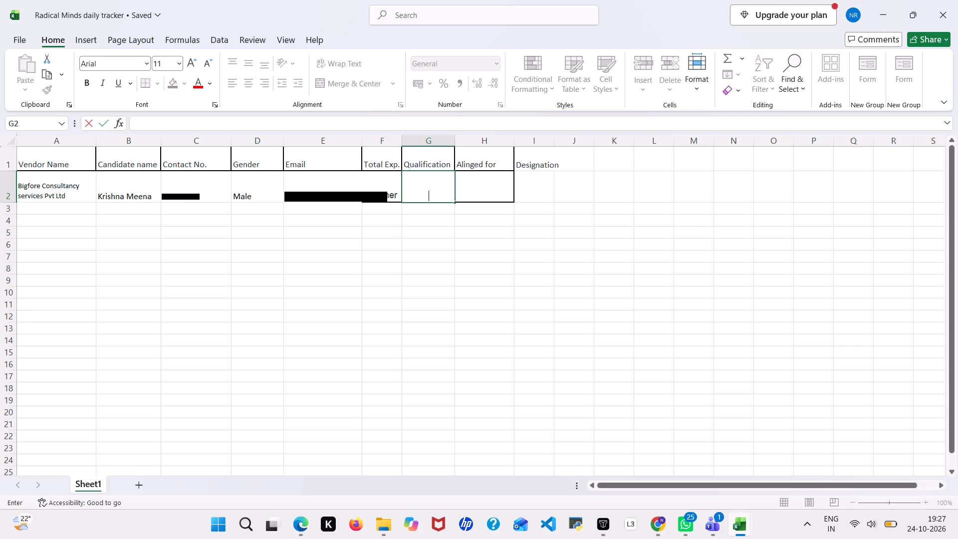
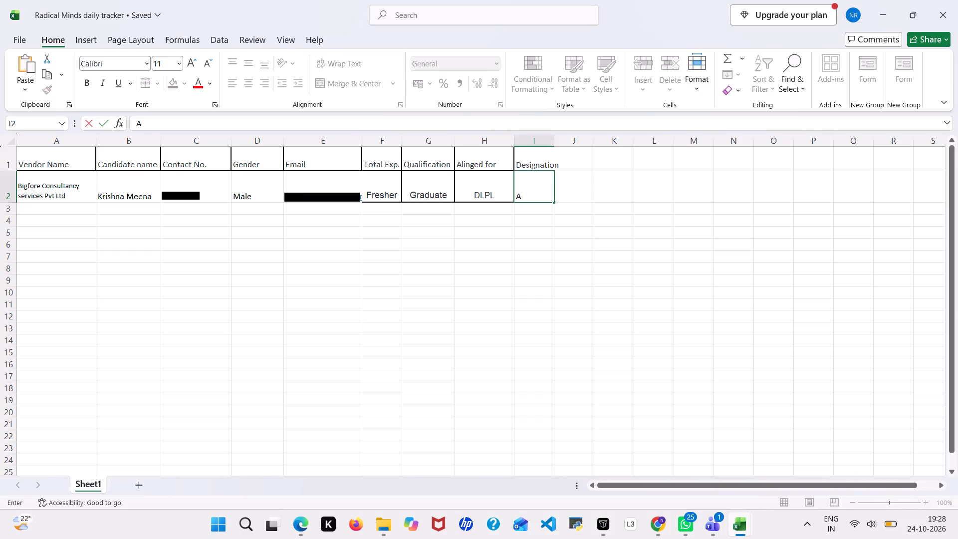
Complete the candidate's Designation entry in cell I2 as Associate.
text(ssociate)
click(536, 278)
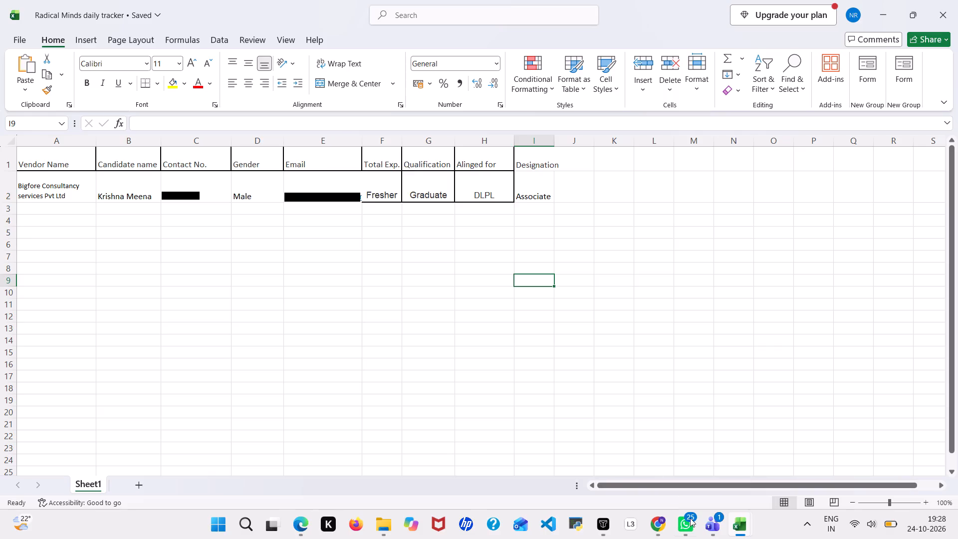
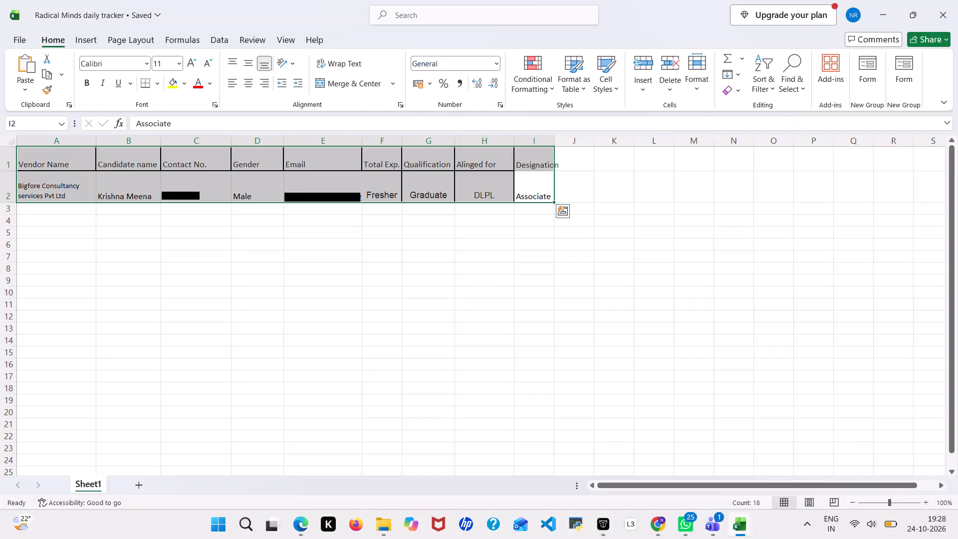
Wrap the text in A1:I2 of the Radical Minds tracker and set its font to Calibri, size 11.
click(341, 60)
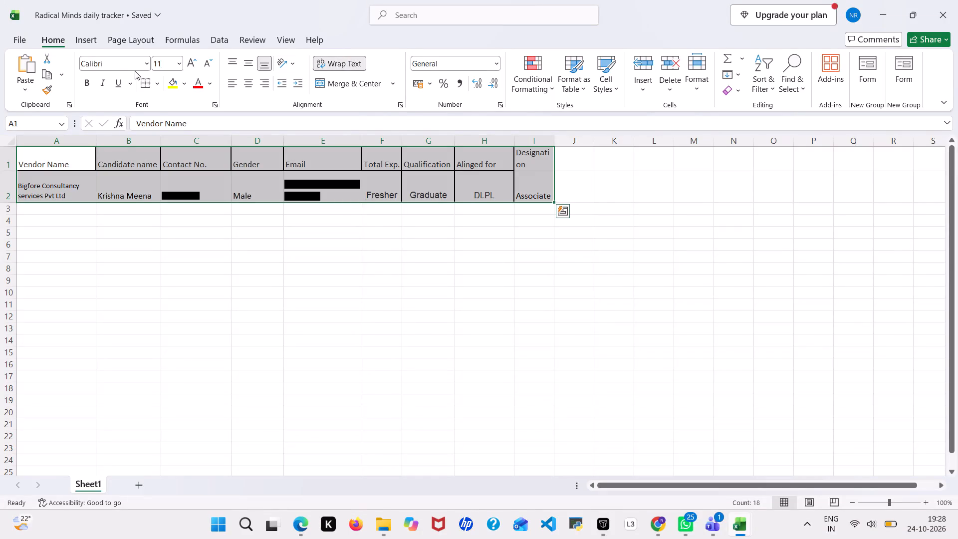
click(145, 63)
scroll(137, 113, up, 12)
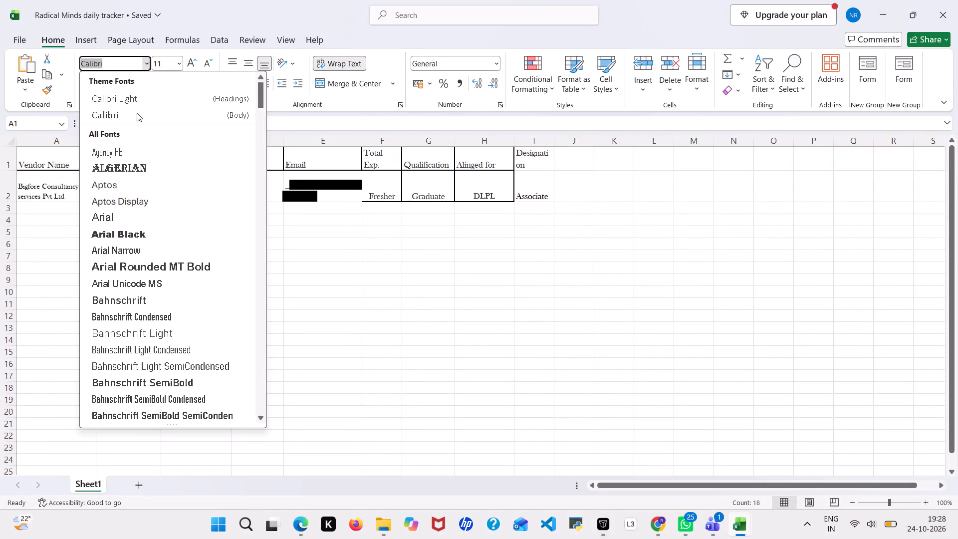
scroll(137, 113, up, 7)
click(130, 113)
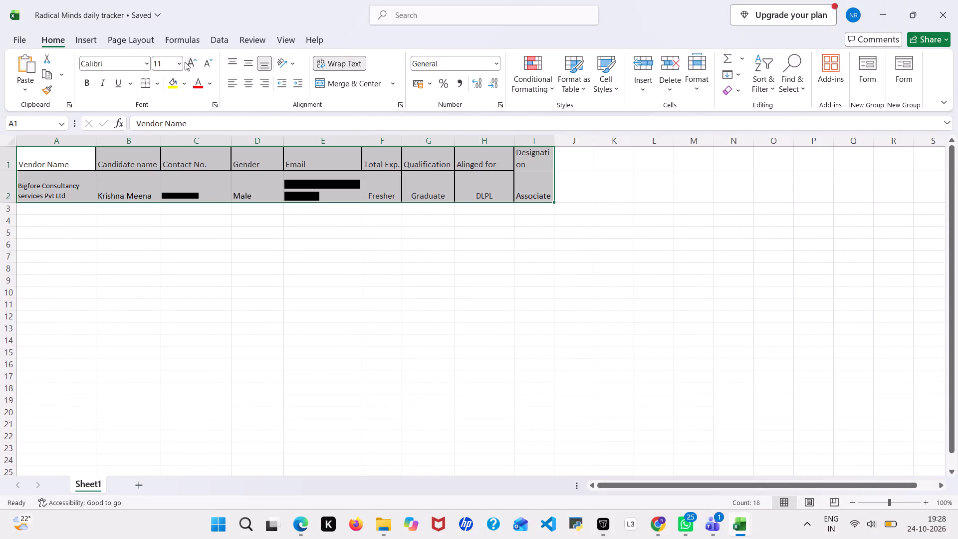
click(180, 62)
double_click(163, 125)
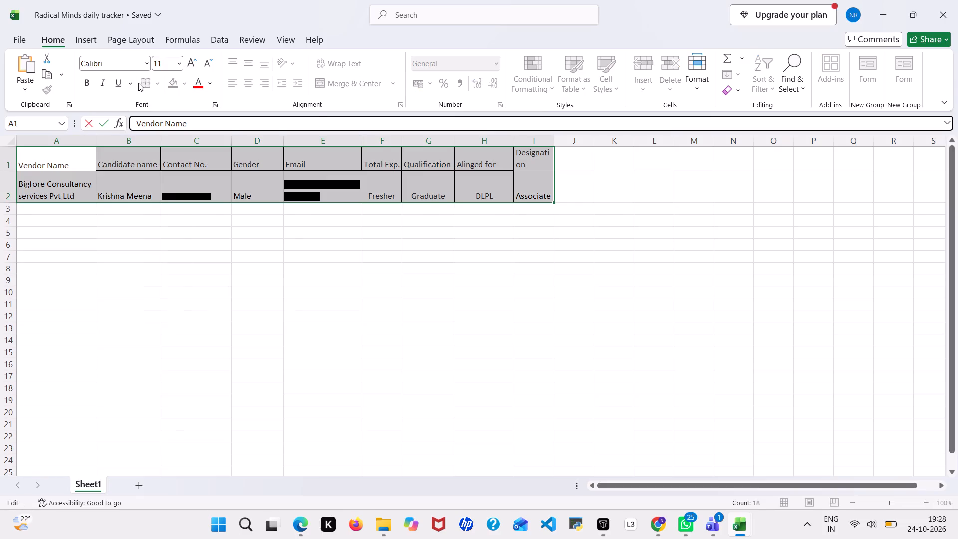
Apply All Borders to the header and candidate rows, A1:I2, of the Radical Minds tracker.
click(153, 83)
click(157, 83)
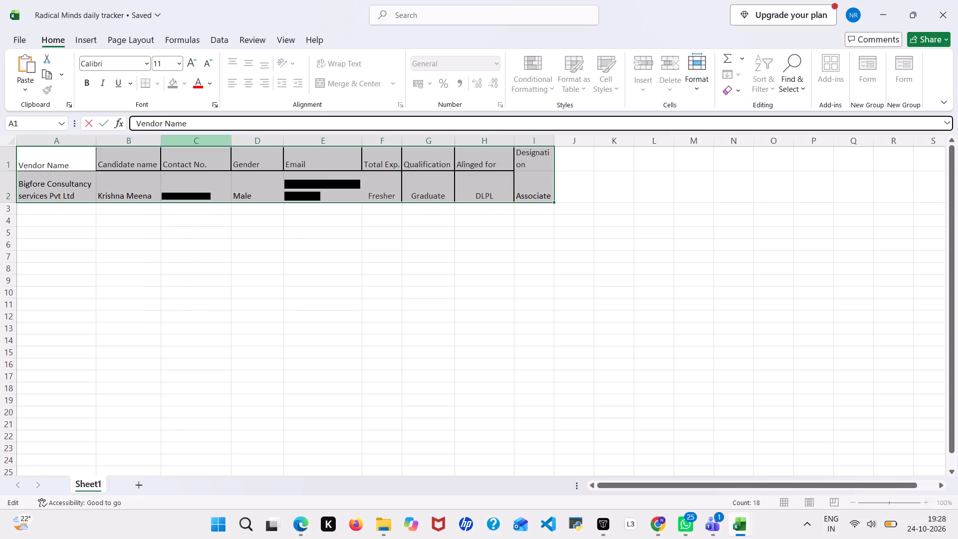
click(202, 302)
drag(530, 194, 295, 192)
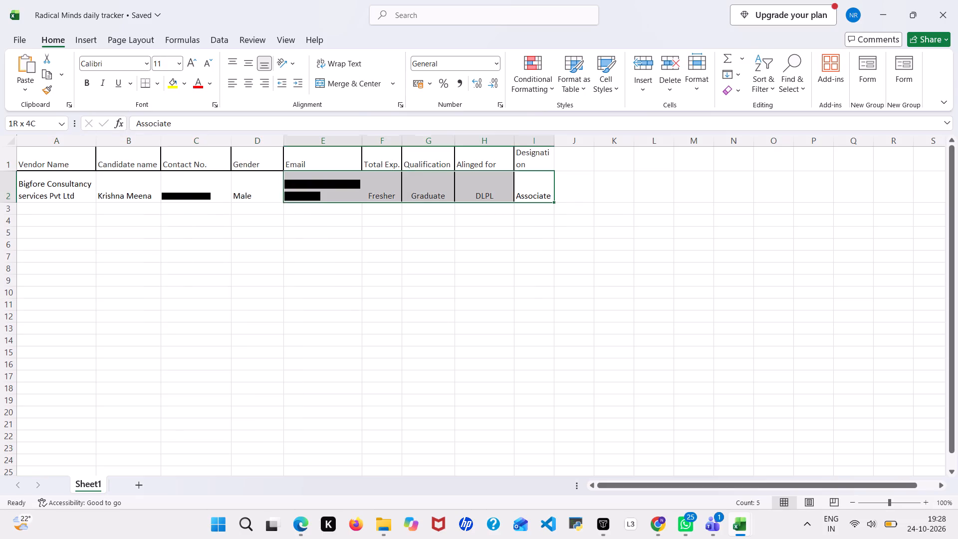
drag(295, 192, 68, 165)
click(155, 82)
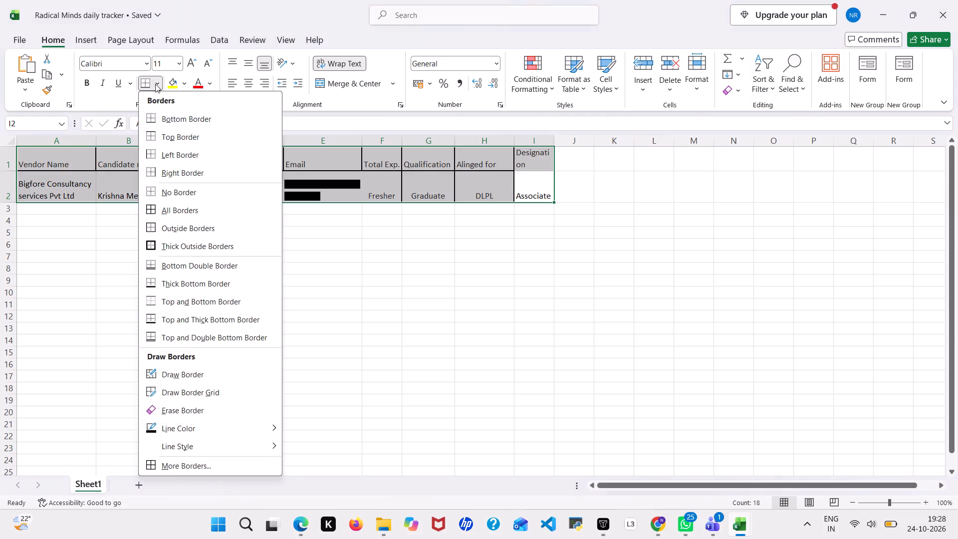
click(172, 217)
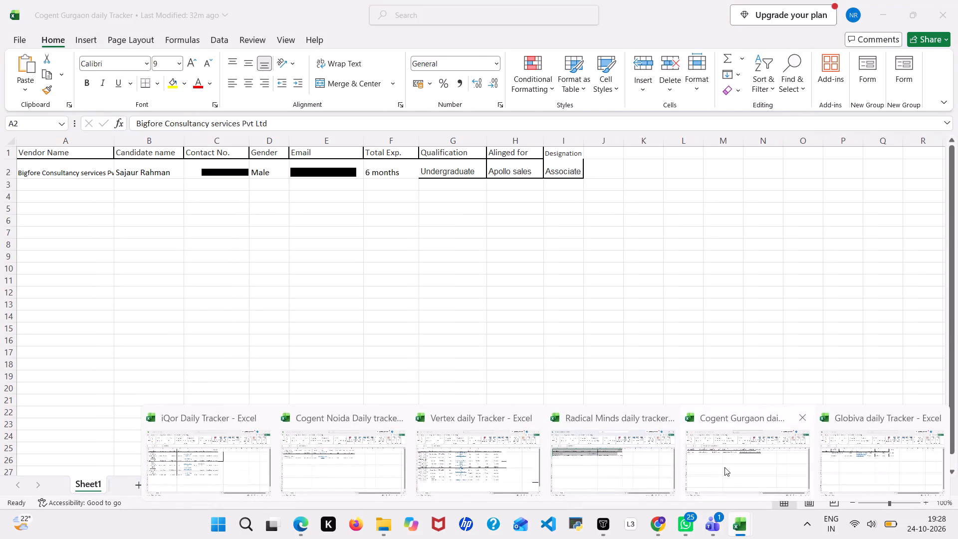
Switch to the Cogent Gurgaon tracker, centre A1:I2 horizontally and set its font to Calibri.
click(724, 467)
drag(568, 166, 394, 182)
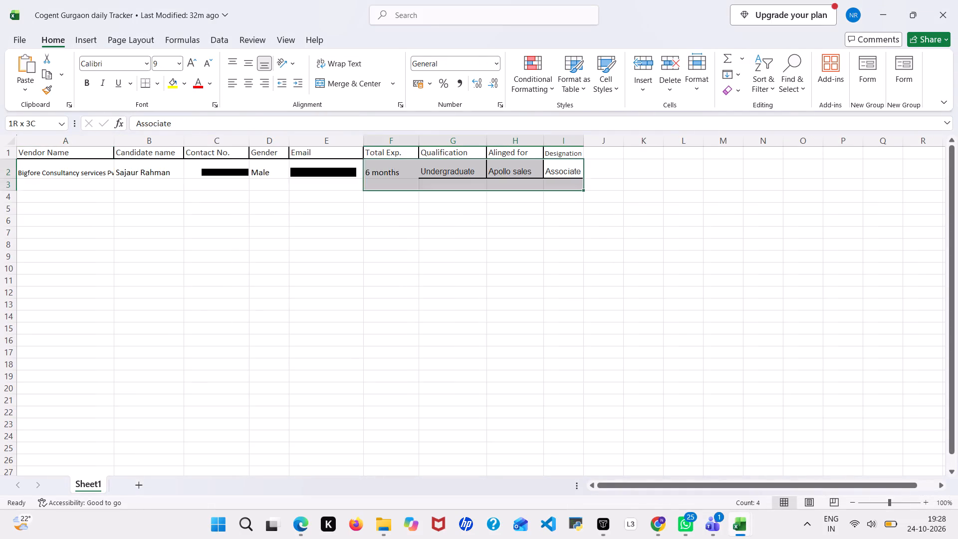
drag(394, 182, 1, 153)
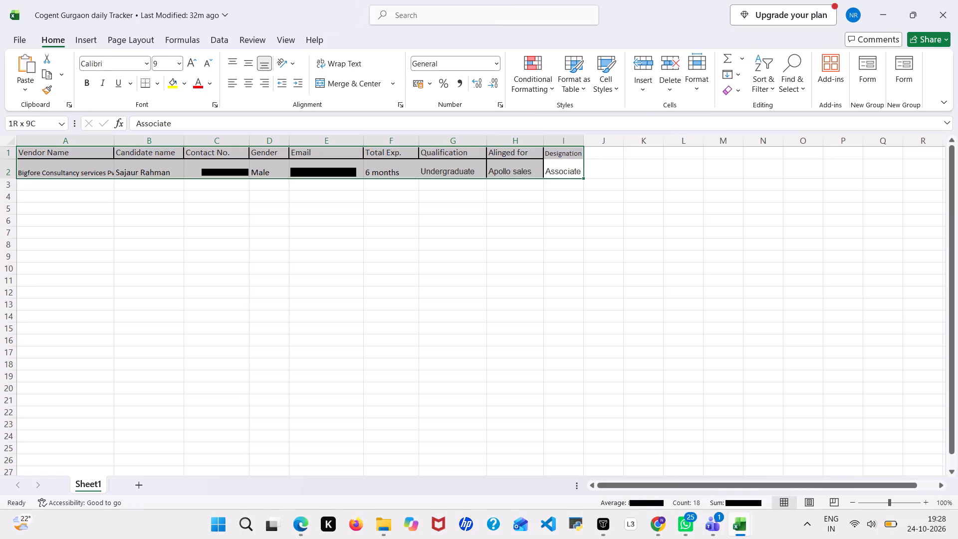
drag(1, 153, 1, 153)
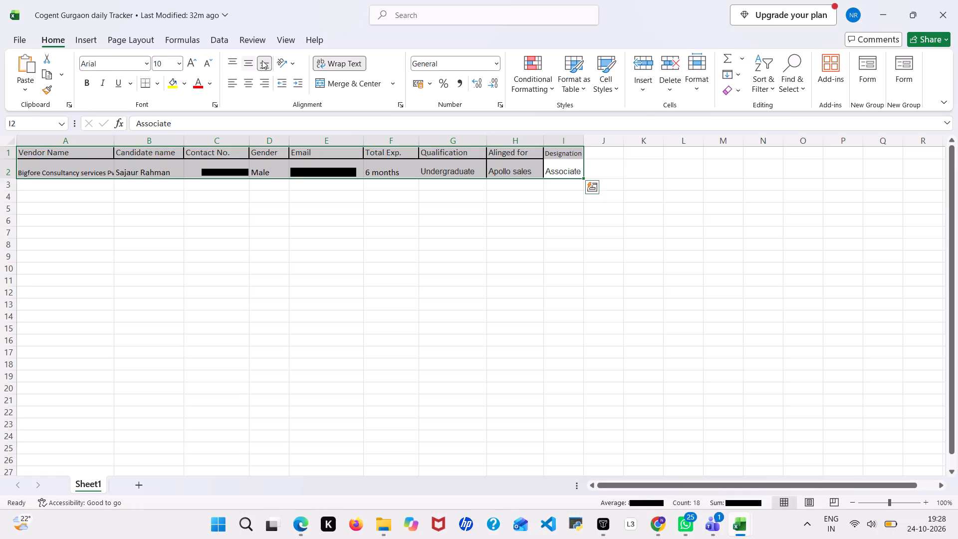
click(250, 82)
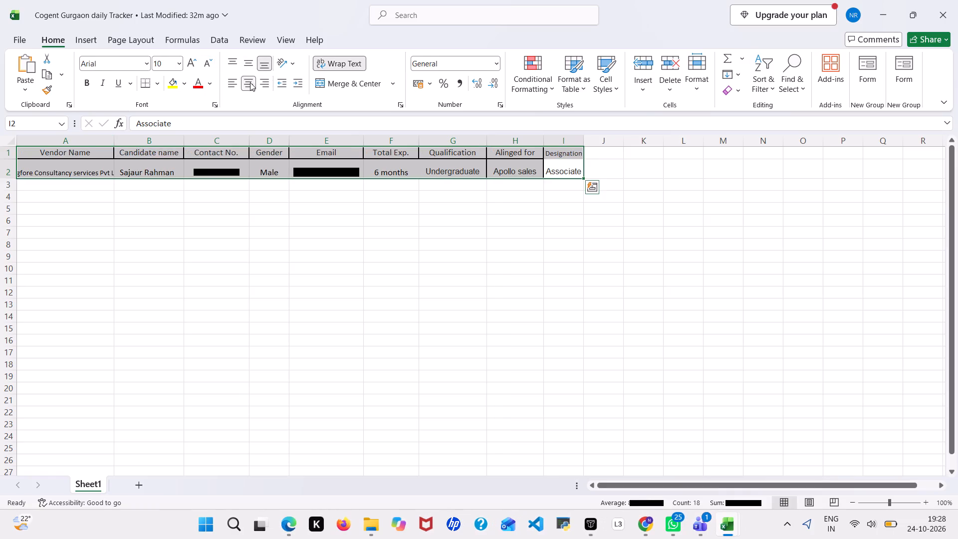
click(150, 62)
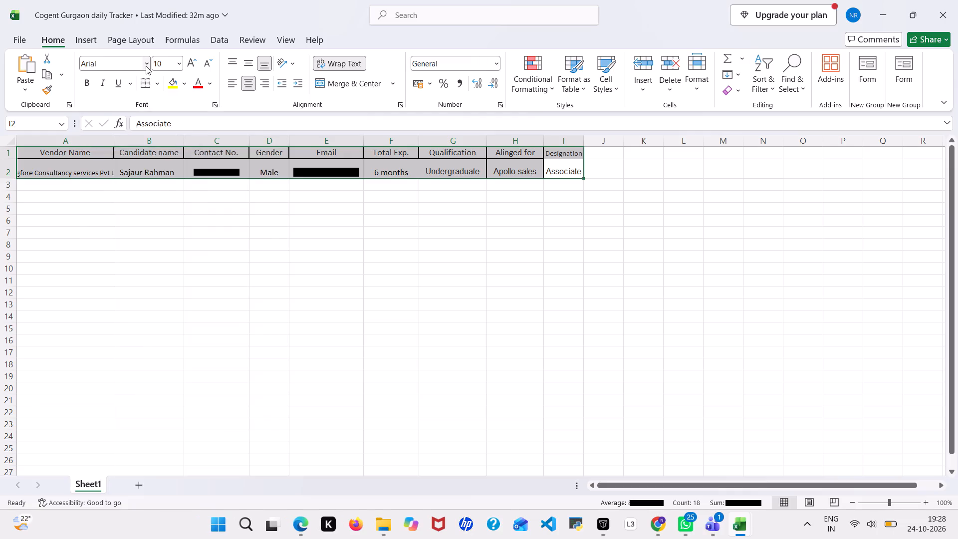
click(146, 66)
click(133, 113)
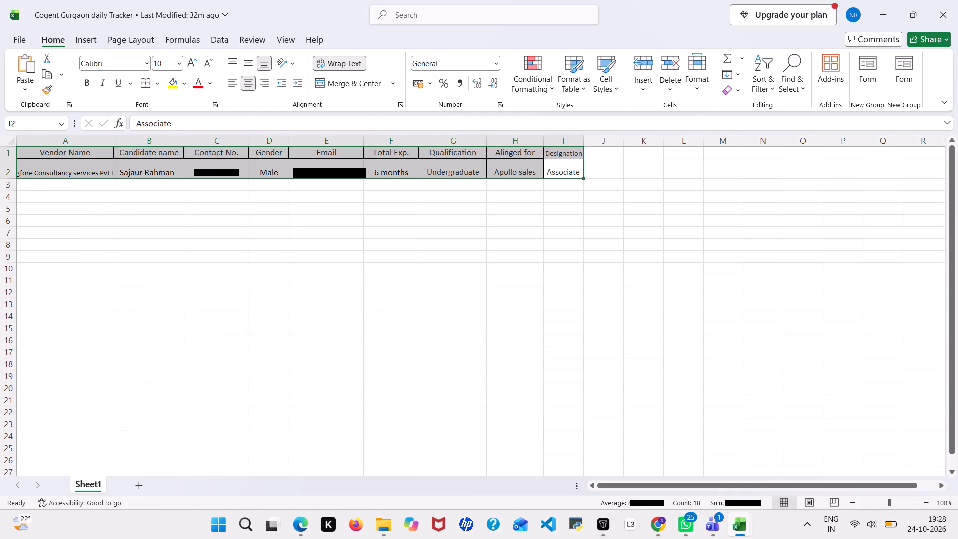
Wrap the text in A1:I2 and make row 2 taller to fit the wrapped vendor name.
click(341, 57)
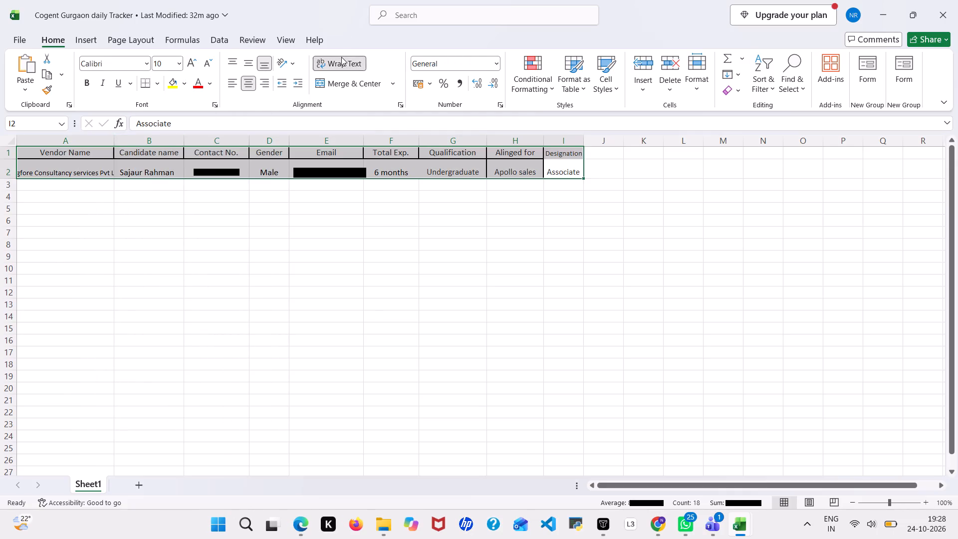
click(341, 57)
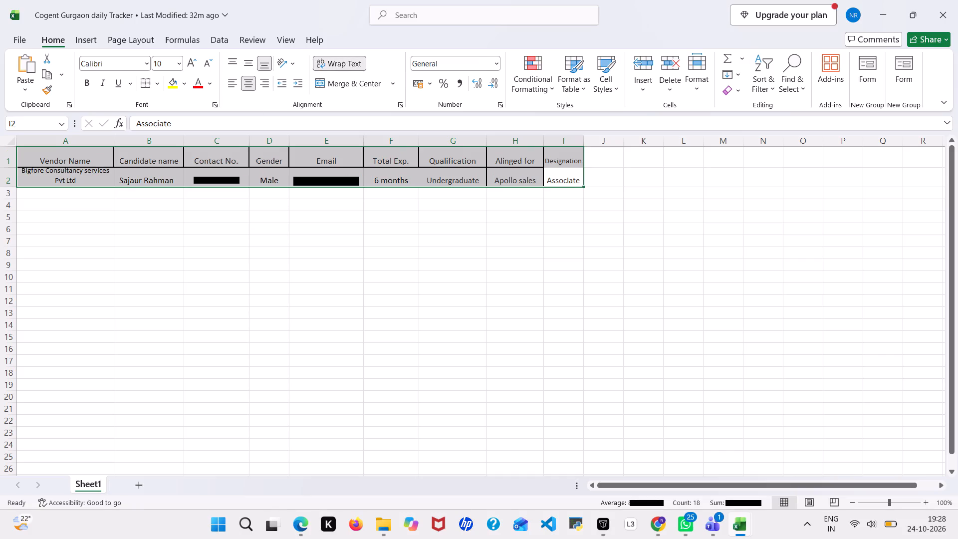
drag(15, 186, 16, 199)
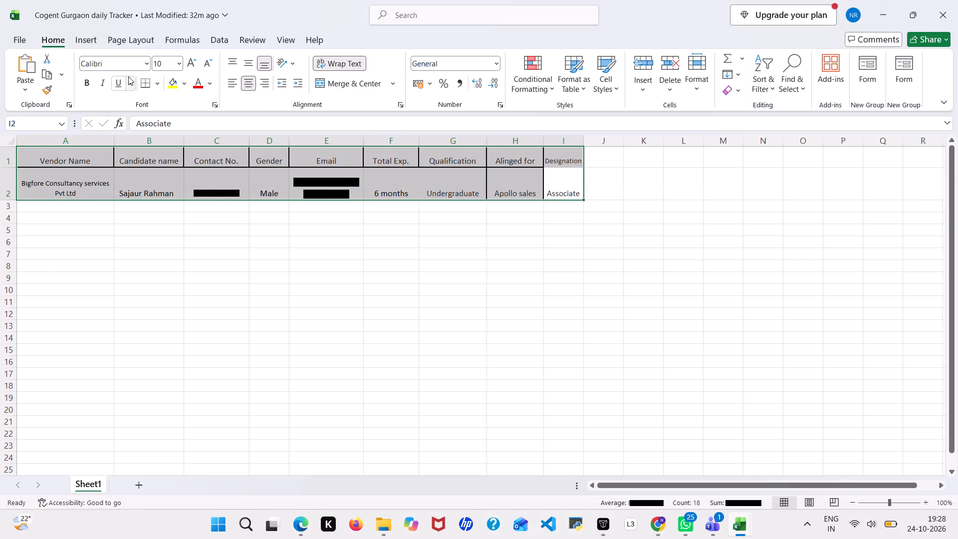
Set the font size of A1:I2 to 11 and apply All Borders in the Cogent Gurgaon tracker.
click(180, 64)
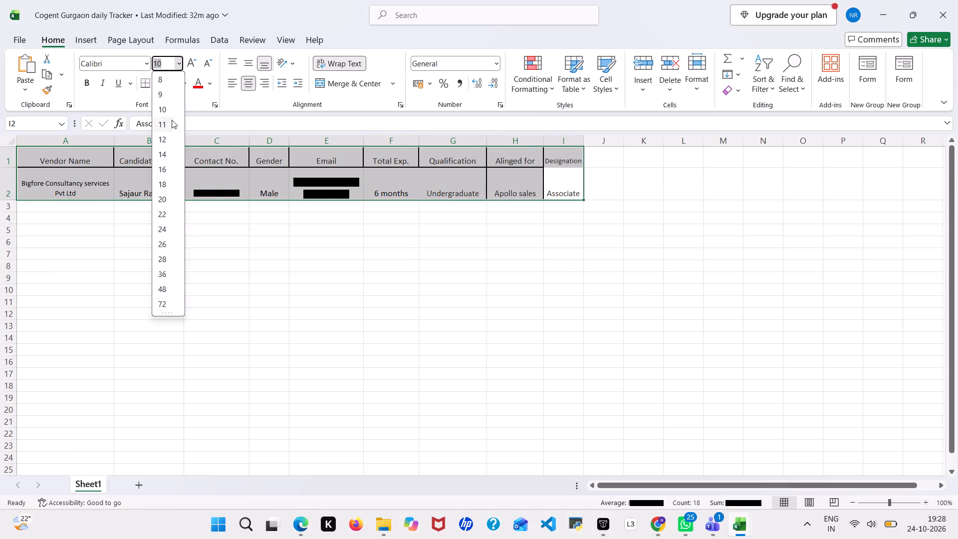
click(166, 122)
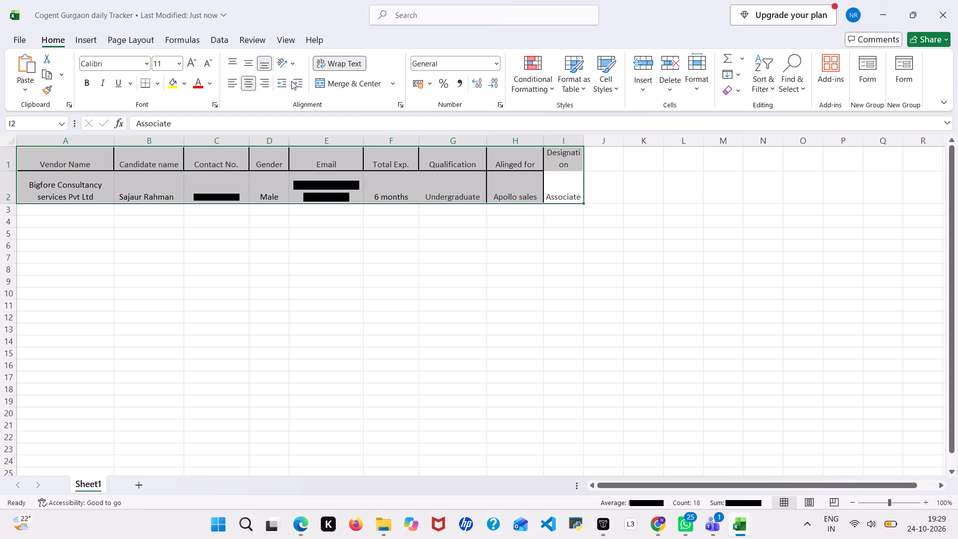
click(157, 86)
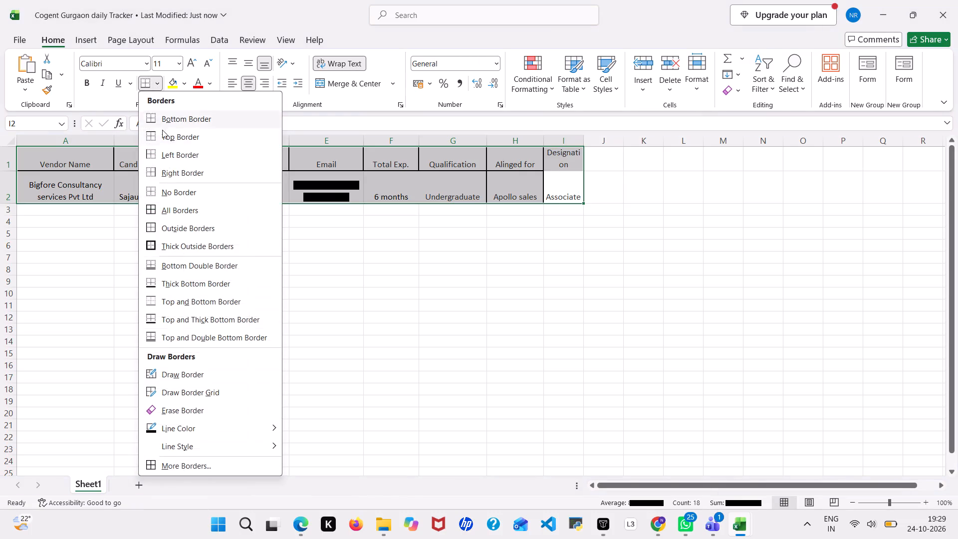
click(184, 208)
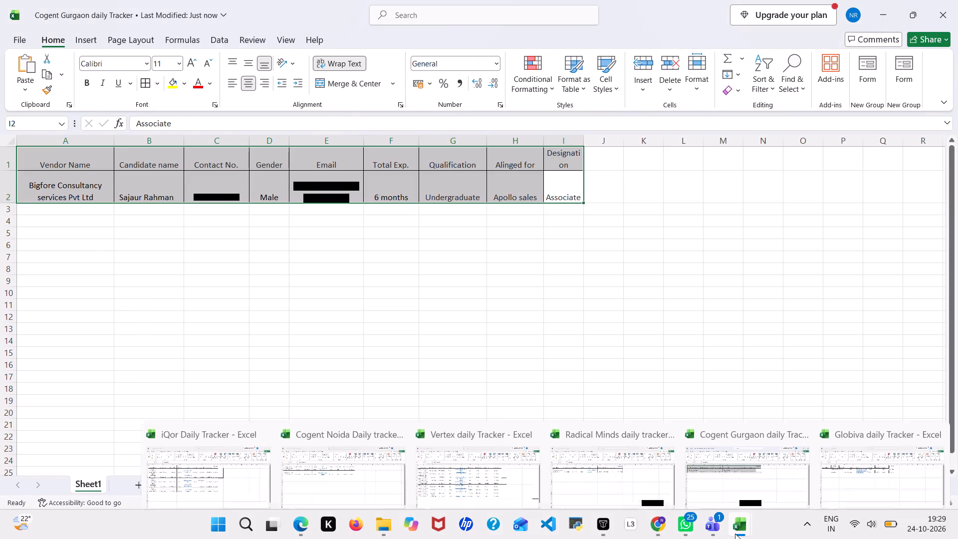
Switch to the Globiva tracker and format A1:I3 as Calibri, size 11, centred horizontally.
click(866, 470)
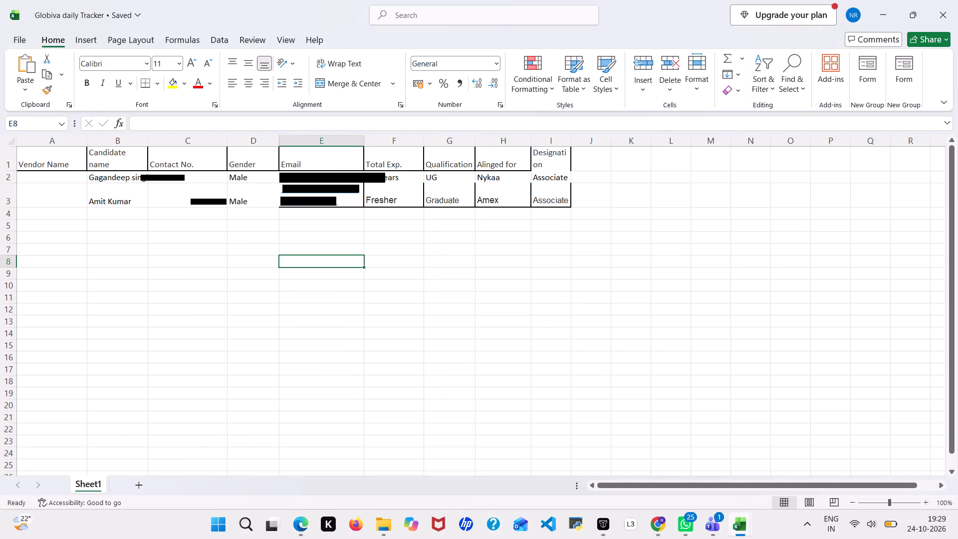
drag(554, 204, 29, 168)
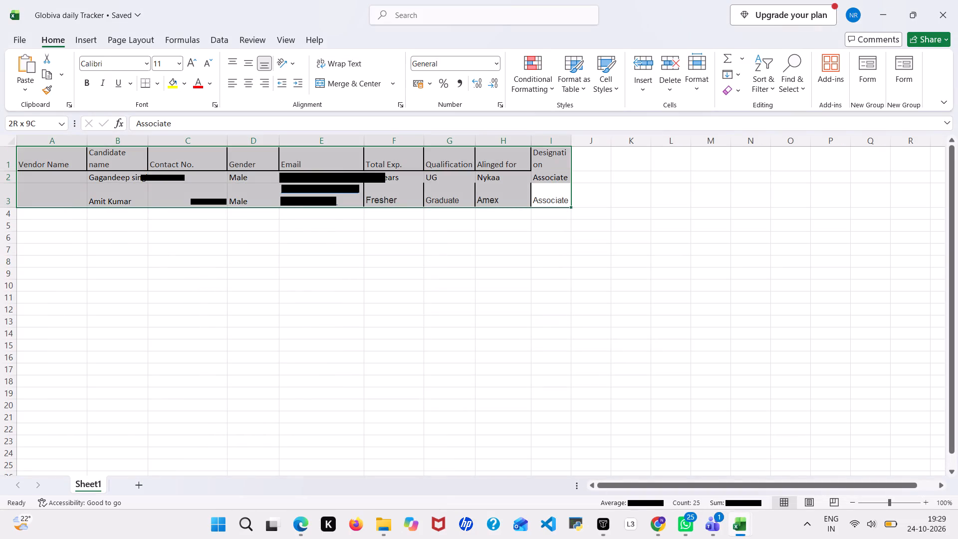
drag(29, 168, 2, 160)
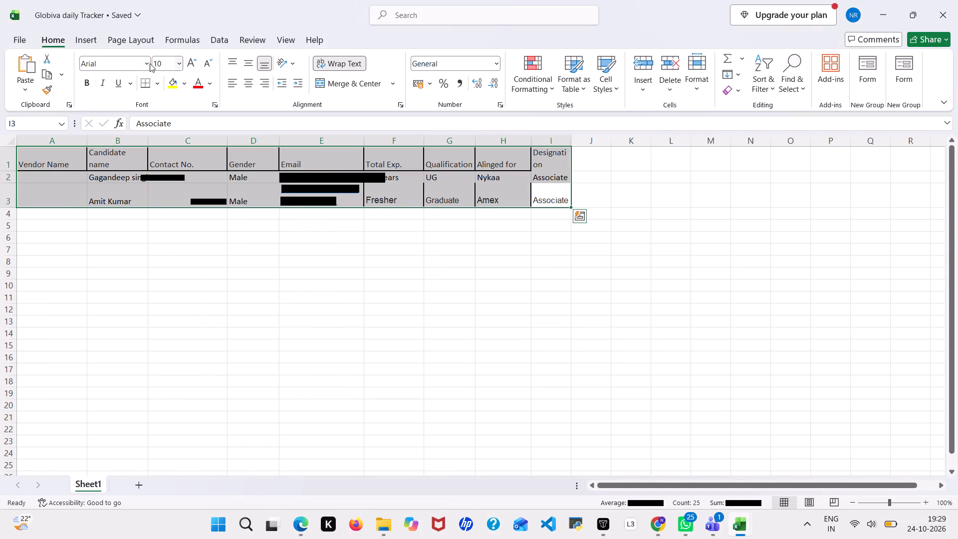
click(145, 61)
click(141, 110)
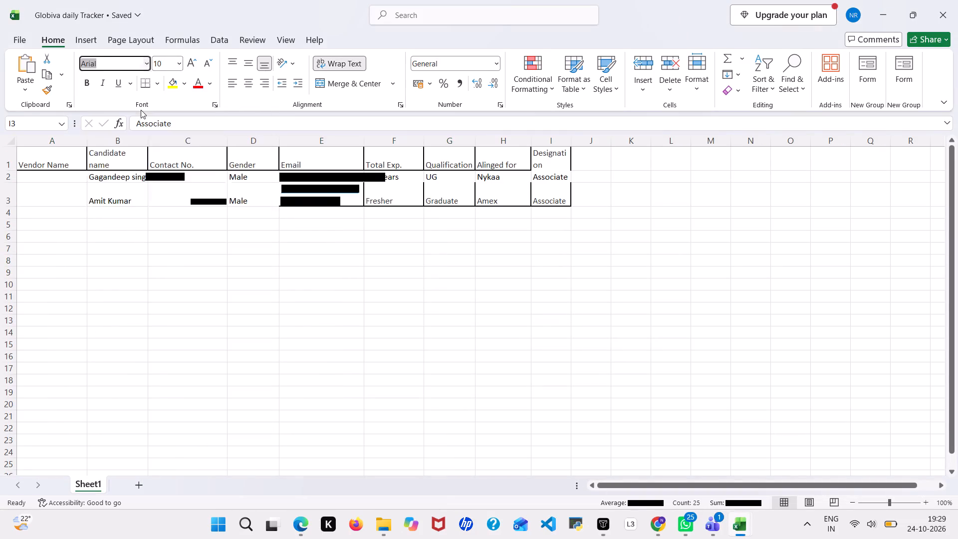
click(181, 59)
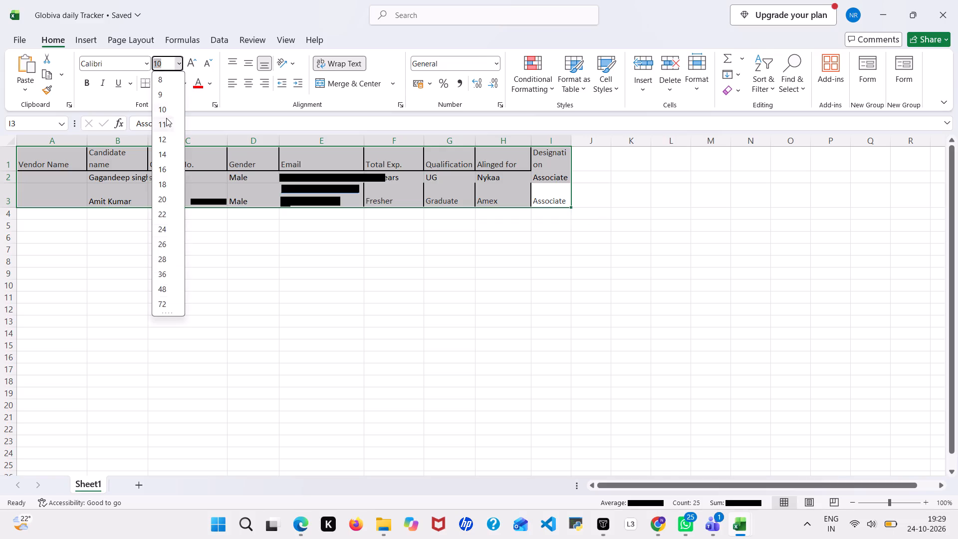
click(165, 123)
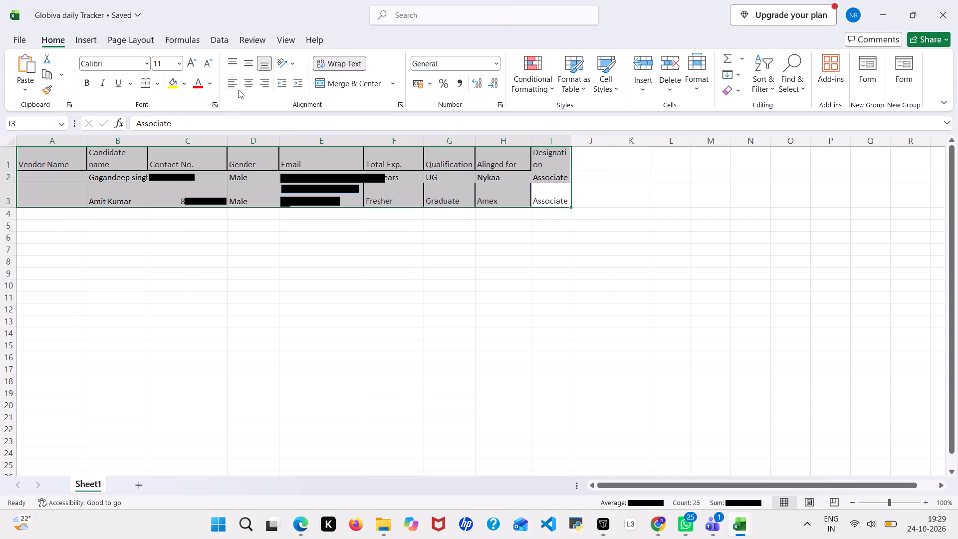
click(244, 87)
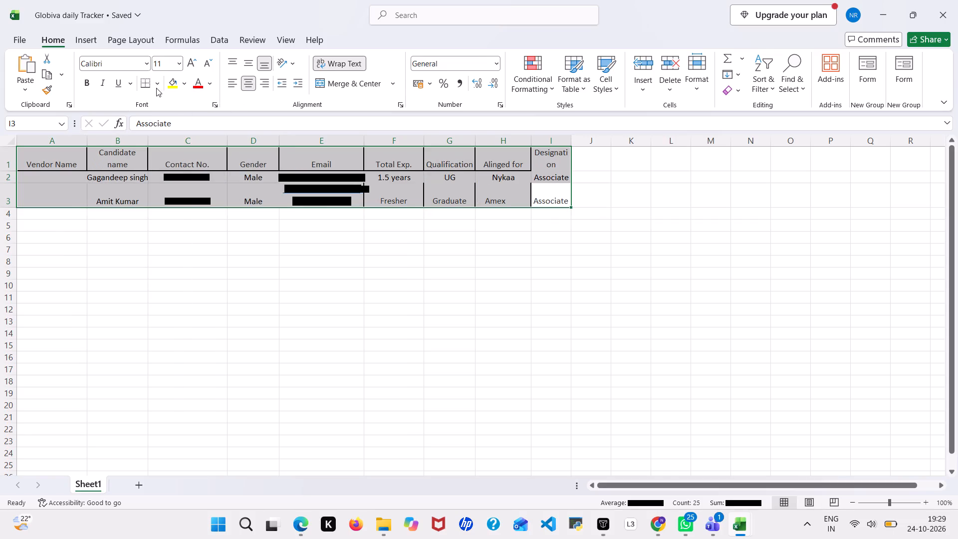
Apply All Borders to A1:I3 of the Globiva tracker.
click(155, 87)
click(171, 208)
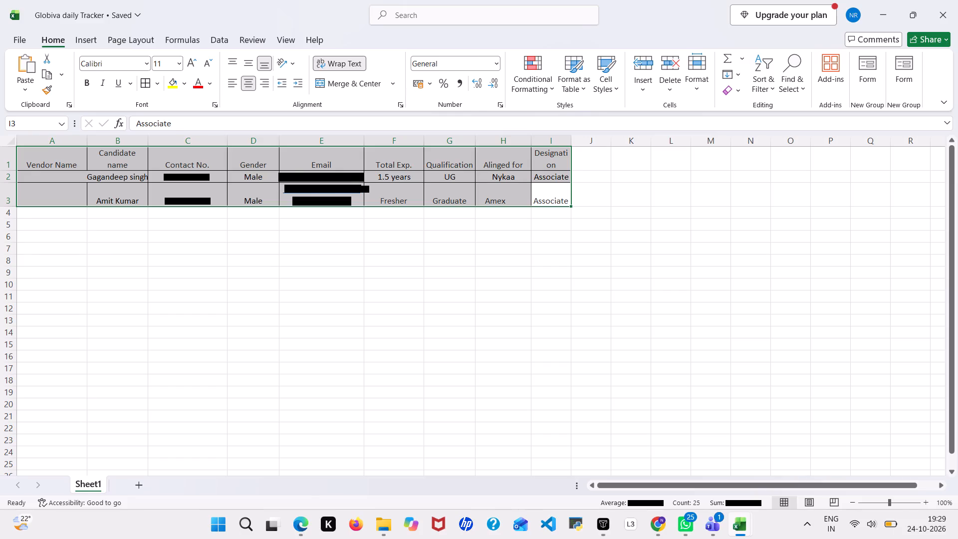
Widen the Vendor Name and Candidate name columns and increase the height of row 2.
drag(88, 142, 106, 139)
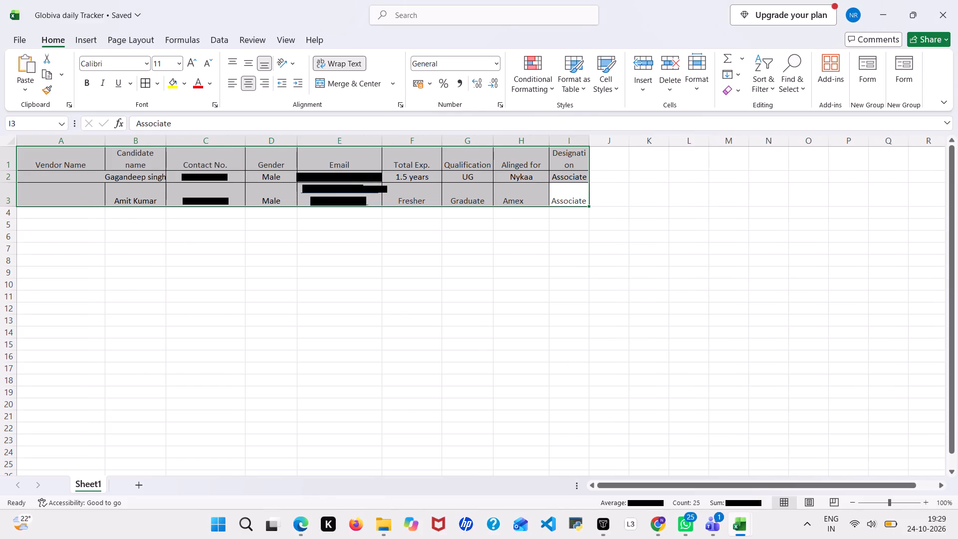
drag(16, 182, 16, 186)
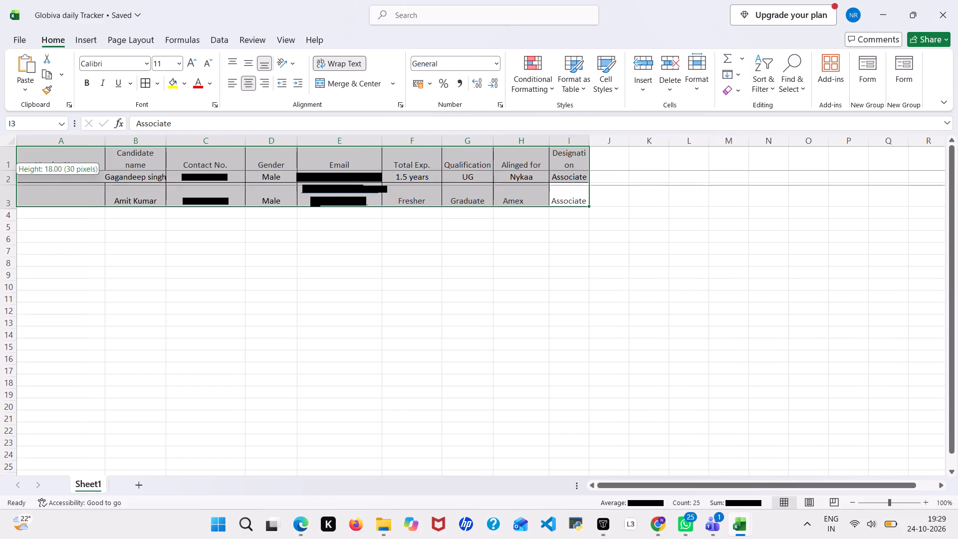
drag(16, 186, 16, 193)
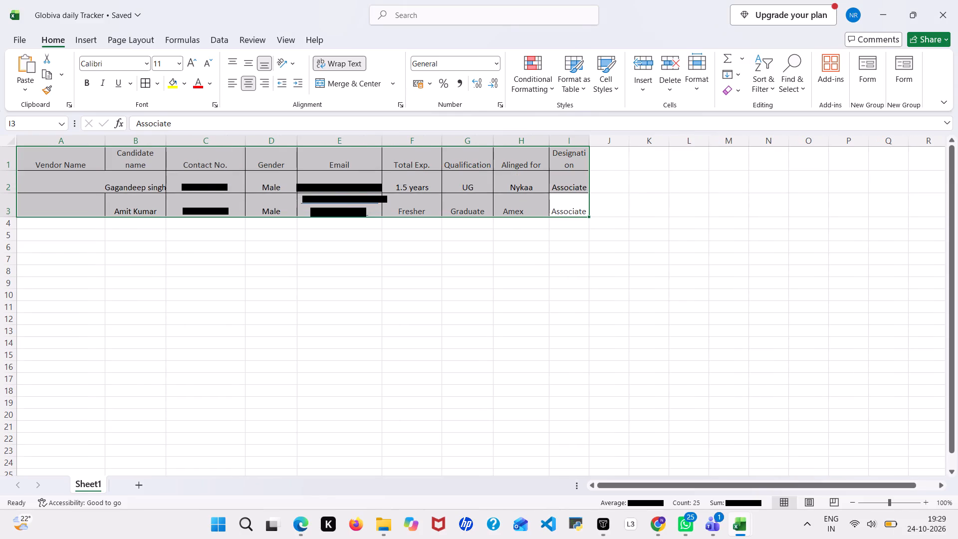
drag(165, 142, 175, 142)
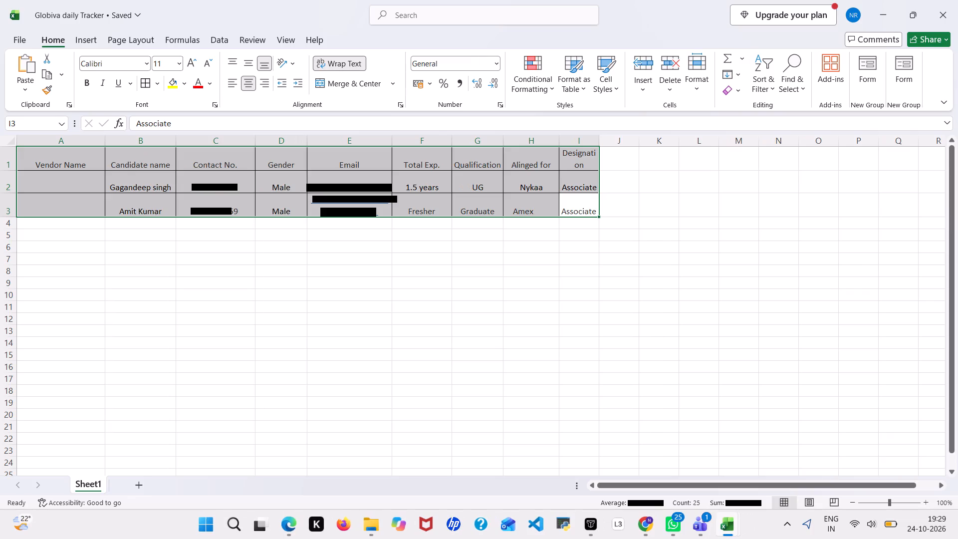
Reapply Wrap Text across A1:I3 so that every cell in the Globiva table is wrapped.
click(333, 65)
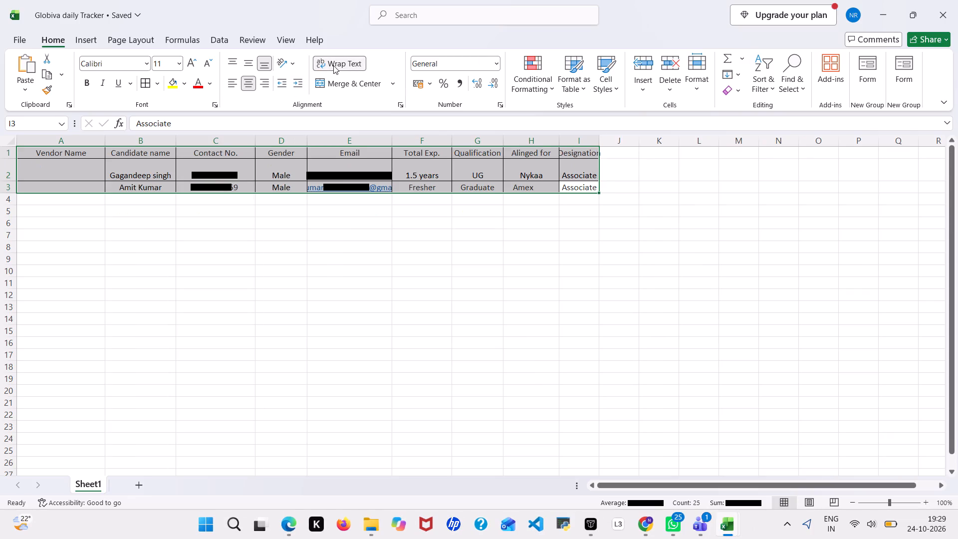
click(333, 65)
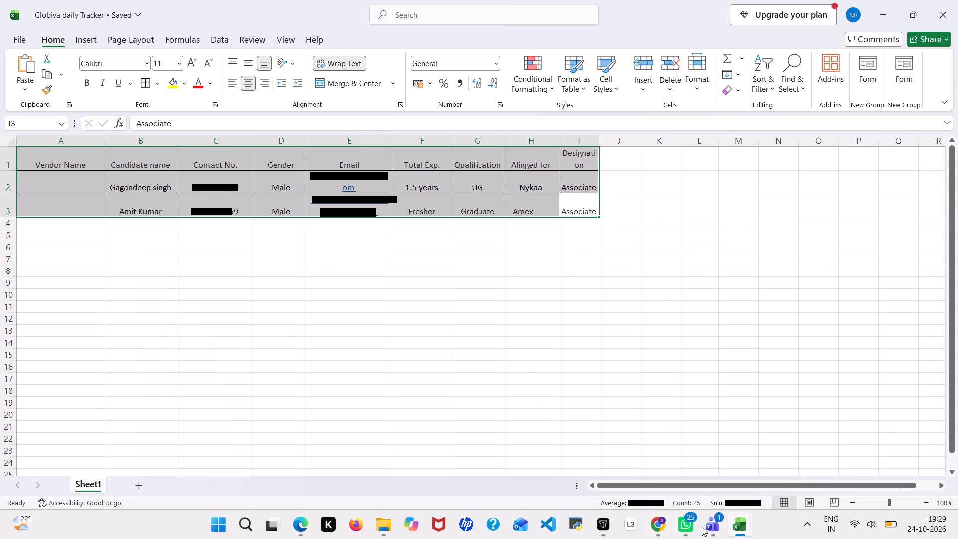
Copy the vendor name Bigfore Consultancy services Pvt Ltd from the Radical Minds tracker into cell A2 of the Globiva tracker.
click(637, 482)
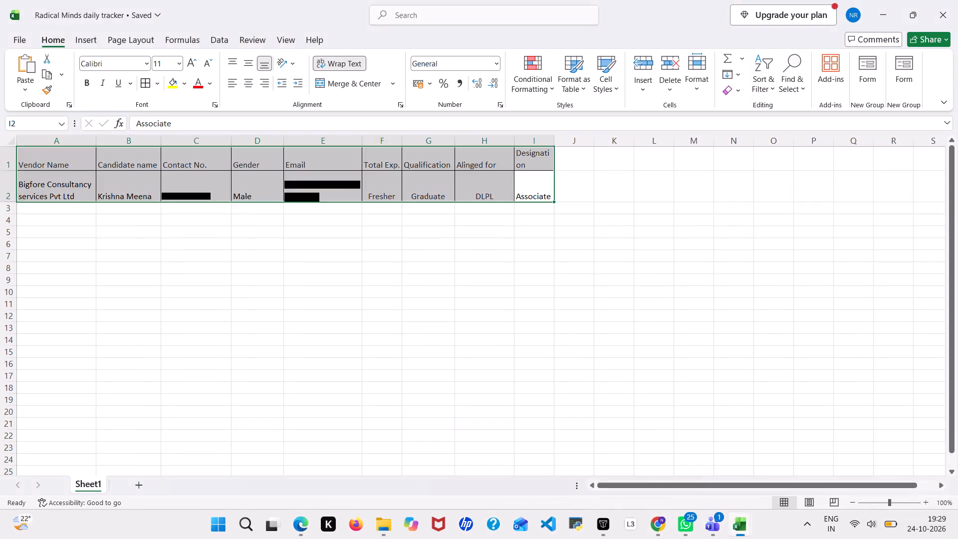
click(80, 195)
click(80, 195)
drag(80, 195, 17, 186)
key(ctrl+c)
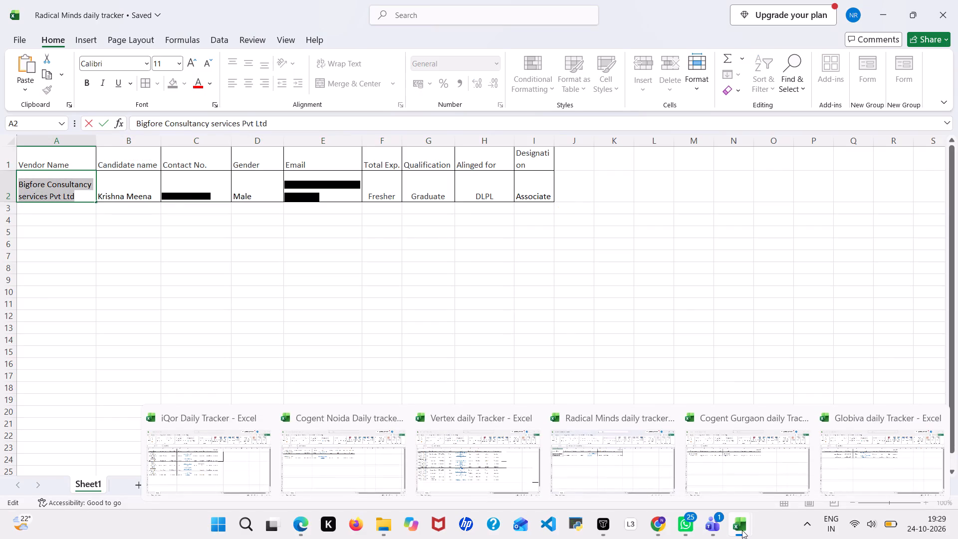
click(874, 442)
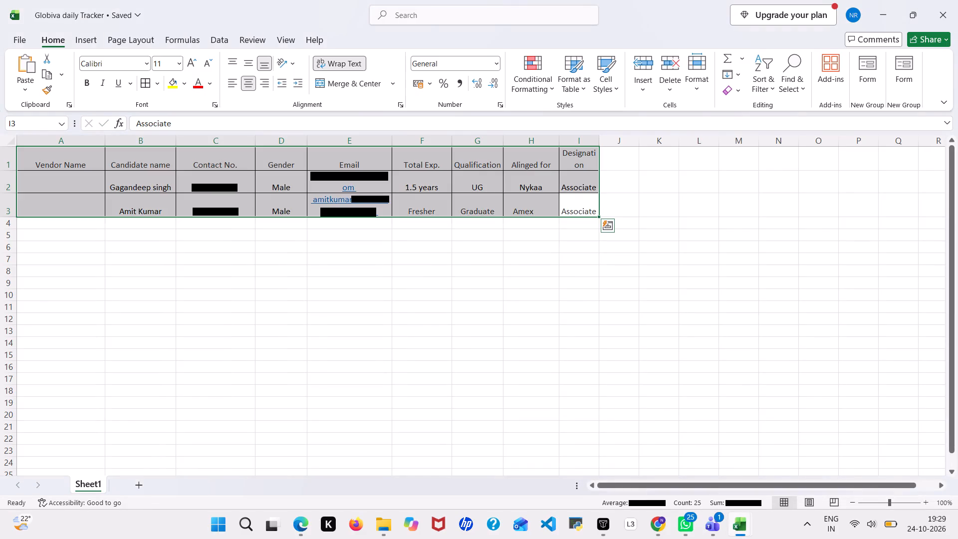
double_click(63, 179)
key(ctrl+v)
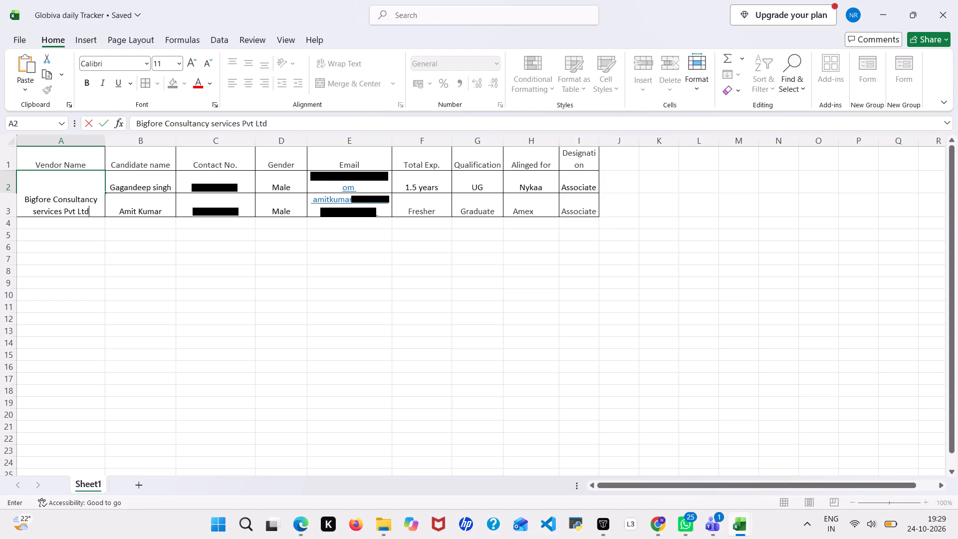
click(118, 262)
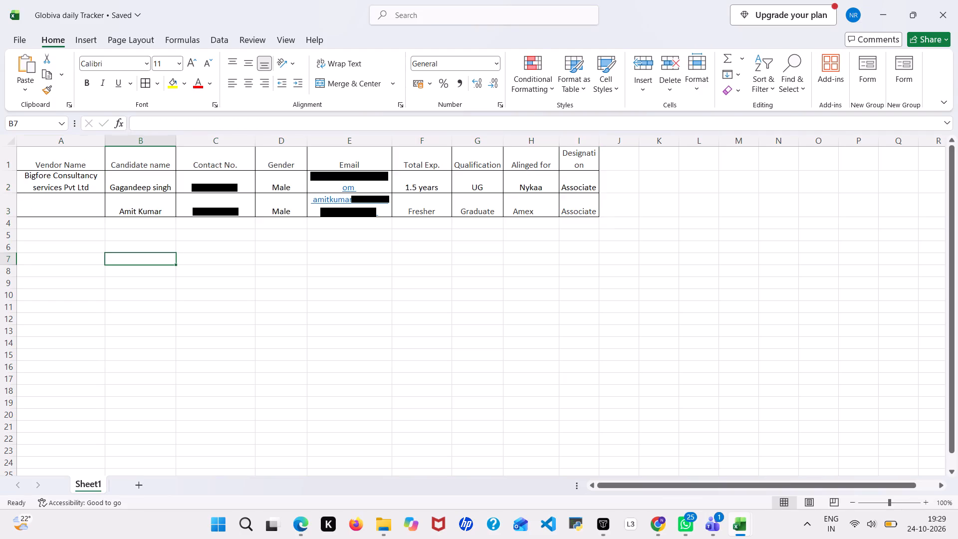
Fill the vendor name from A2 down to A3 in the Globiva tracker.
click(100, 188)
drag(105, 192, 105, 220)
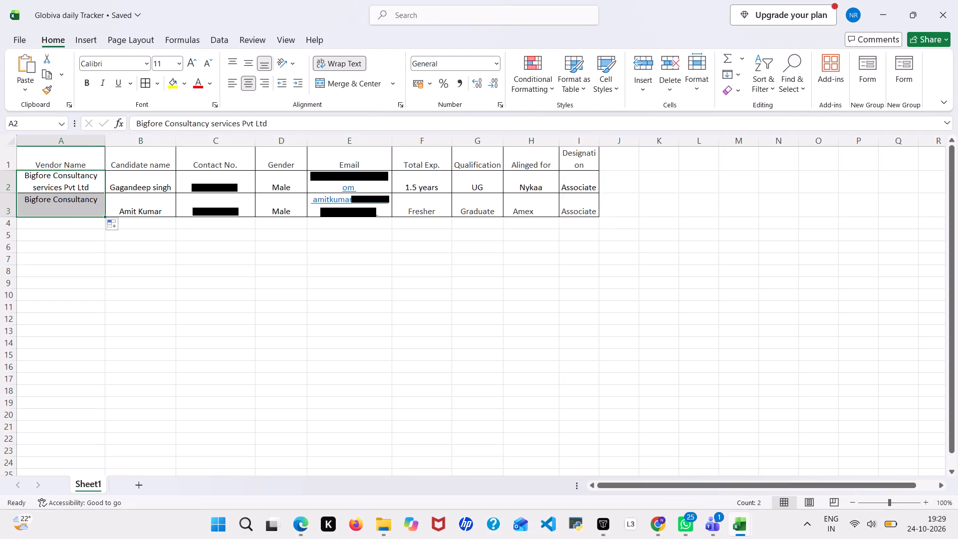
click(219, 269)
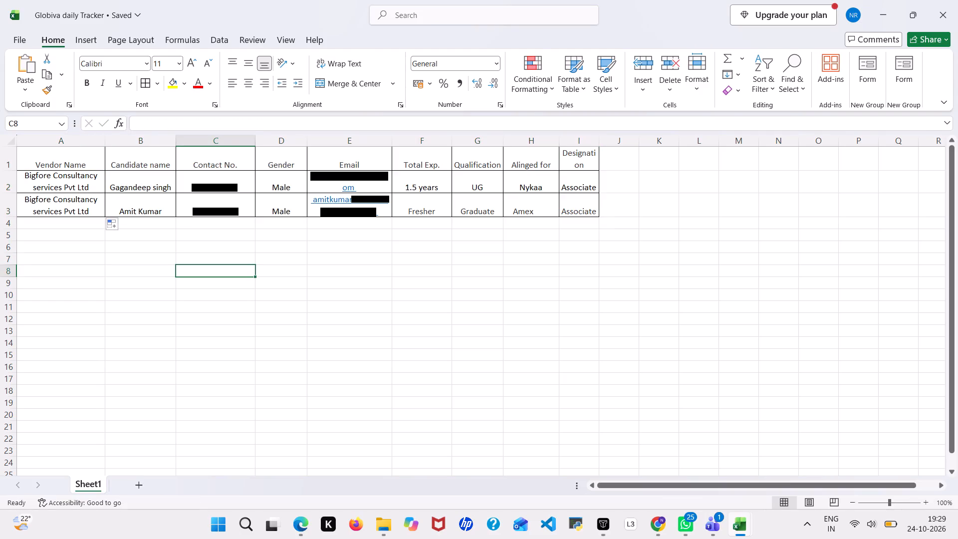
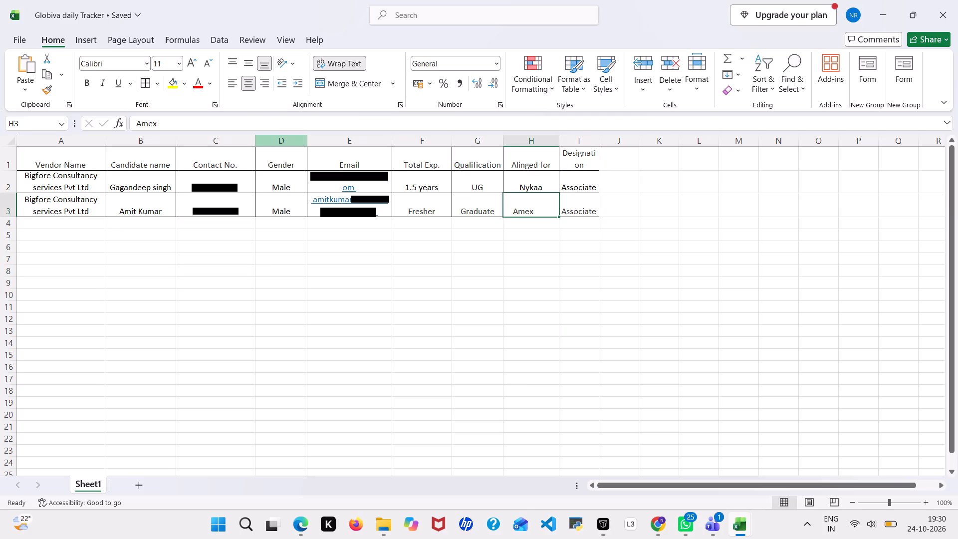
Review the Radical Minds and Cogent Gurgaon daily trackers after deselecting the table in the Globiva tracker.
click(383, 299)
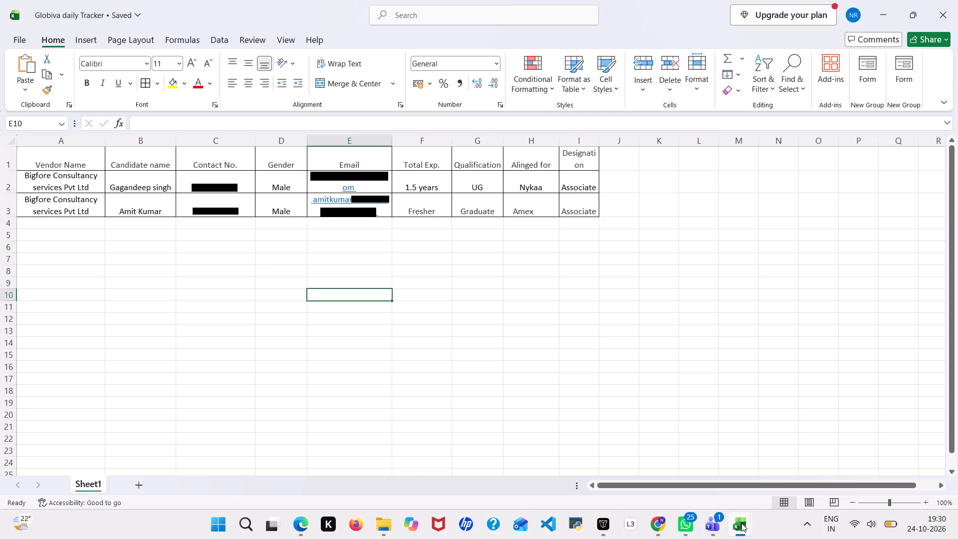
click(604, 455)
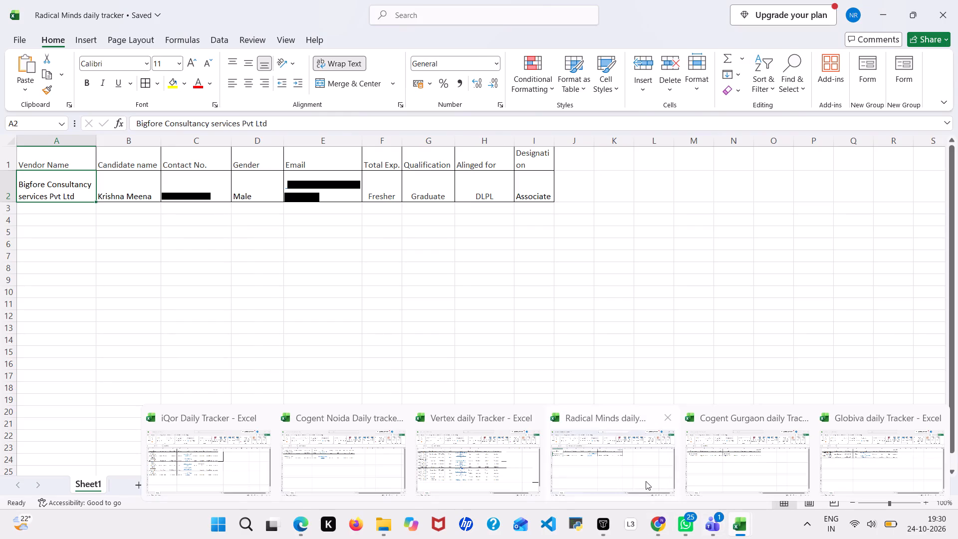
click(705, 468)
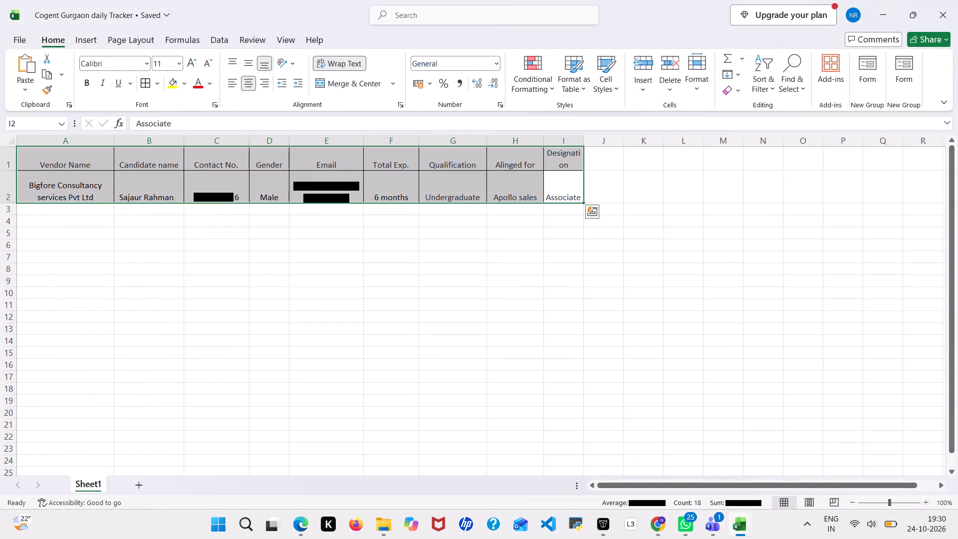
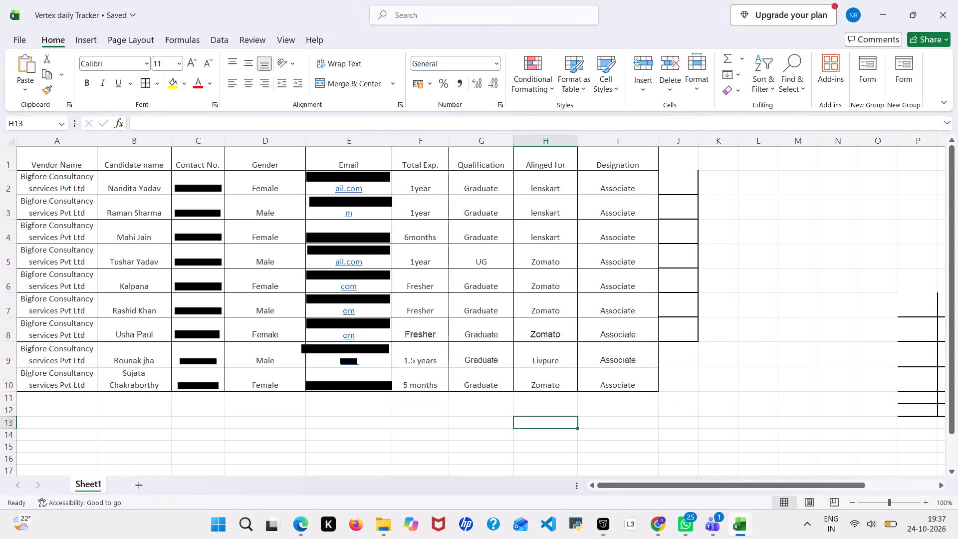
Set the font of the Alinged for entry in row 8 (cell H8) of the Vertex tracker to Calibri.
click(544, 334)
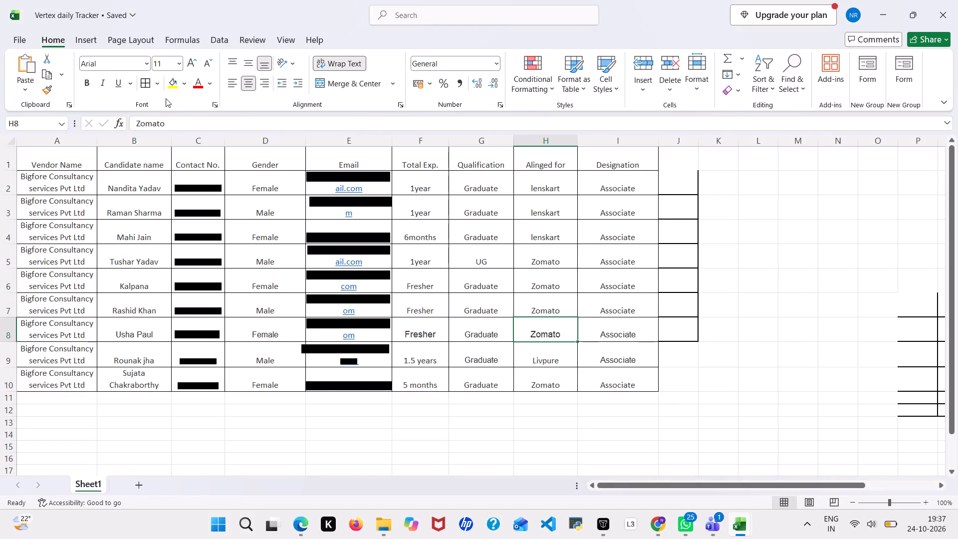
click(145, 63)
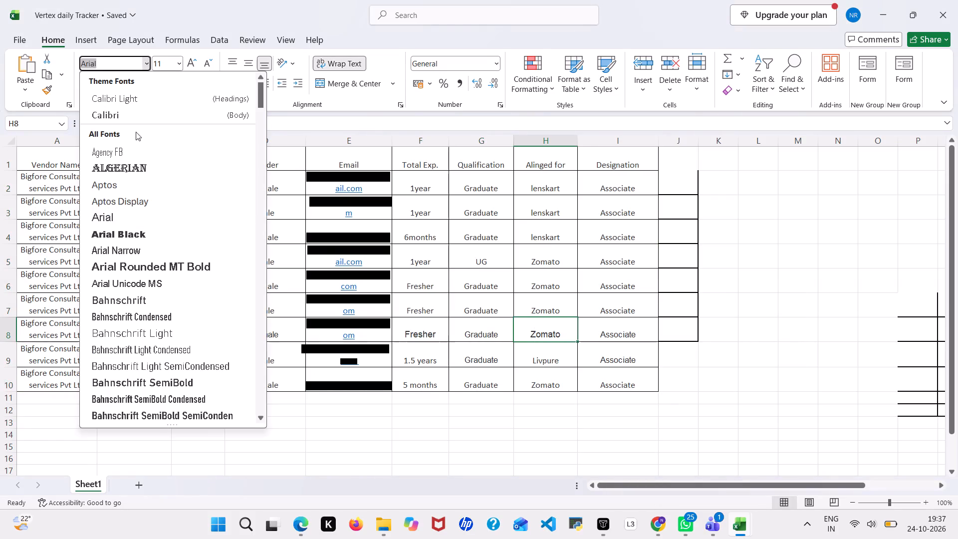
click(128, 117)
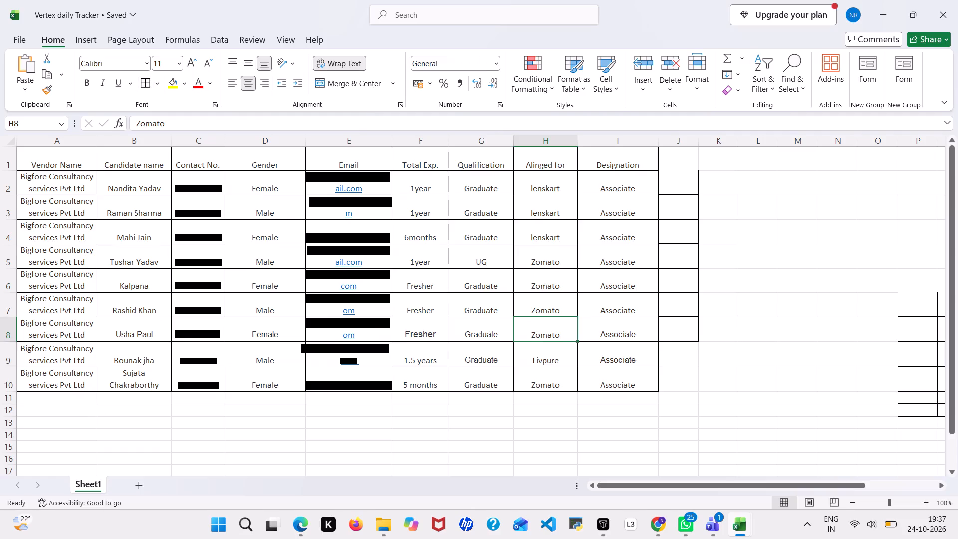
Set the font of the Total Exp. entry in row 8 (cell F8) to Calibri.
click(404, 339)
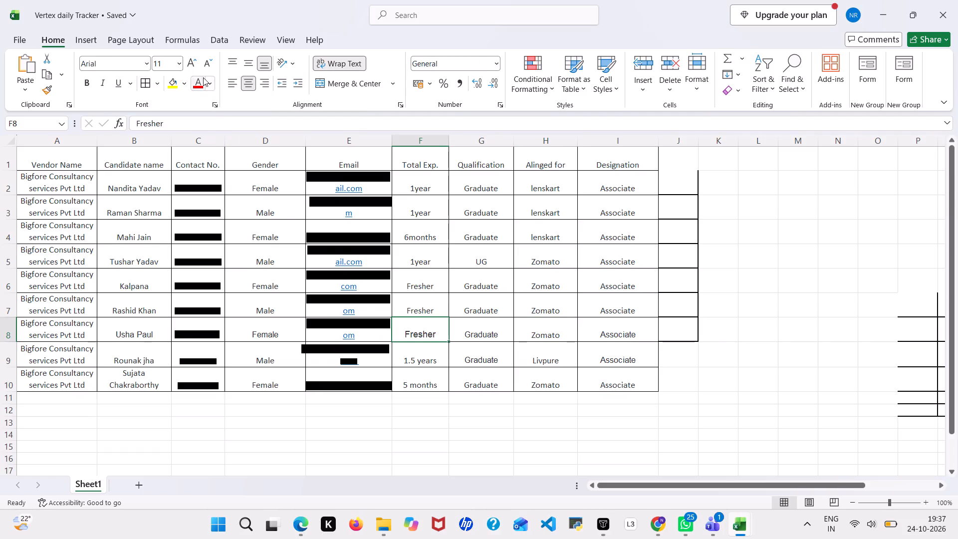
click(146, 62)
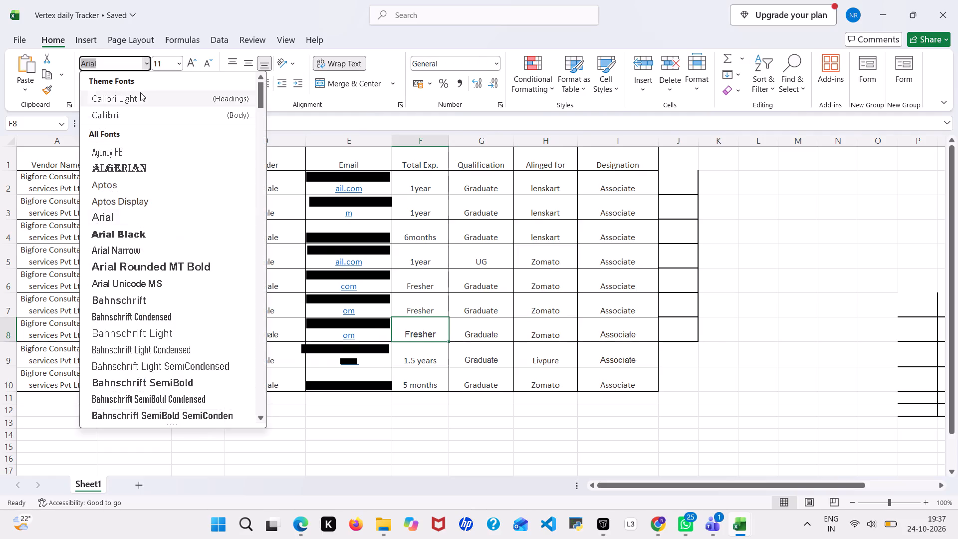
click(140, 113)
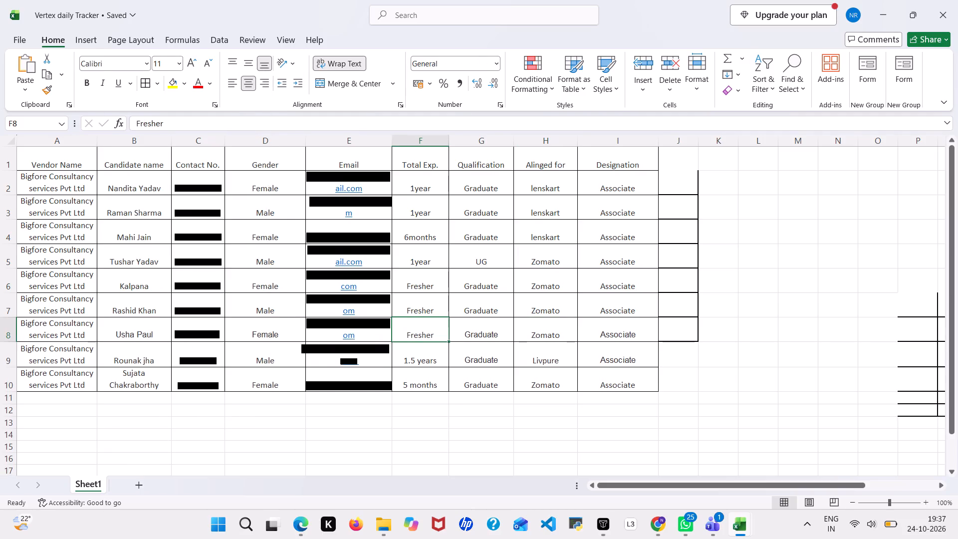
Copy the whole candidate table, headings included, from A1 to I10 of the Vertex tracker.
drag(646, 372, 209, 225)
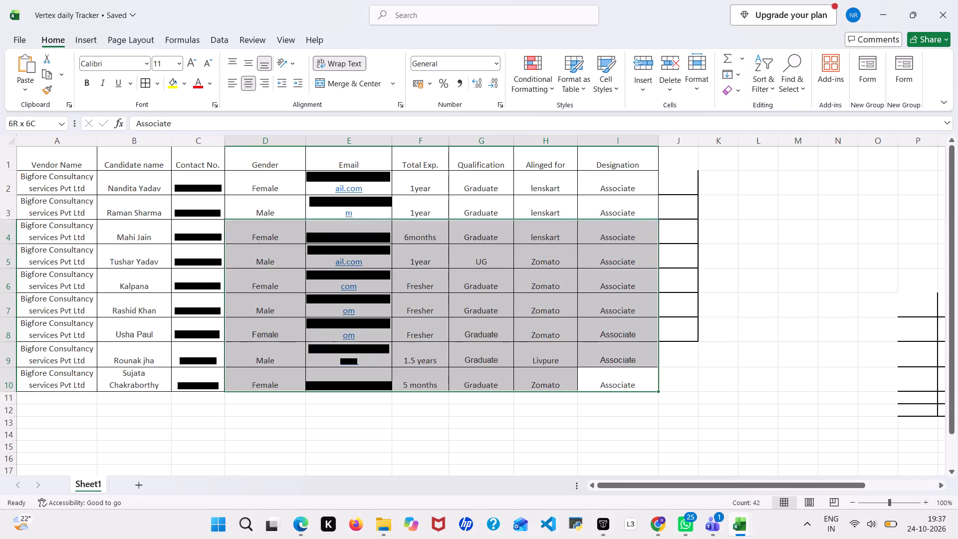
drag(209, 225, 75, 164)
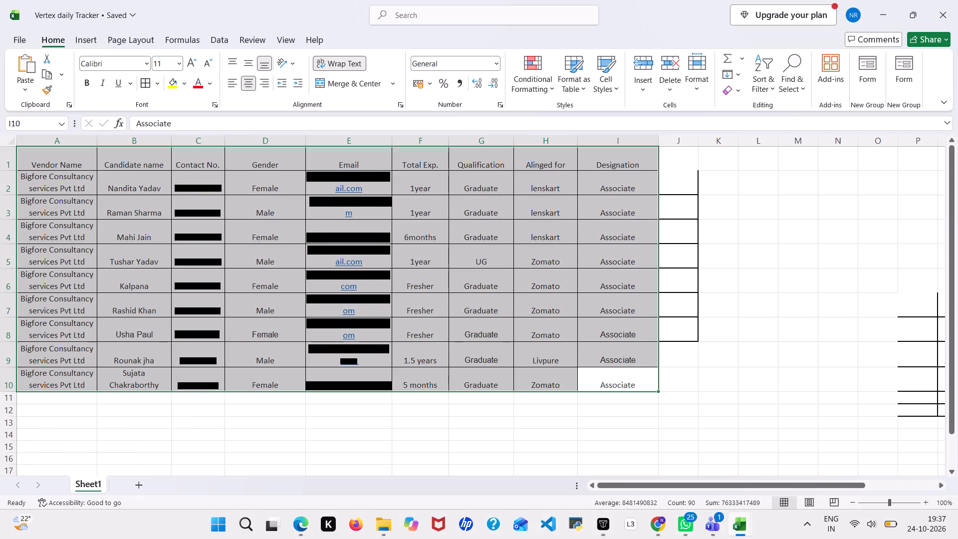
key(ctrl+c)
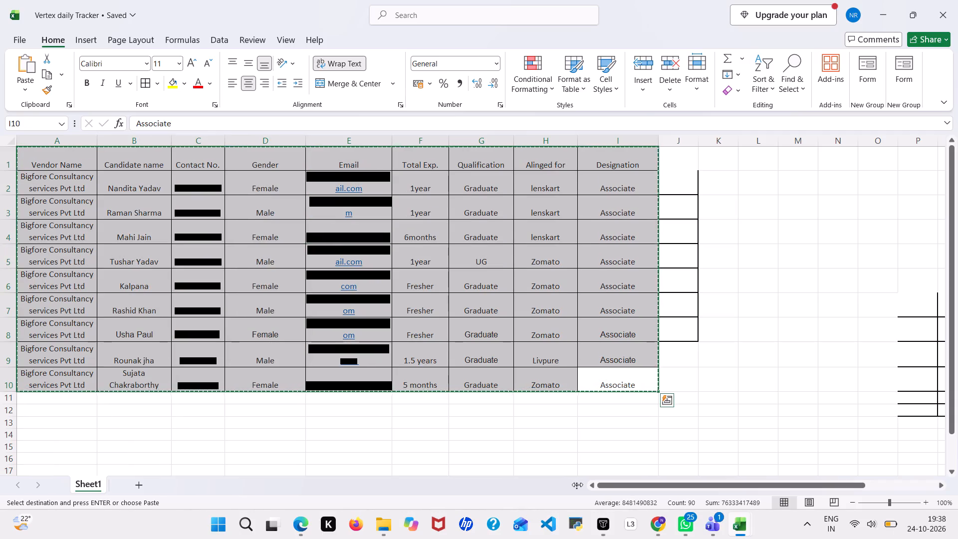
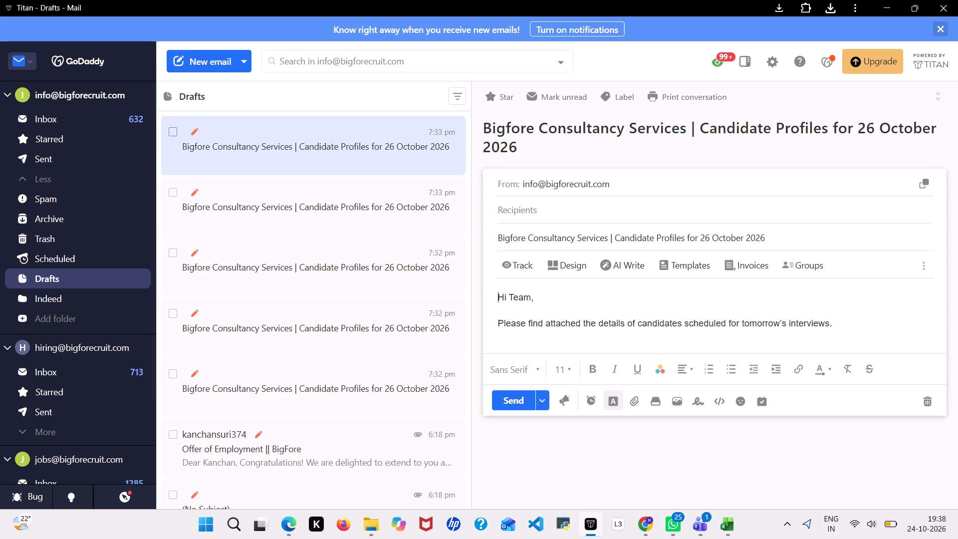
Paste the copied Vertex candidate table below the interview details sentence in the open 26 October 2026 Candidate Profiles draft email.
click(836, 324)
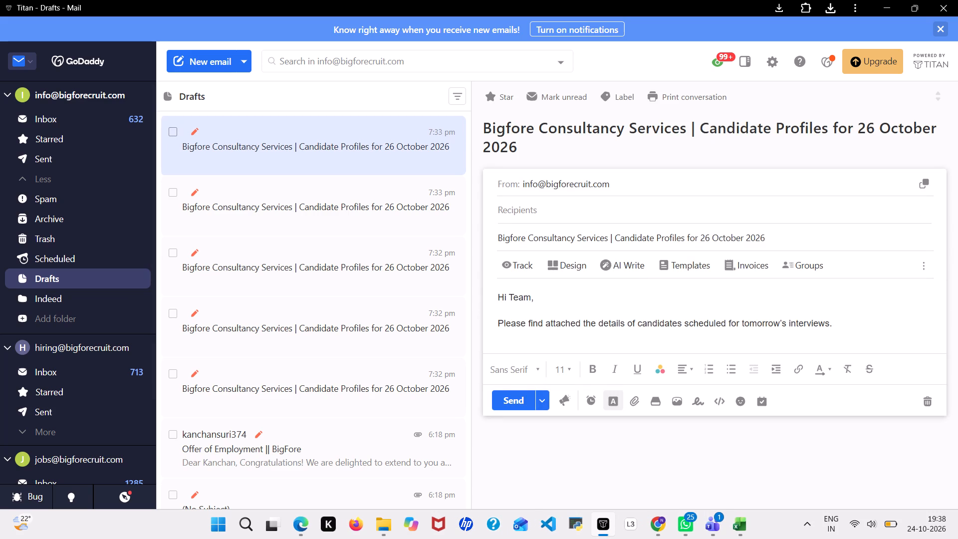
key(Return)
key(Return)
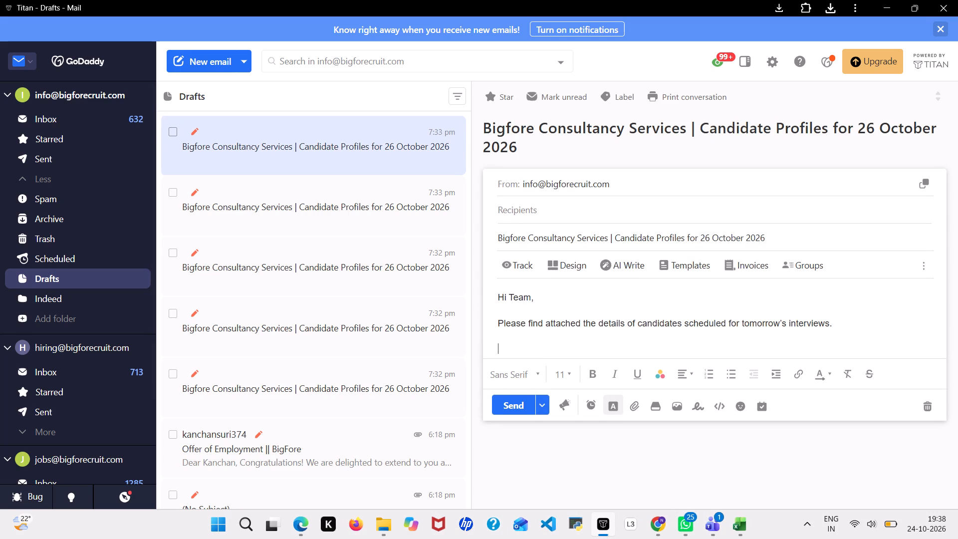
key(ctrl+v)
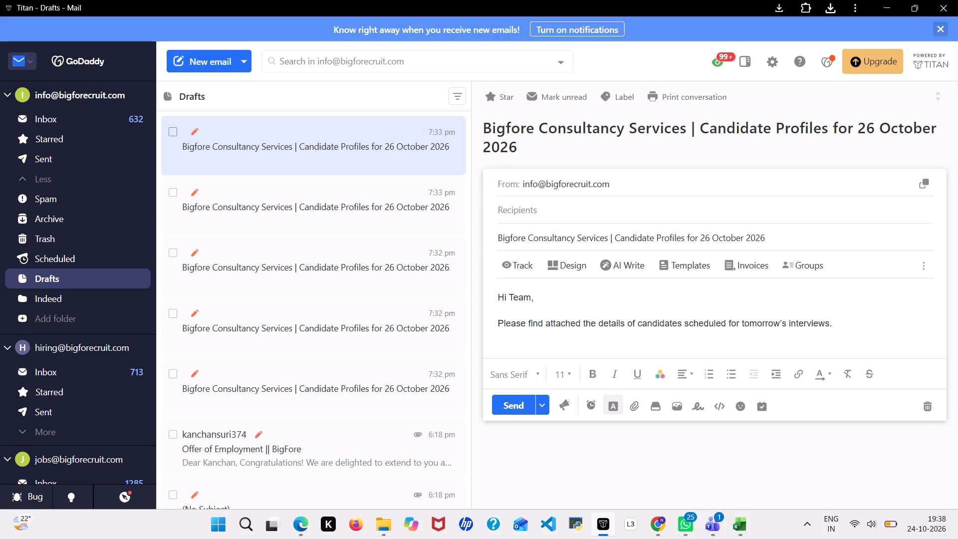
scroll(636, 272, down, 1)
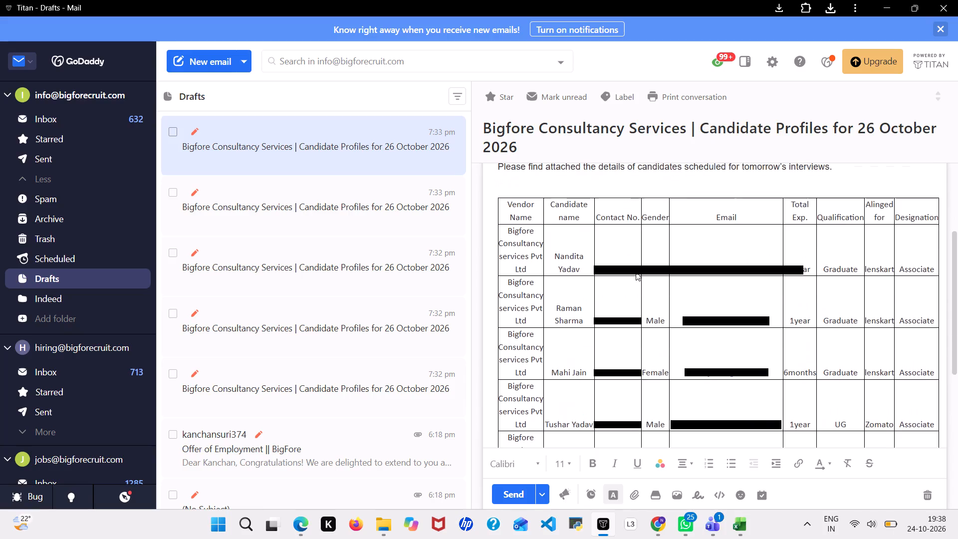
Add the closing lines "Thanks & regards," and "pawan" below the candidate table in the 26 October 2026 draft email.
scroll(636, 272, down, 3)
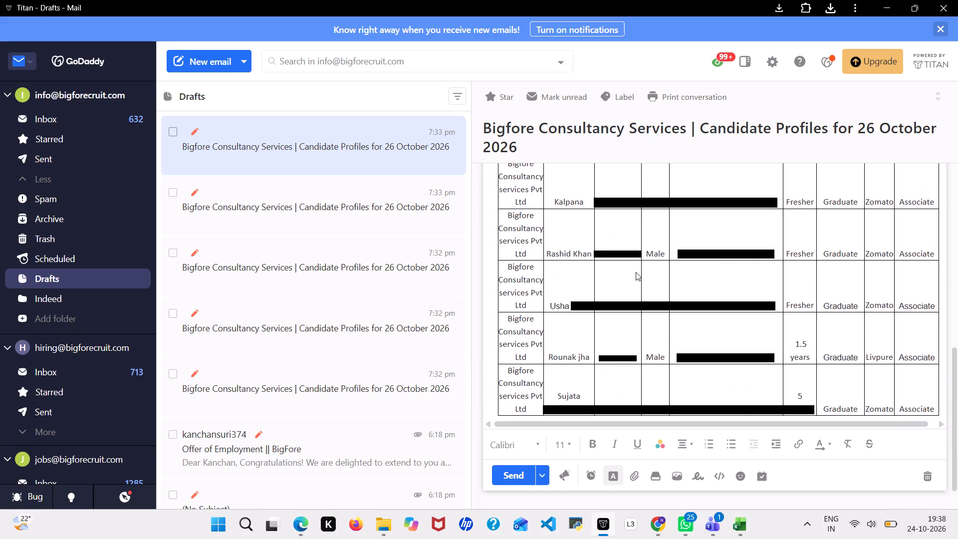
scroll(636, 272, down, 2)
click(944, 370)
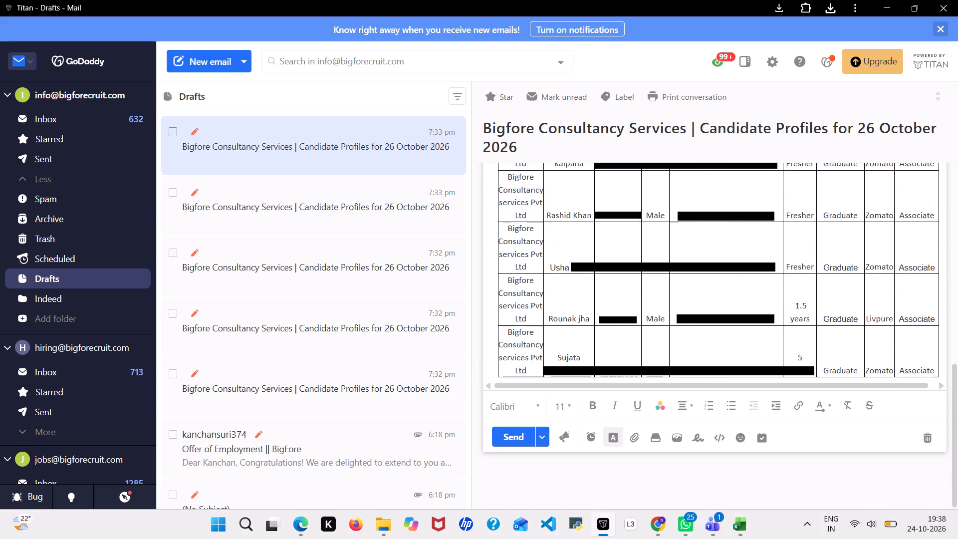
key(Return)
key(Return)
key(Return)
text(Thanks %)
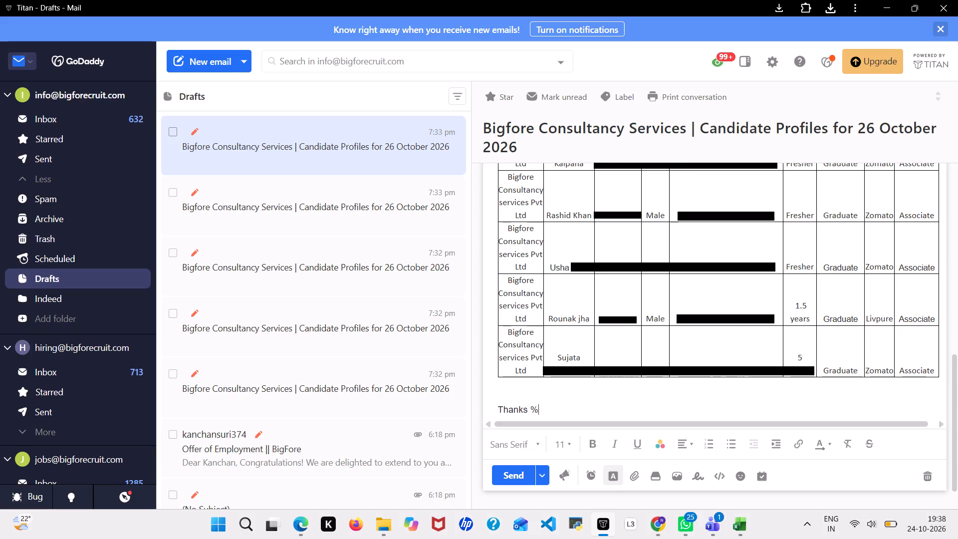
key(BackSpace)
text(& regards)
key(comma)
key(Return)
text(pawan)
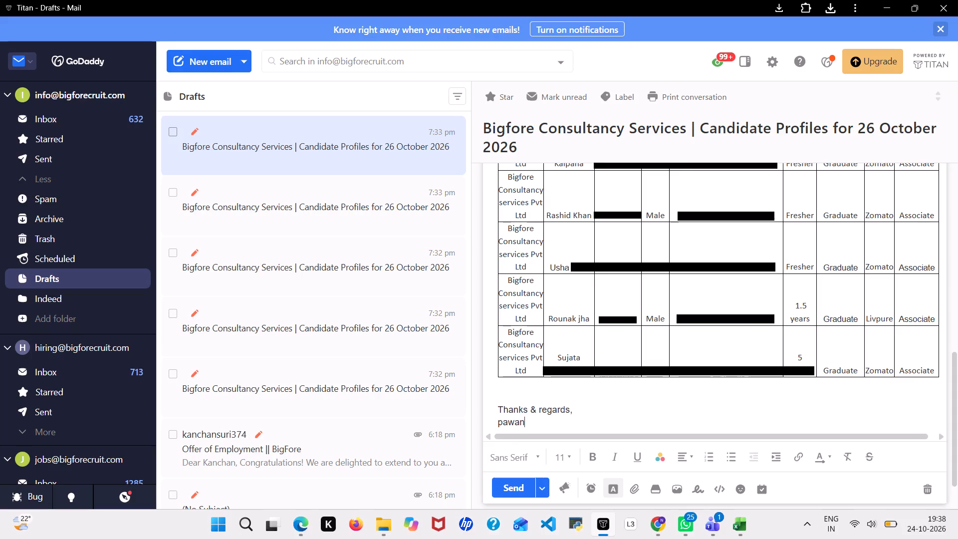
Capitalise the sign-off so it reads "Thanks & Regards," followed by "Pawan".
click(541, 413)
key(BackSpace)
key(shift+r)
click(503, 425)
key(BackSpace)
key(shift+p)
Attach the resume PDF of the first candidate in the table, from the Downloads folder, to the draft.
scroll(653, 357, up, 3)
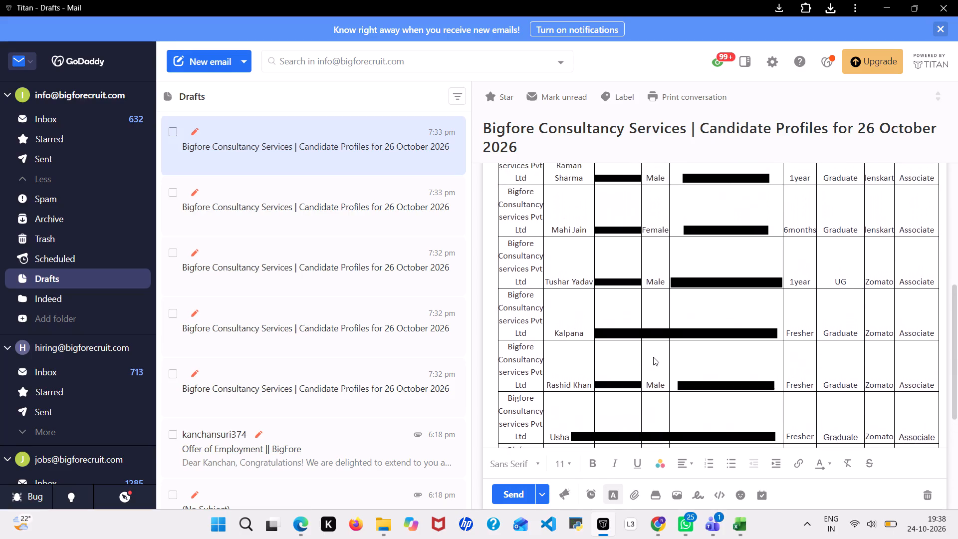
scroll(653, 357, up, 2)
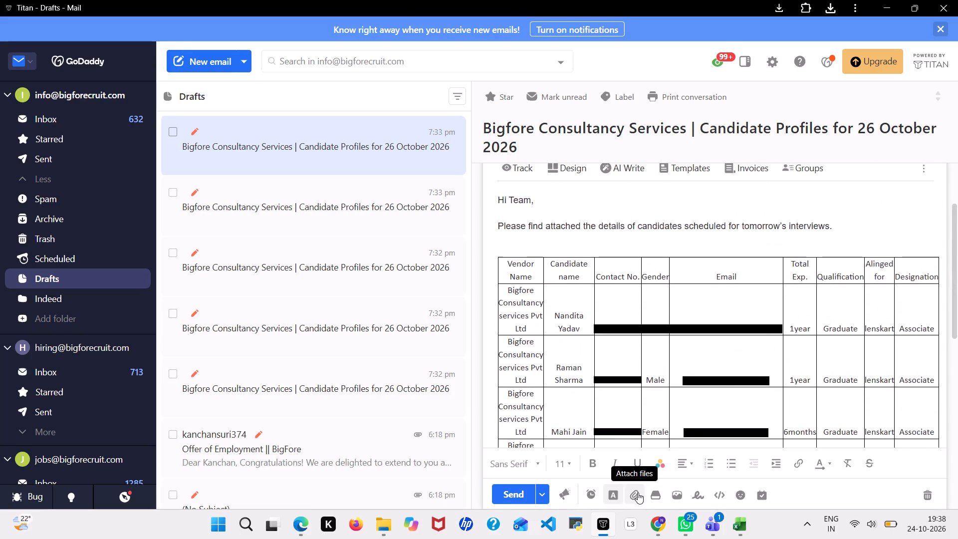
click(638, 493)
click(618, 407)
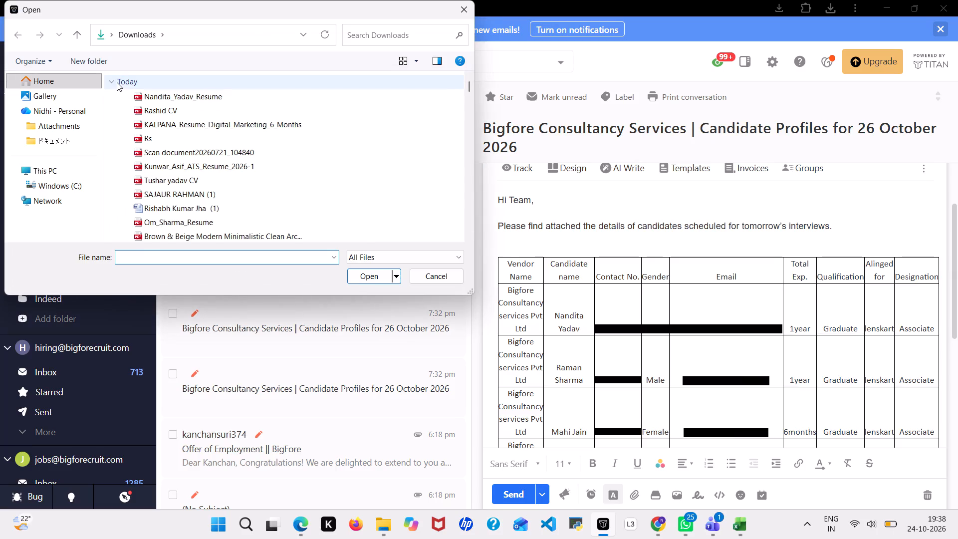
click(154, 91)
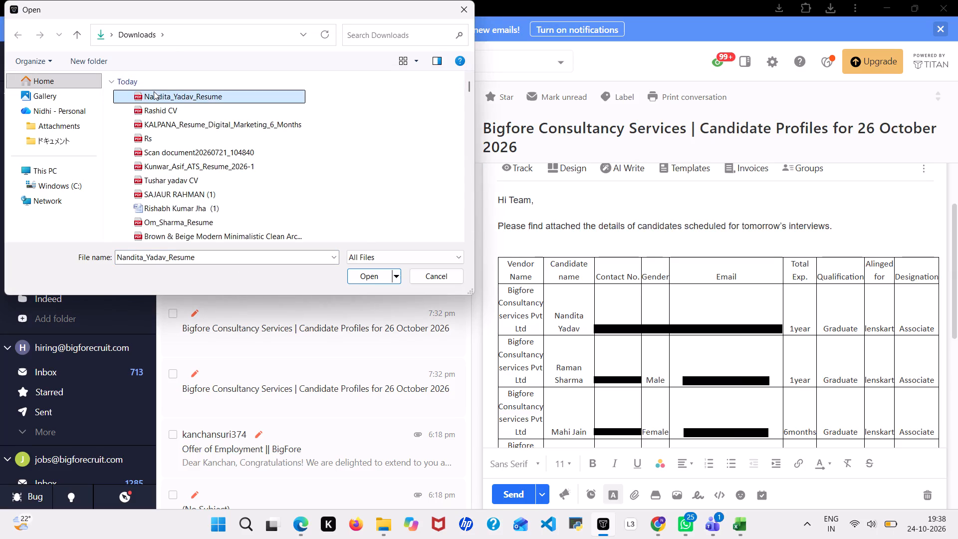
click(364, 275)
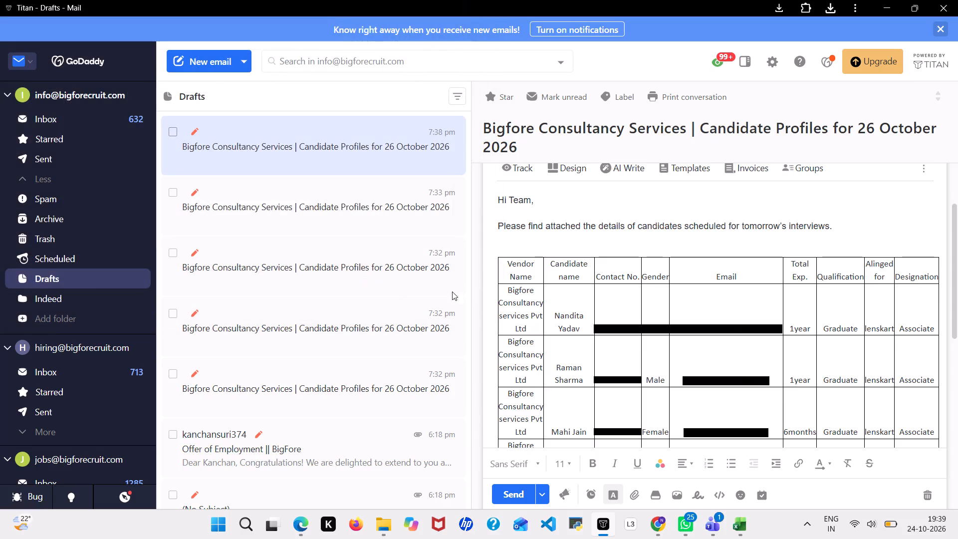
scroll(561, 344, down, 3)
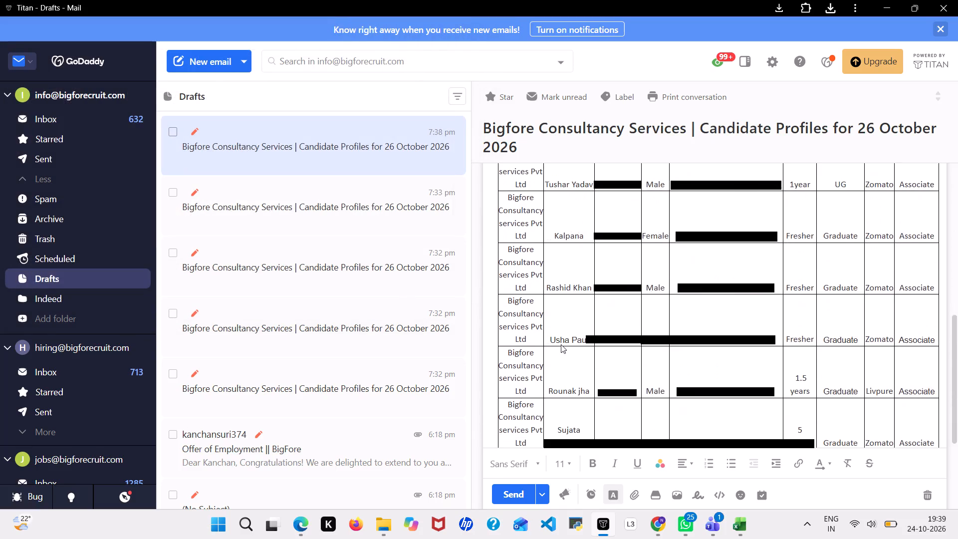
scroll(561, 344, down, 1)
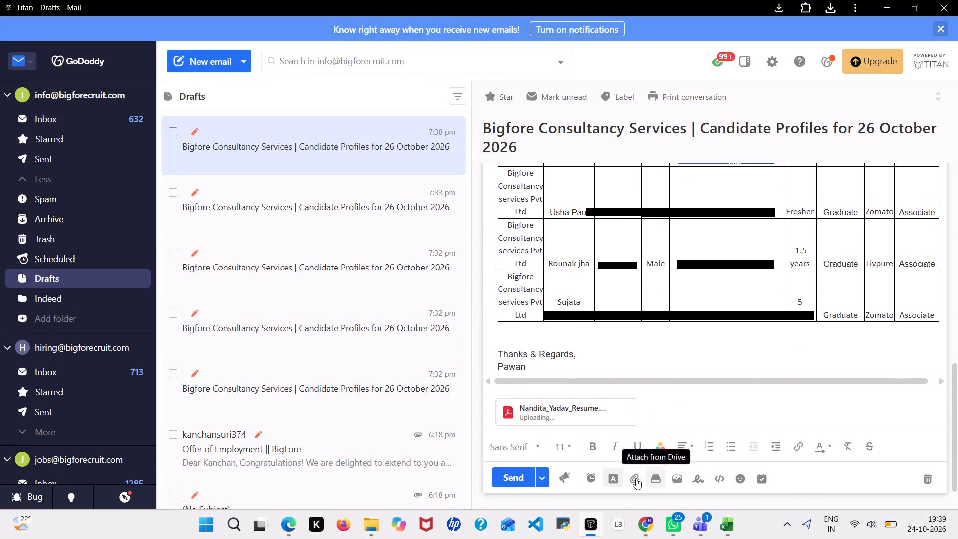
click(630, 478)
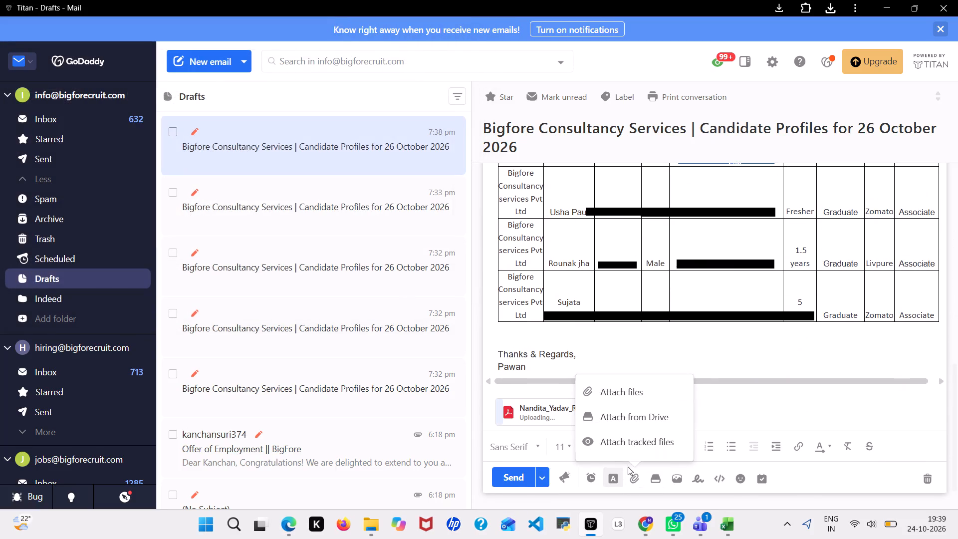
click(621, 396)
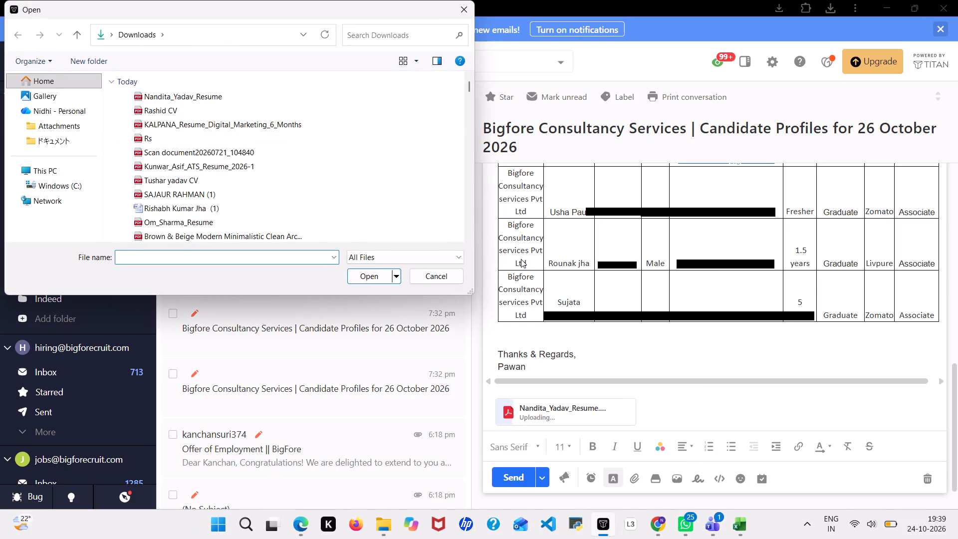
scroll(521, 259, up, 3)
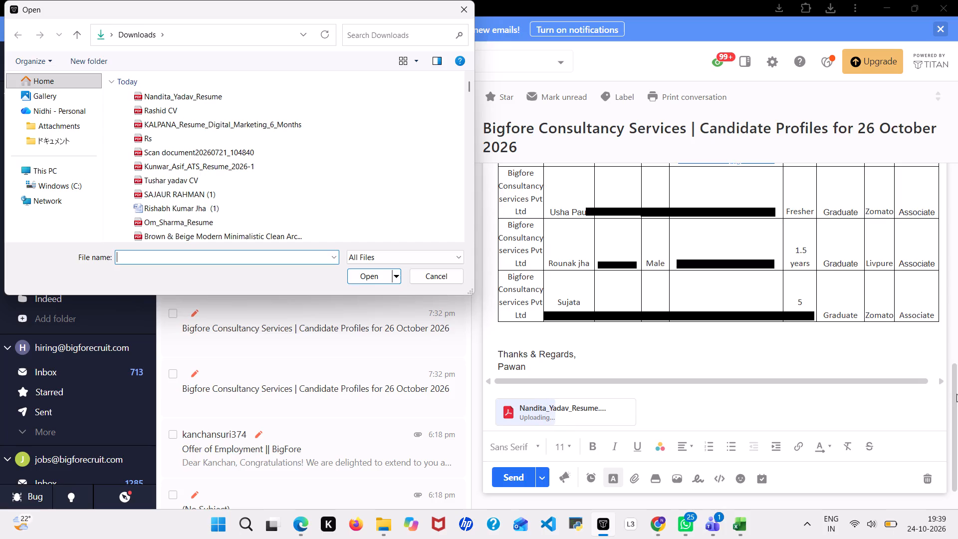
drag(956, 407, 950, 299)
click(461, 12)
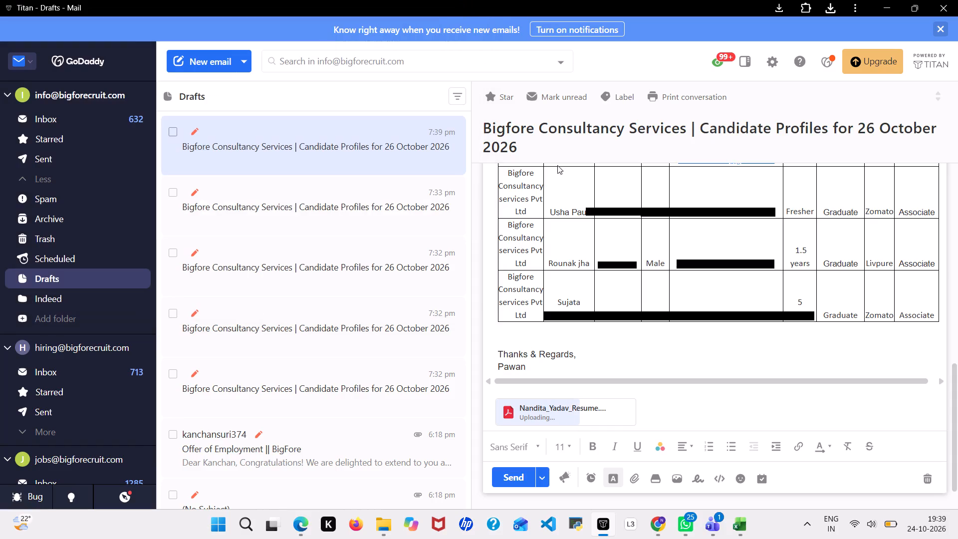
Check the candidate names in the table and start attaching another file to the draft.
scroll(582, 203, up, 7)
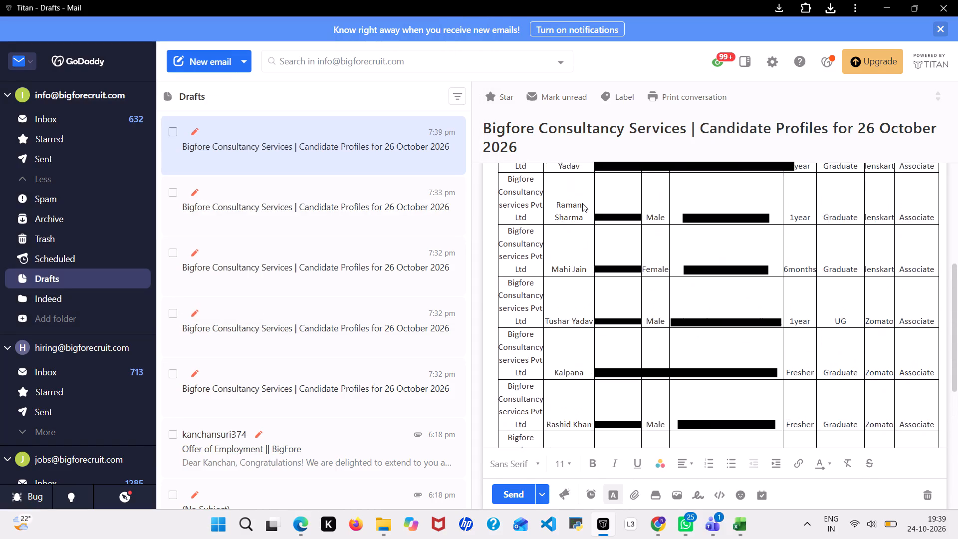
scroll(582, 203, up, 2)
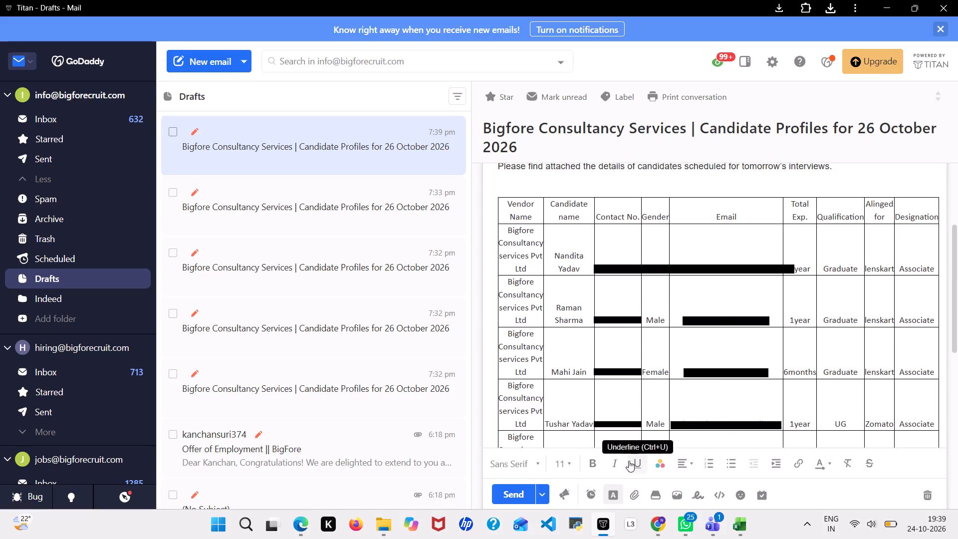
click(637, 493)
click(635, 404)
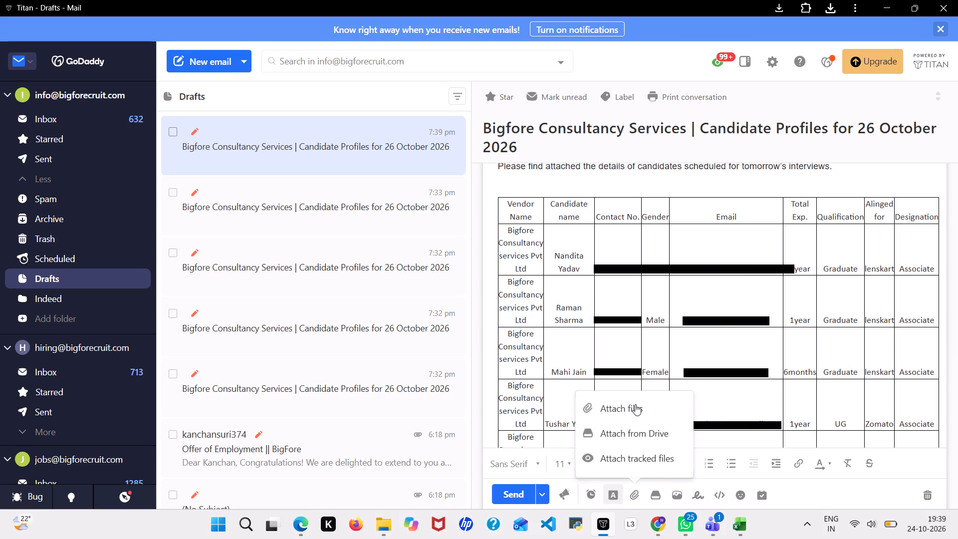
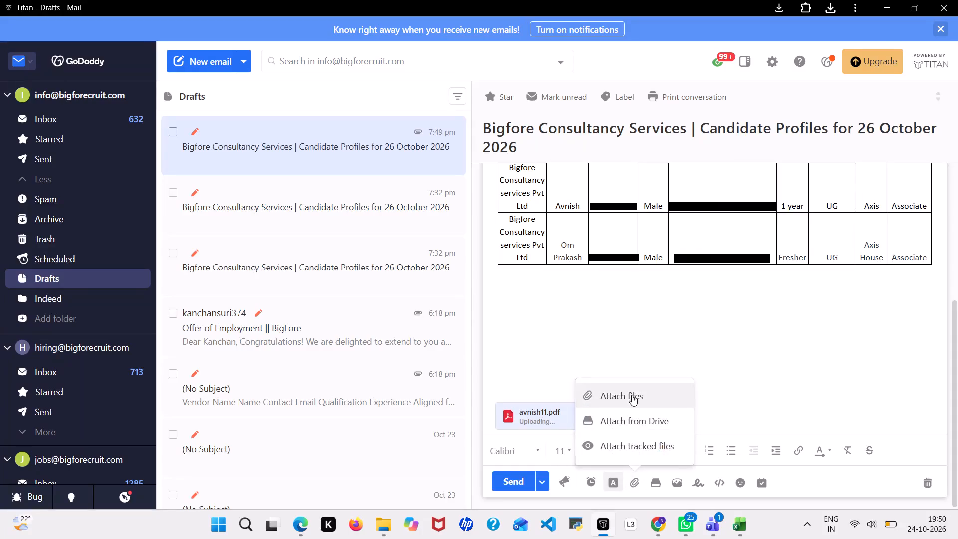
Attach the resume PDF of the second candidate, Om, from the Downloads folder to the draft.
click(631, 390)
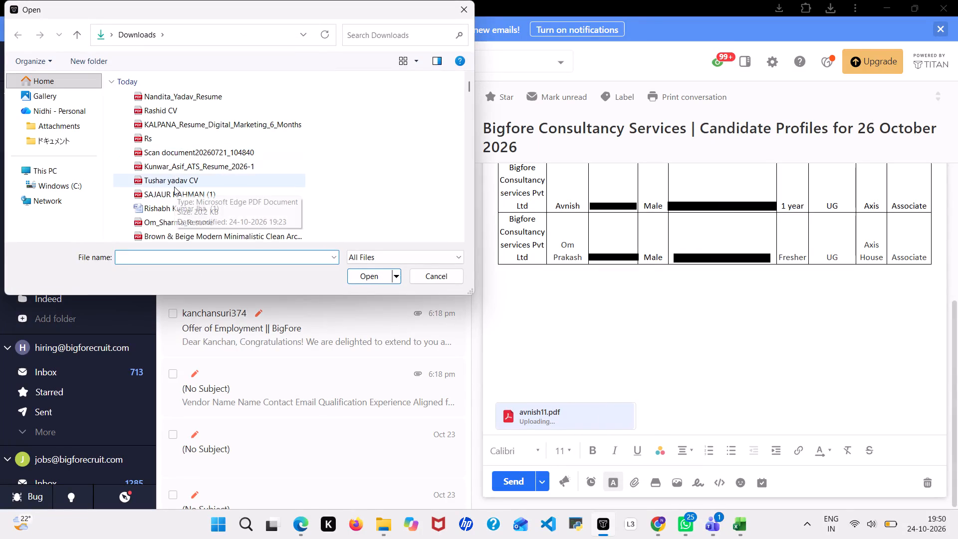
click(161, 221)
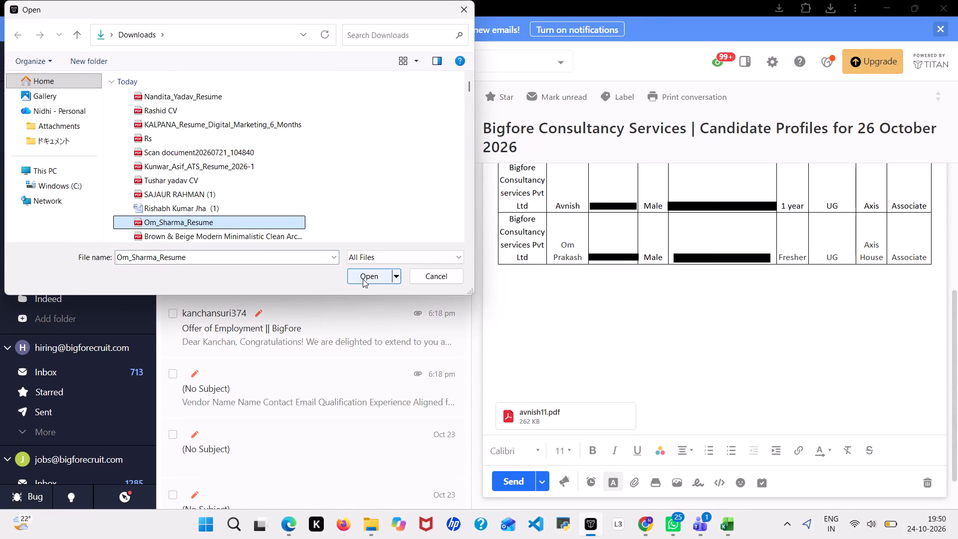
click(363, 279)
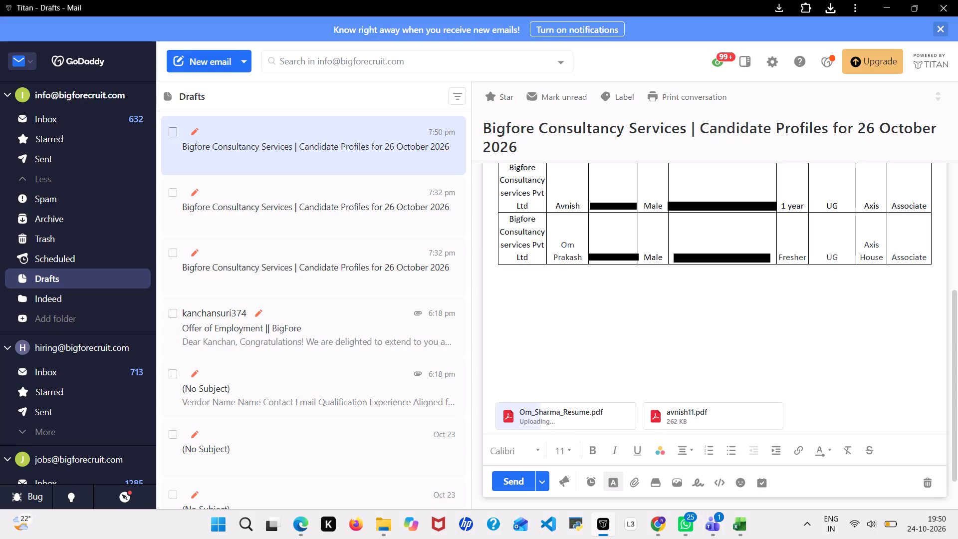
Delete one character in the contact number cell of the table's second candidate.
click(614, 257)
key(BackSpace)
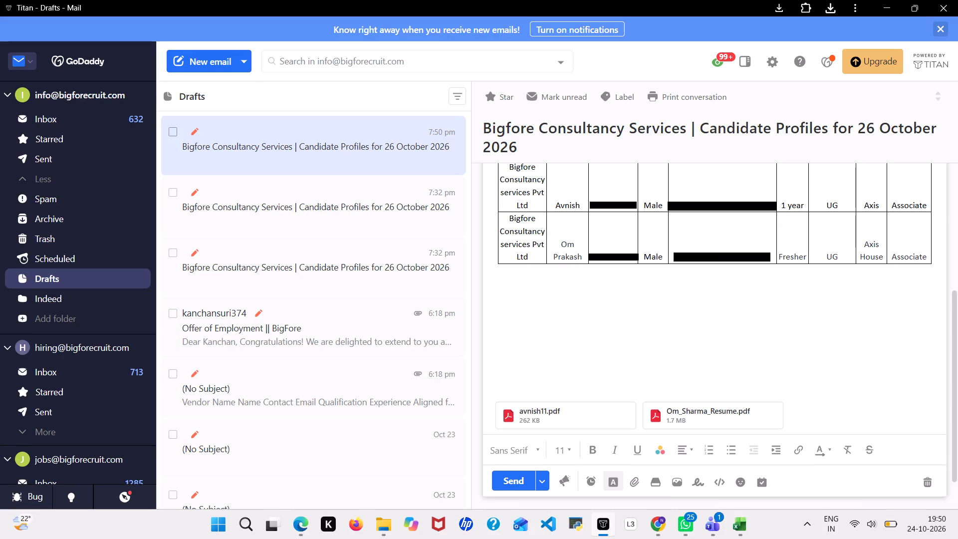
Preview the second attached resume to check the candidate's name and contact details.
click(697, 428)
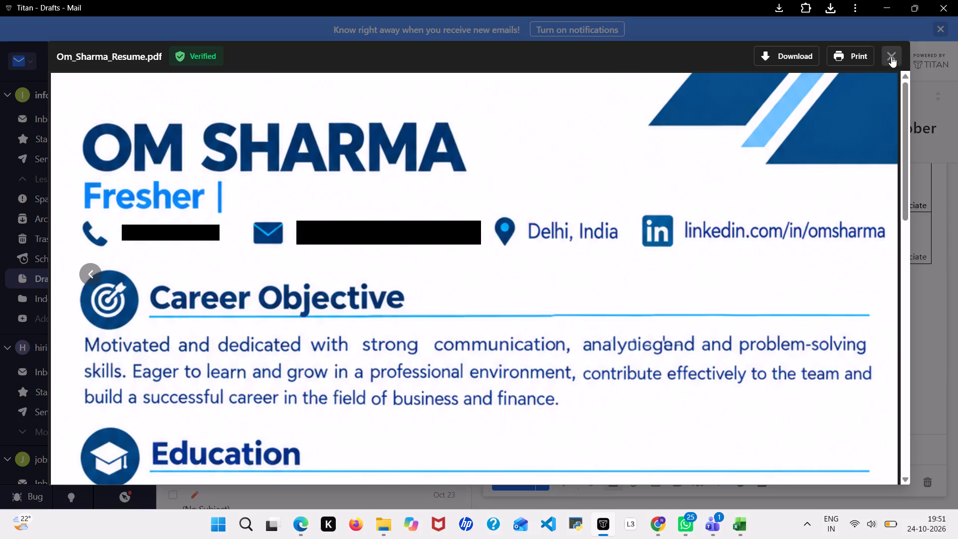
click(891, 56)
Add the sign-off "Thanks & Regards,", "Kratika" and "Bigfore Consultancy" on three lines below the candidate table.
scroll(718, 317, up, 1)
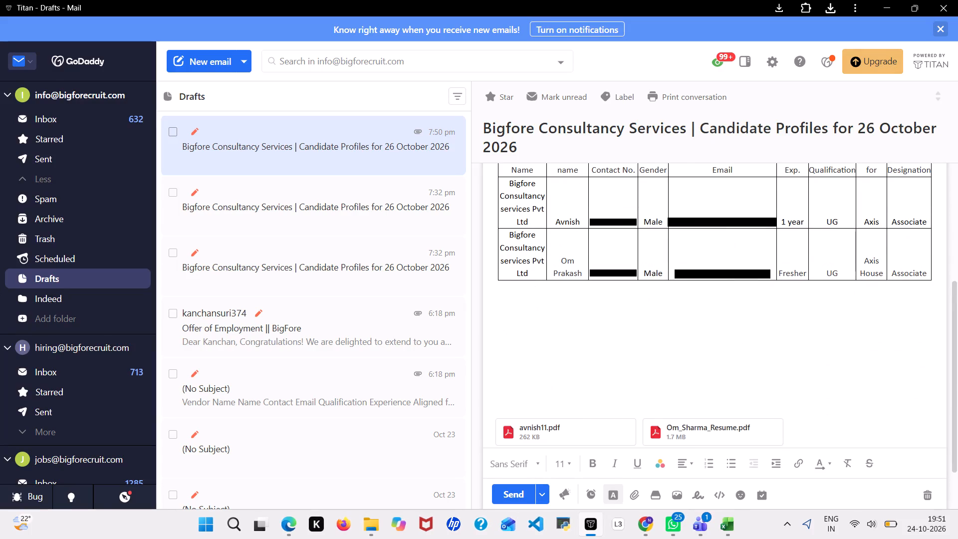
click(940, 281)
key(Return)
key(Return)
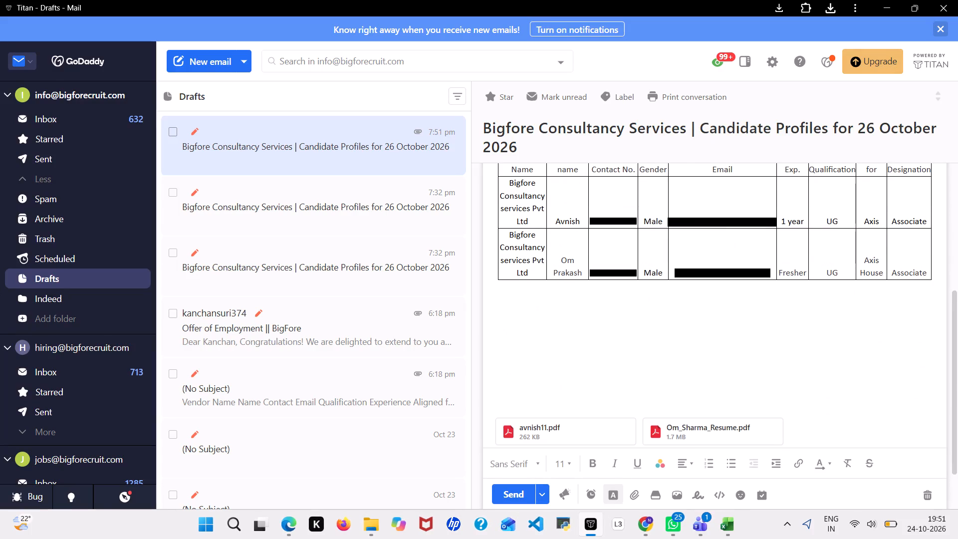
click(940, 272)
key(Return)
key(Return)
text(Thanks & Regar)
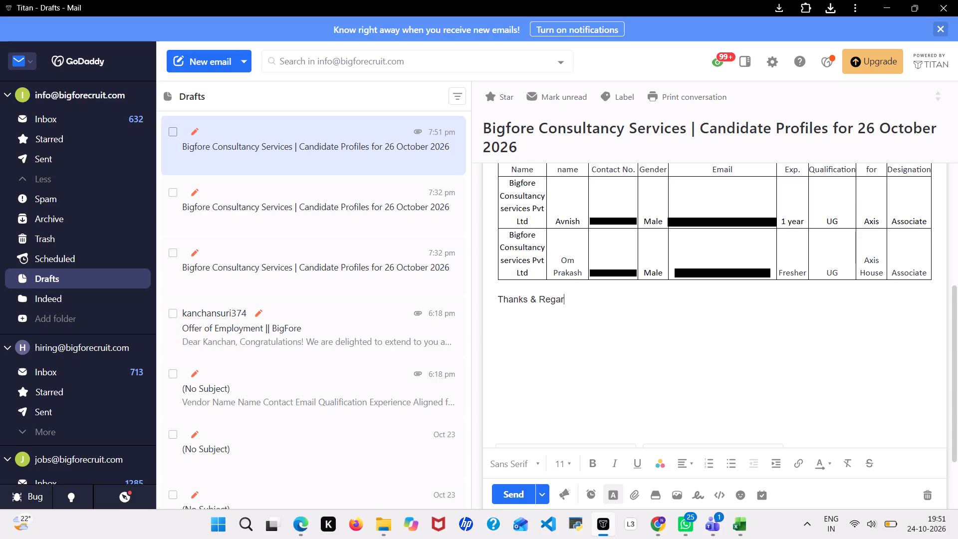
text(ds,)
key(Return)
key(shift+l)
key(BackSpace)
text(Kratika)
key(space)
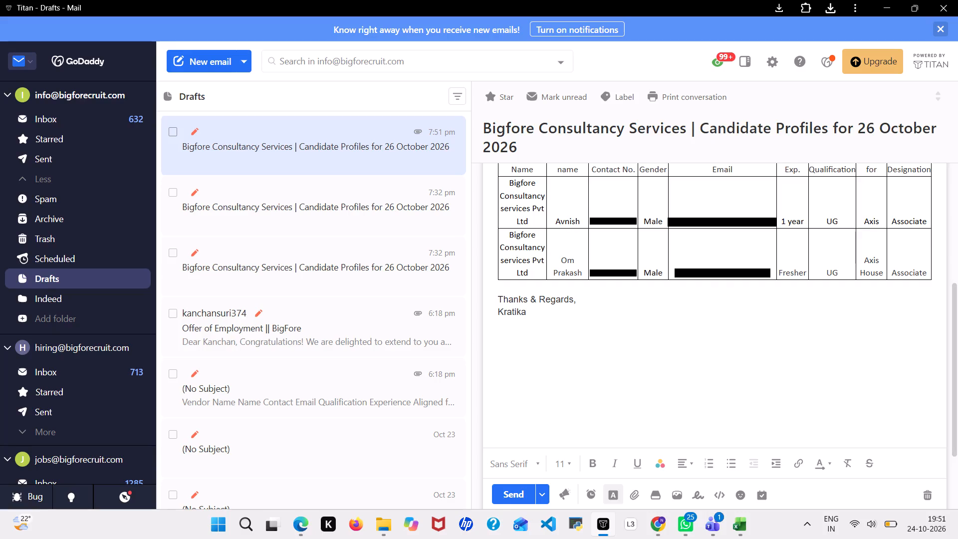
key(Return)
text(Bigfore Consuly)
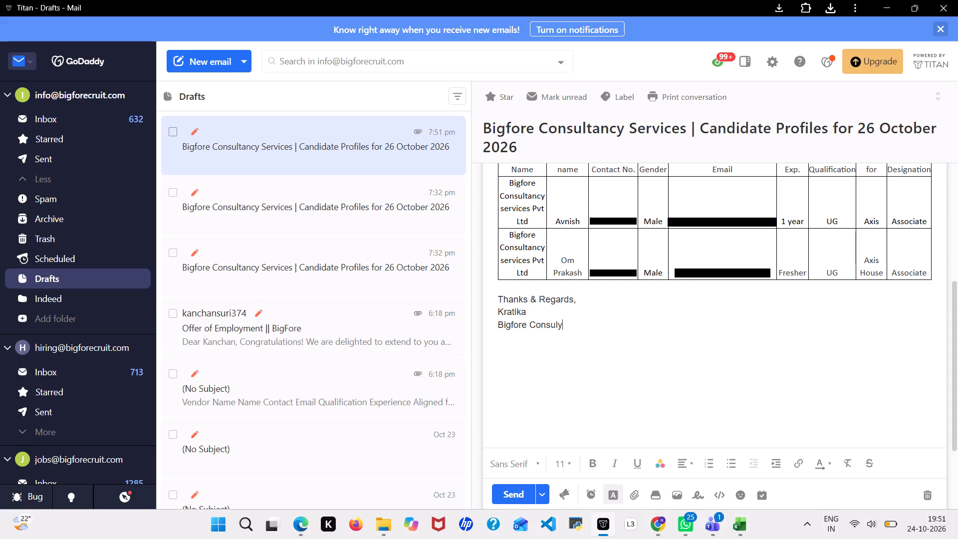
key(BackSpace)
text(tancy)
Remove the surplus blank lines between the sign-off and the attachments.
scroll(721, 318, down, 1)
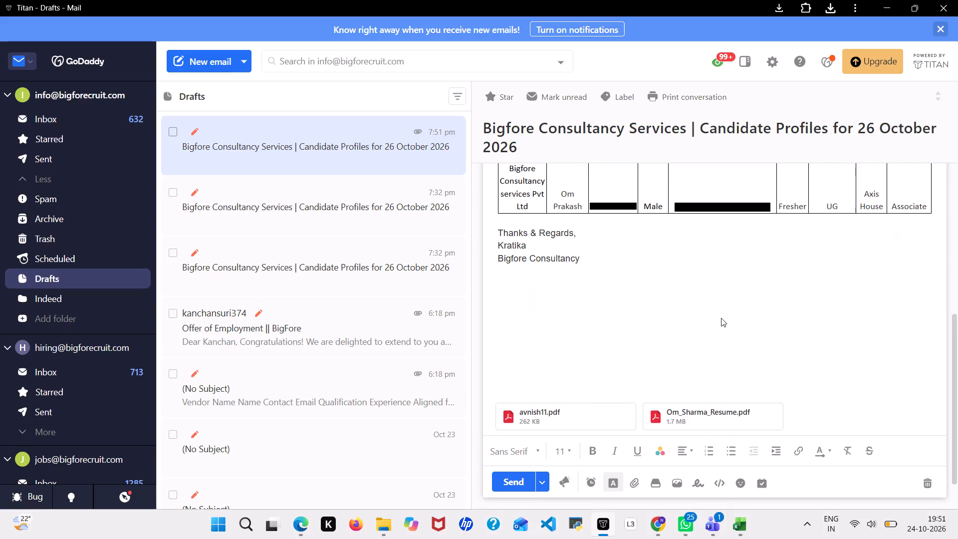
click(501, 376)
key(BackSpace)
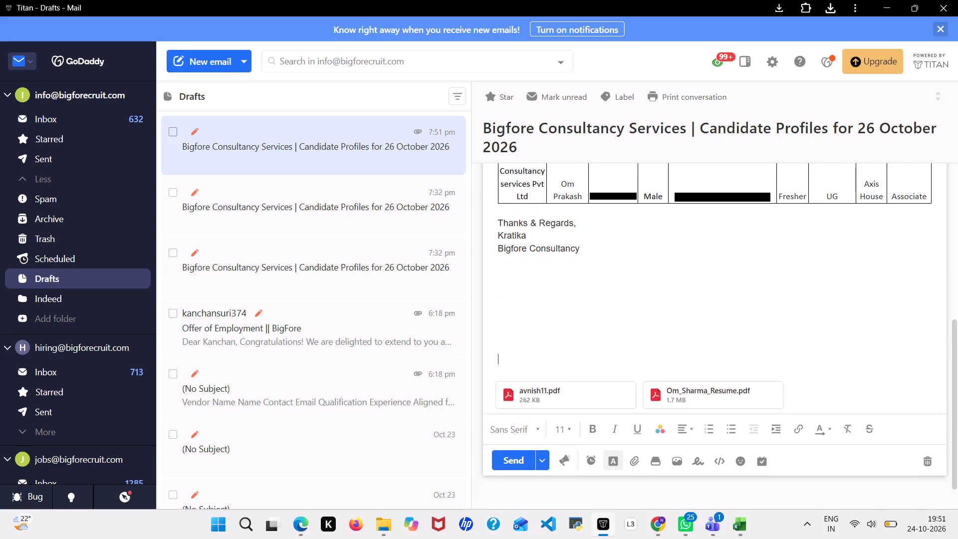
key(BackSpace)
key(BackSpace)
key(BackSpace)
key(BackSpace)
key(BackSpace)
key(BackSpace)
key(BackSpace)
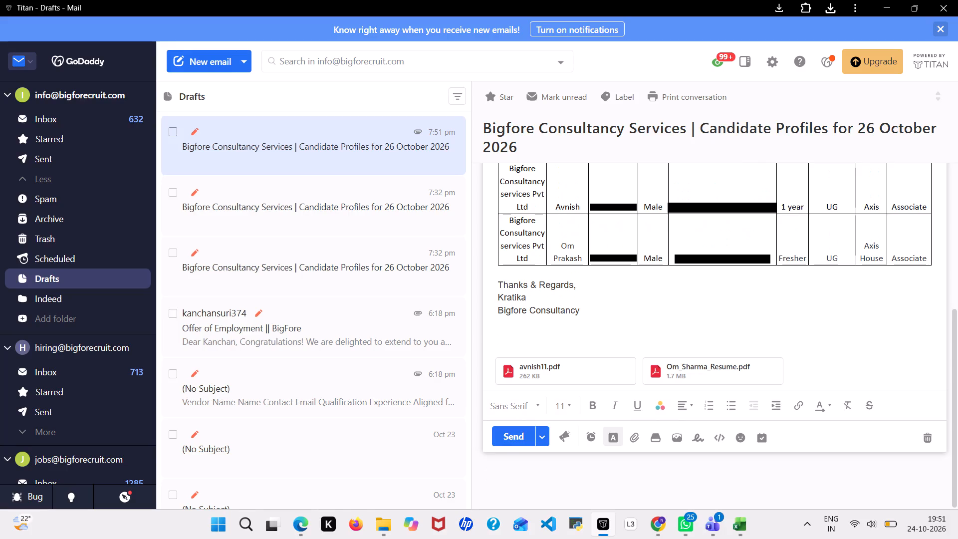
Add two To recipients: the first contact suggested for "m" and the first suggested for "ar".
scroll(593, 303, up, 5)
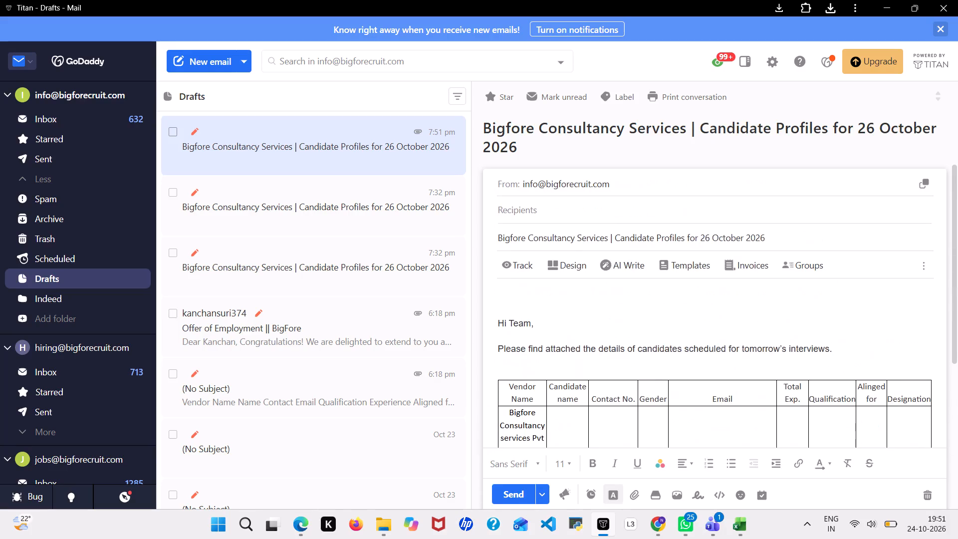
click(580, 210)
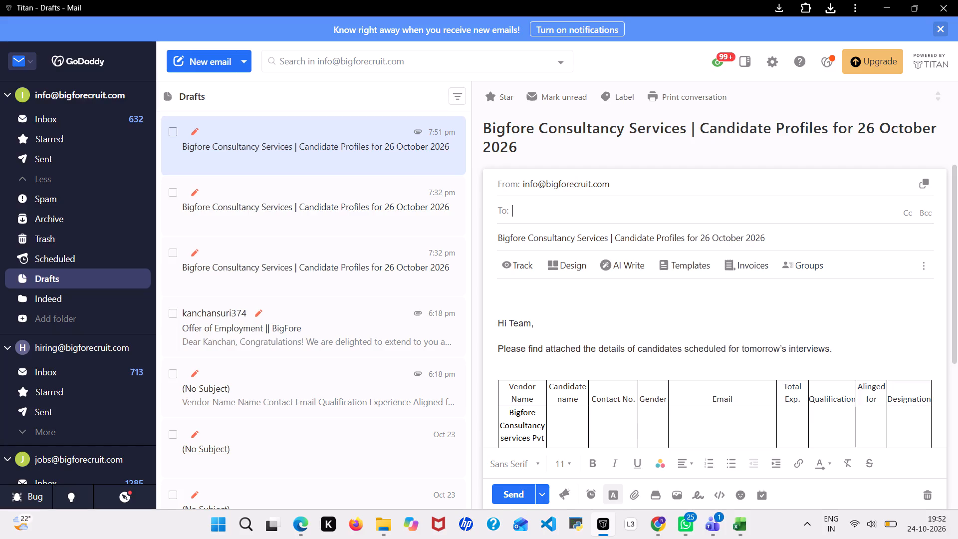
key(m)
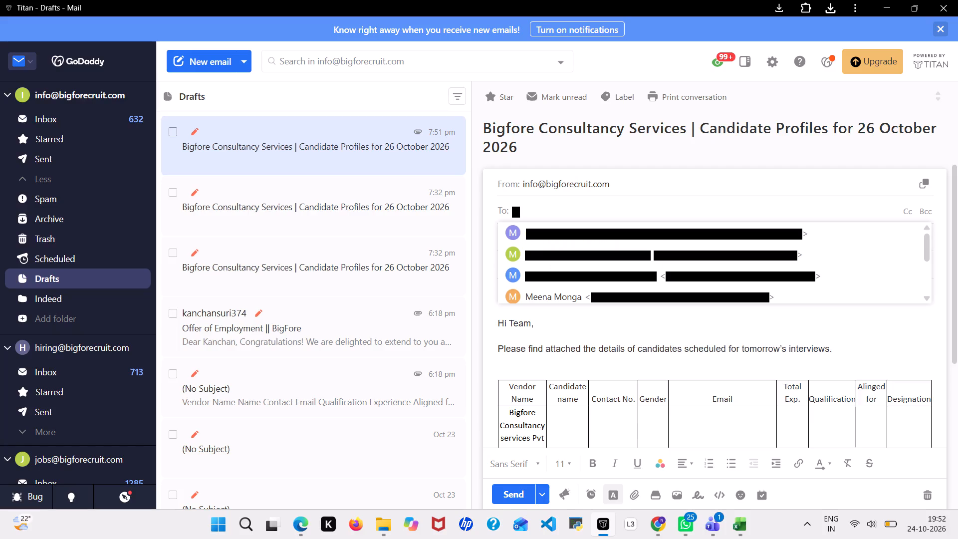
click(598, 236)
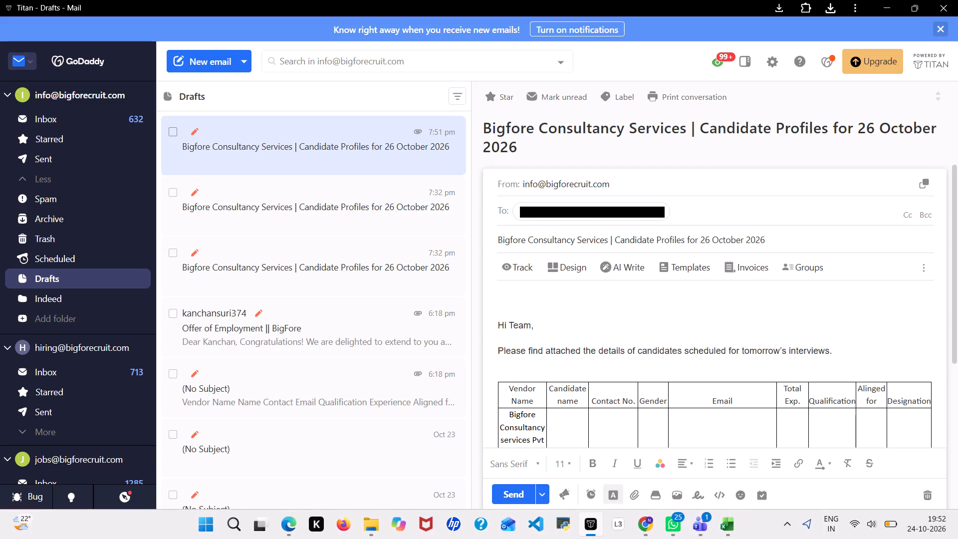
text(ar)
click(674, 234)
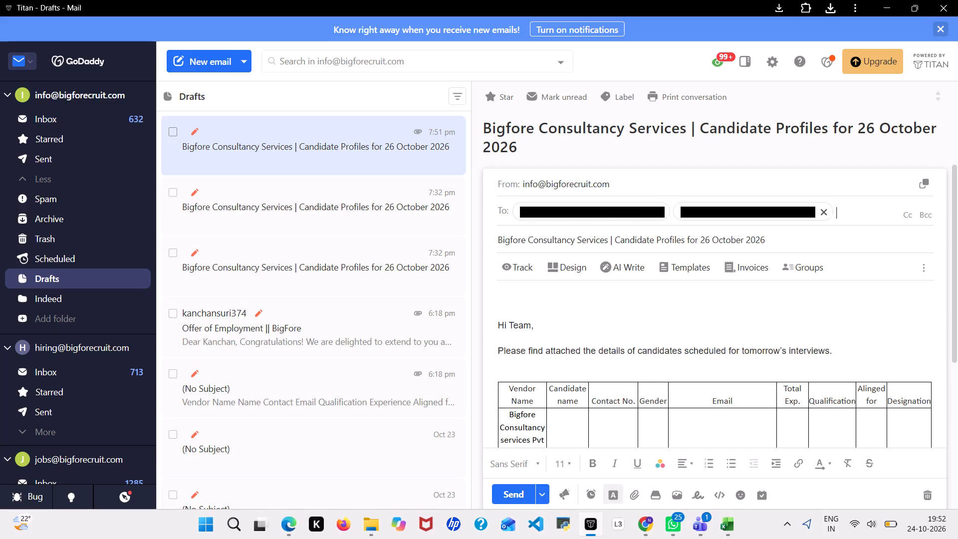
Add two Cc recipients: the first contact suggested for "mu" and the first suggested for "am".
click(913, 215)
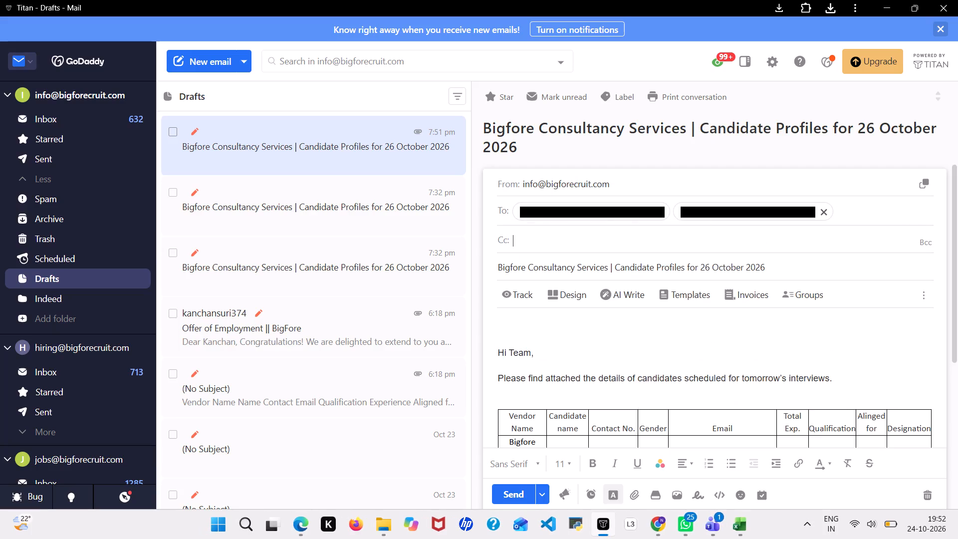
text(mu)
click(714, 259)
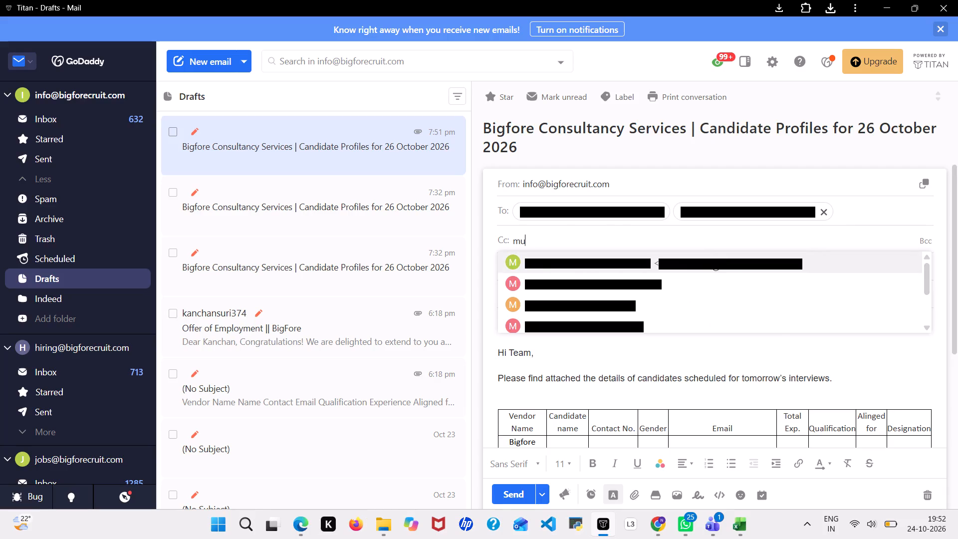
text(am)
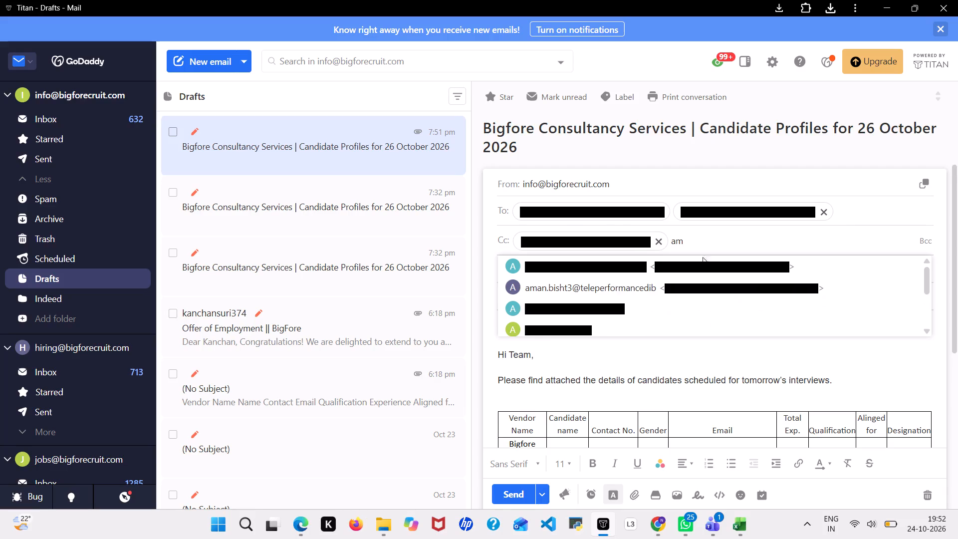
click(676, 269)
Remove the blank lines above the "Hi Team," greeting in the message body.
scroll(655, 335, down, 1)
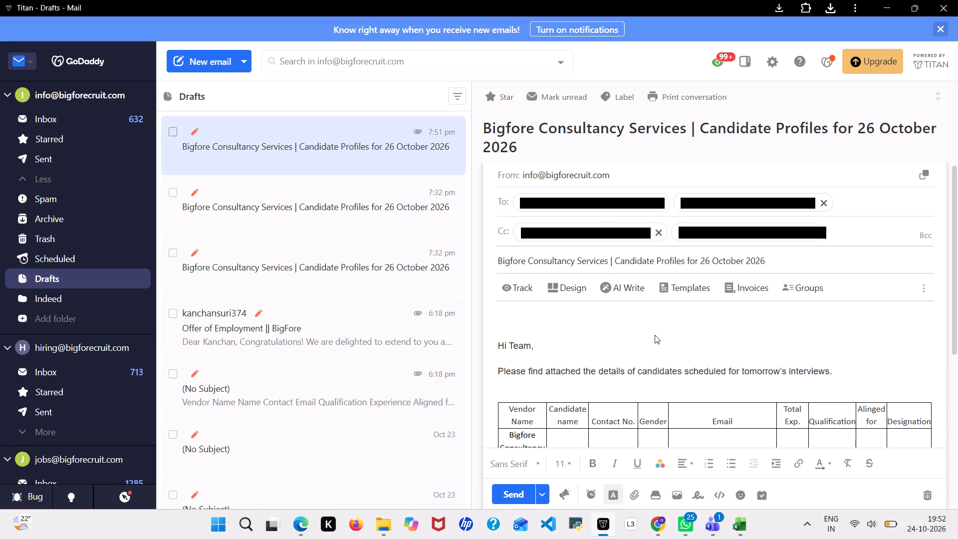
scroll(655, 335, down, 2)
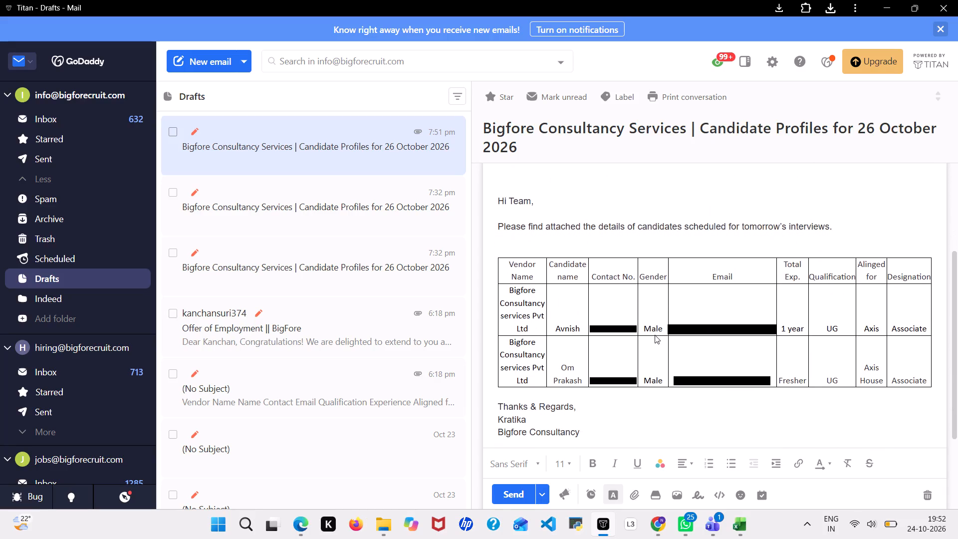
click(499, 201)
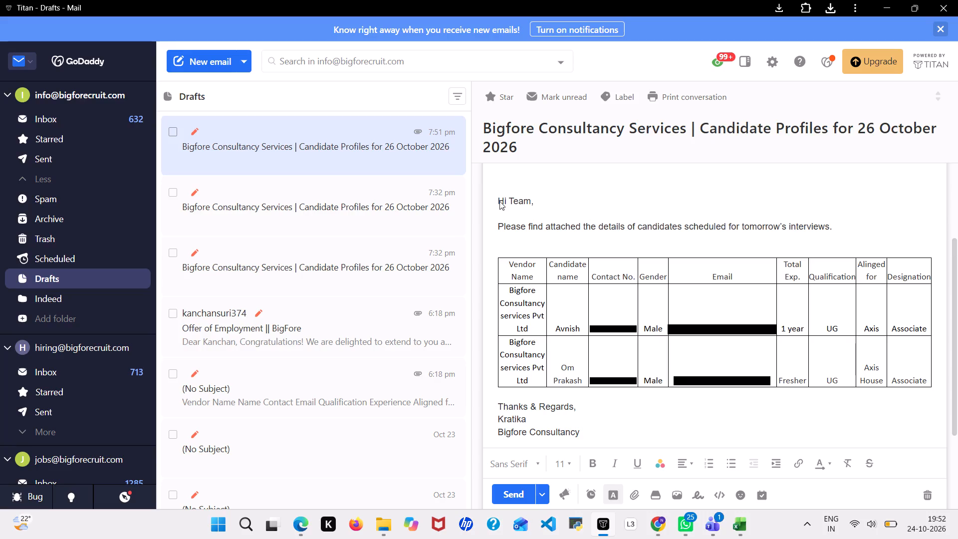
key(BackSpace)
key(BackSpace)
key(BackSpace)
key(BackSpace)
key(BackSpace)
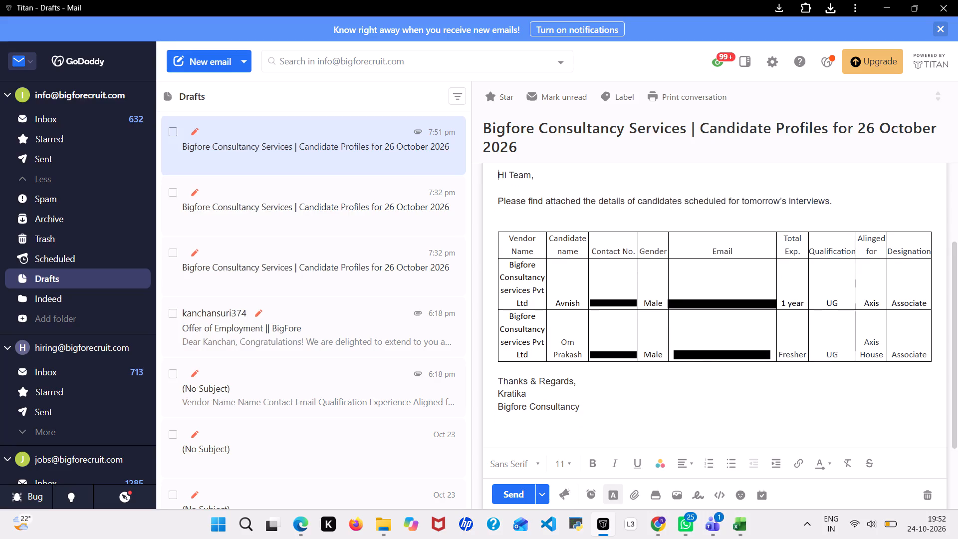
Send the finished candidate-profiles email for 26 October 2026.
scroll(597, 313, up, 1)
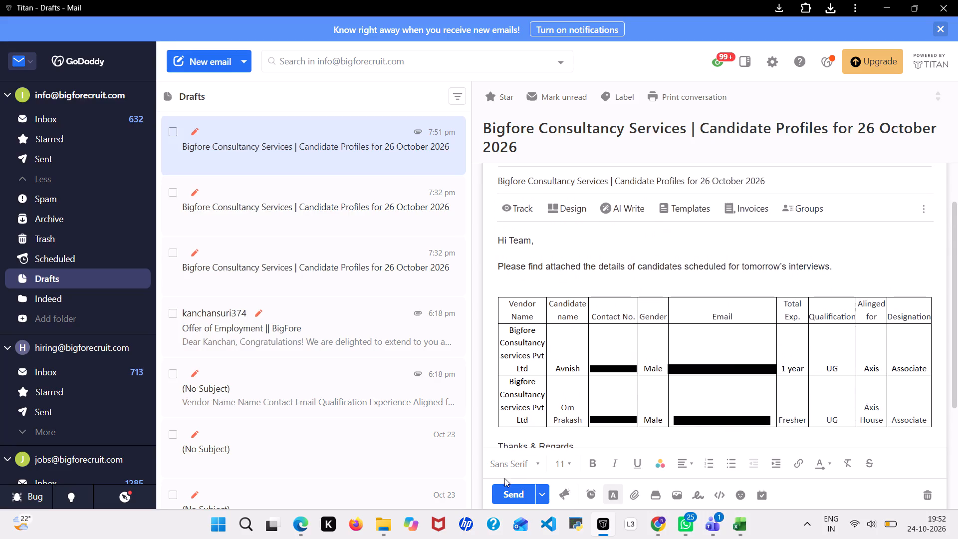
click(509, 491)
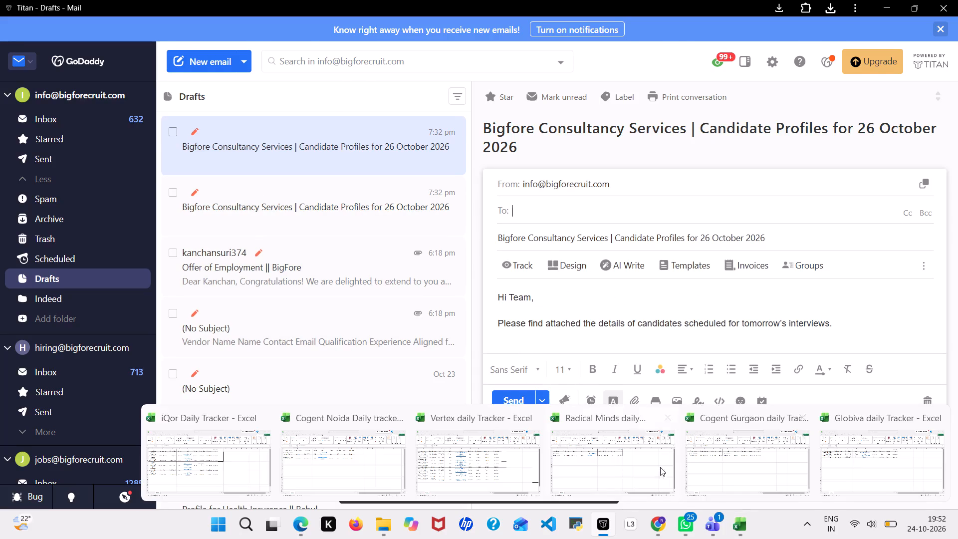
Check the candidate table in the Radical Minds daily tracker in Excel and return to the Titan mail drafts.
click(656, 465)
click(605, 531)
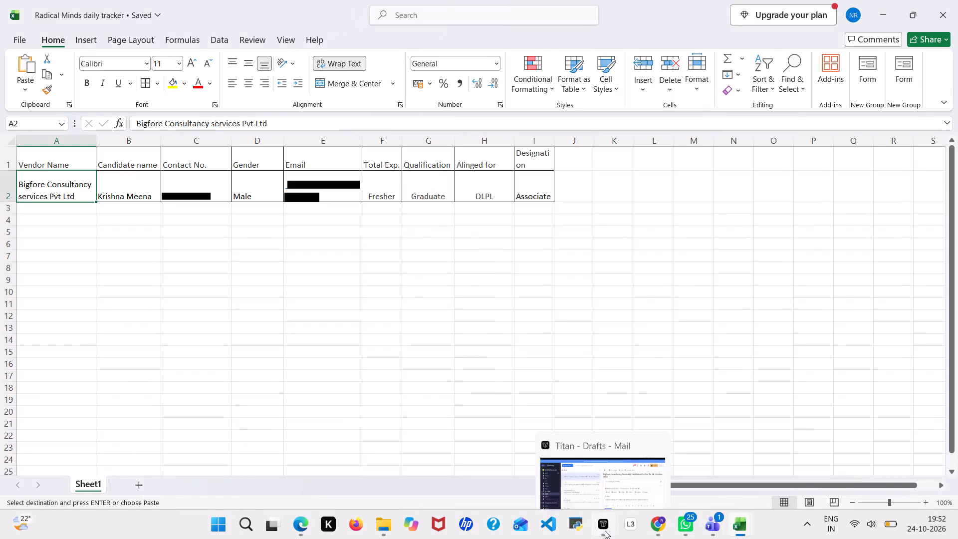
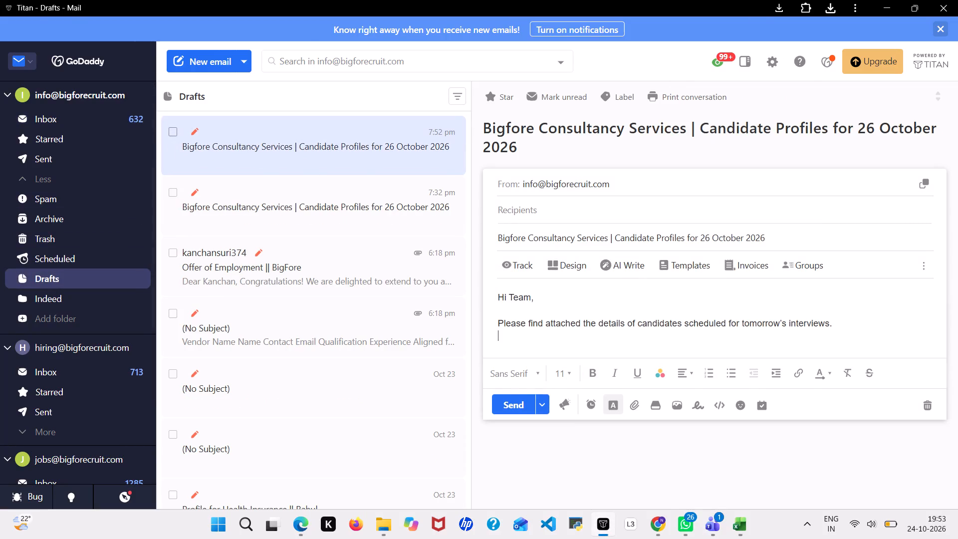
Paste the copied one-candidate table on a new line below the intro sentence in the email body.
key(Return)
key(ctrl+v)
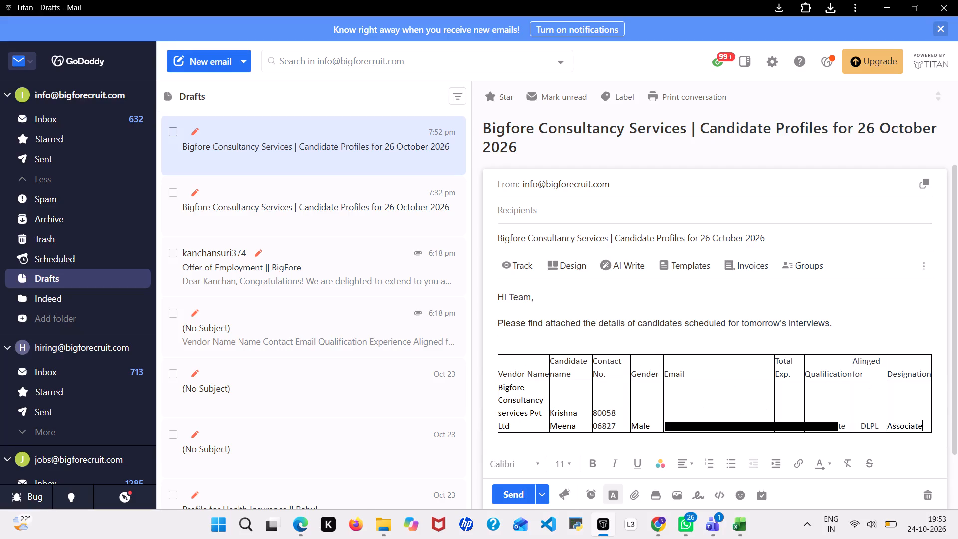
Add the sign-off "Thanks & regards," with "Pawan" on the line beneath it, below the candidate table.
scroll(628, 407, down, 1)
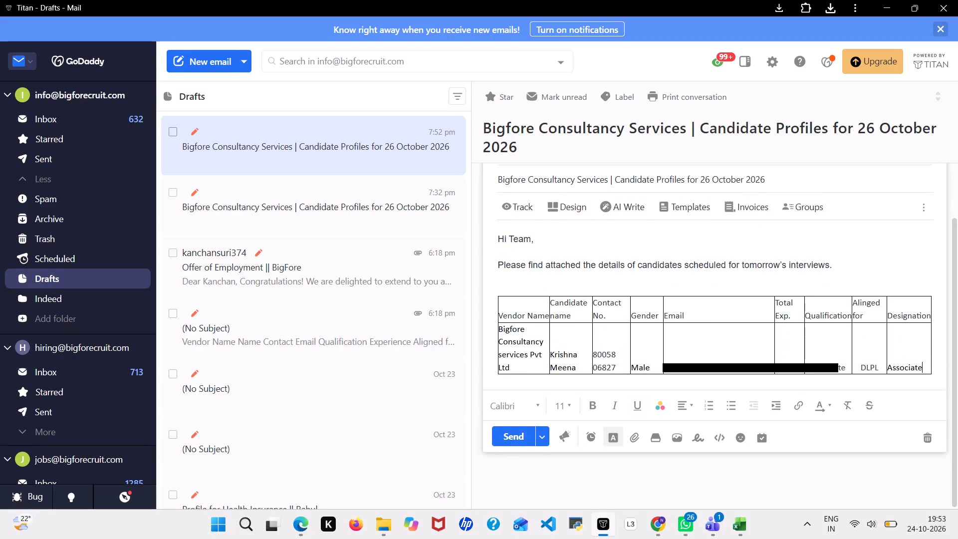
click(932, 370)
key(Return)
key(Return)
text(Thak)
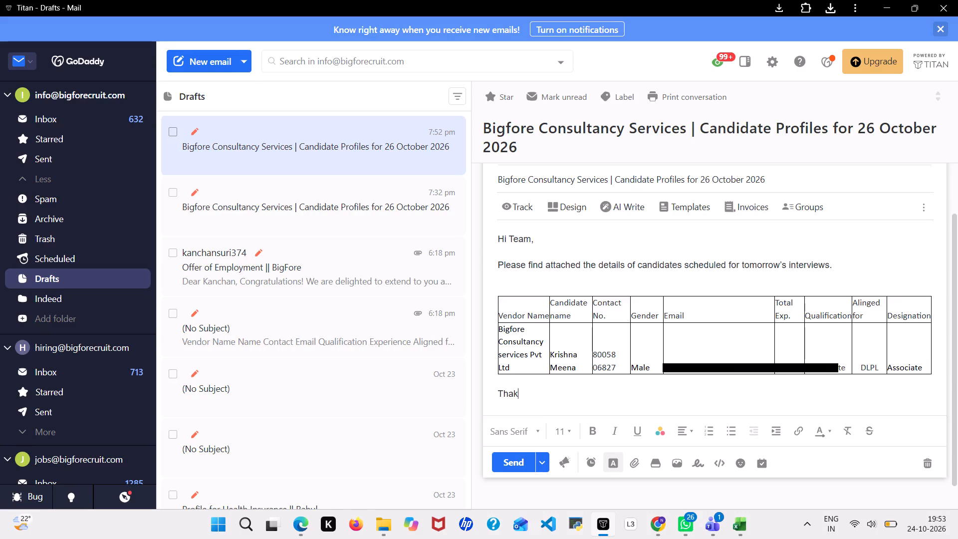
key(BackSpace)
text(nks & regards,)
key(Return)
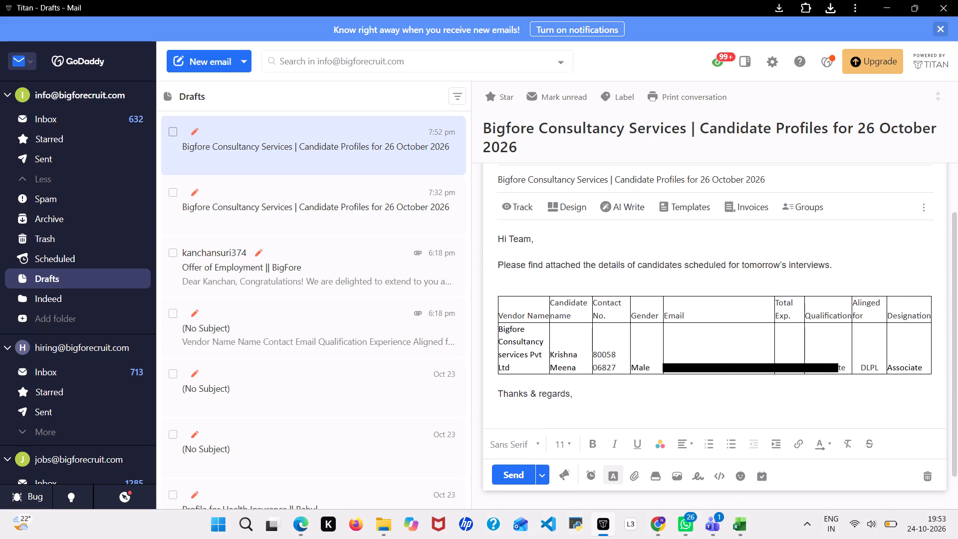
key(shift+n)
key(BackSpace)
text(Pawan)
Capitalise the second word of the sign-off so it reads "Thanks & Regards,".
click(543, 396)
key(BackSpace)
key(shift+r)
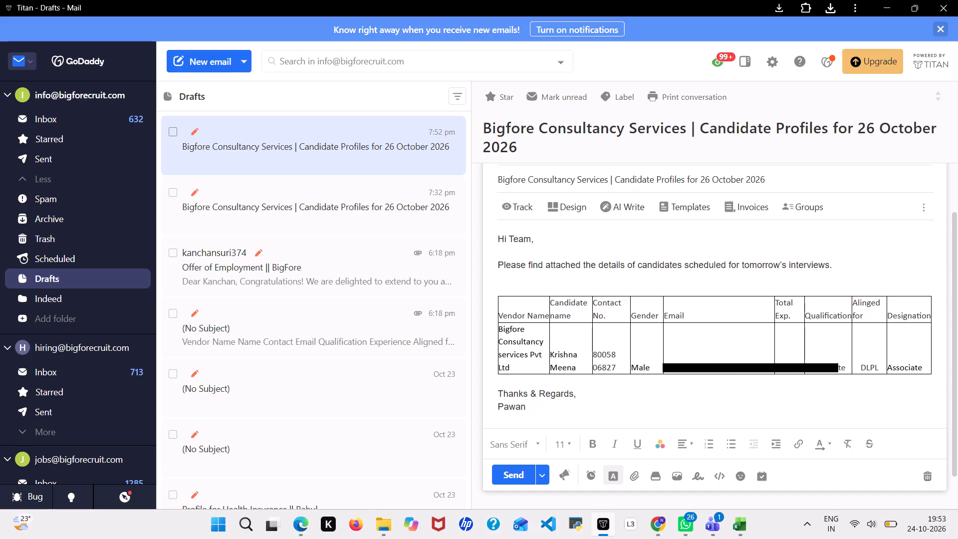
Change "candidates" to the singular "candidate" in the intro sentence of the email body.
click(684, 264)
key(BackSpace)
key(BackSpace)
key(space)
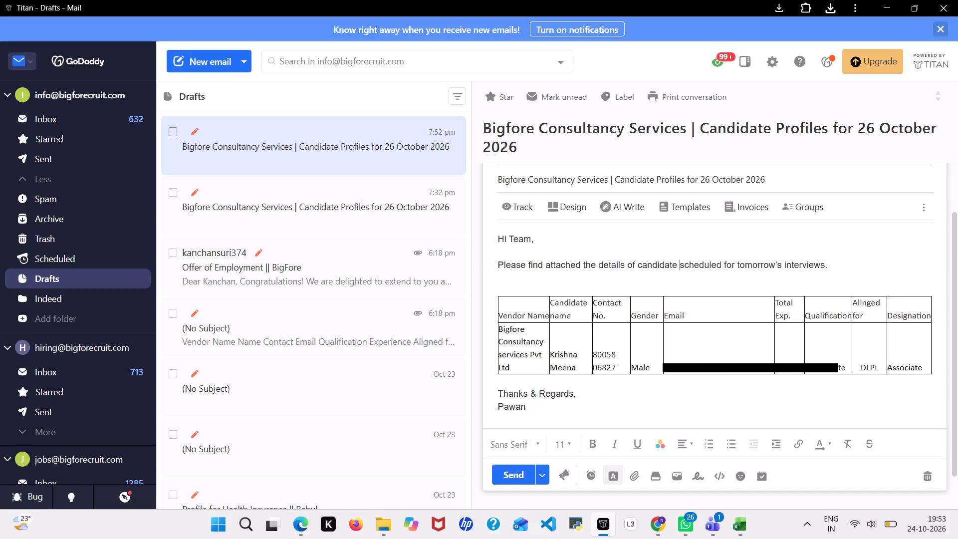
Attach the resume image "WhatsApp Image 2026-10-21 at 3.57.08 AM" from the Downloads folder to the email.
click(627, 477)
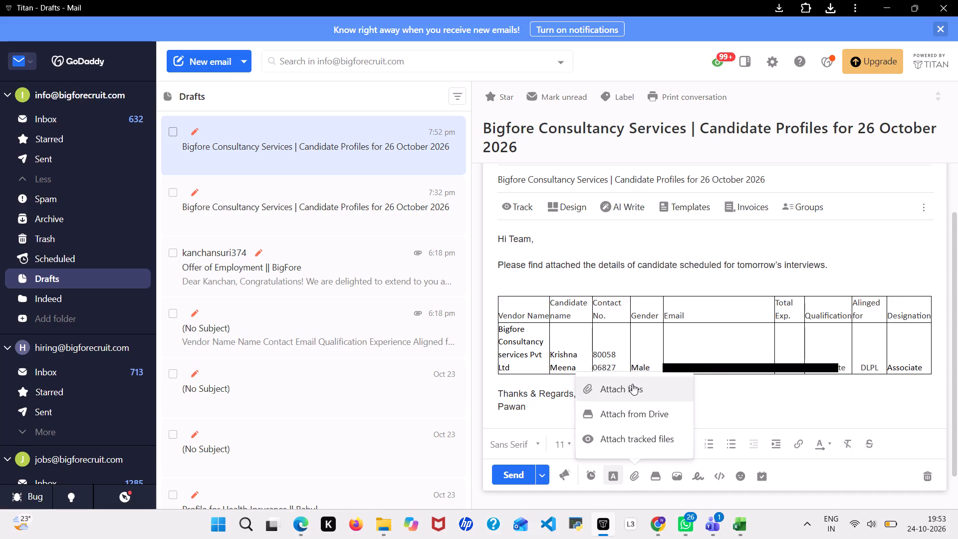
click(634, 389)
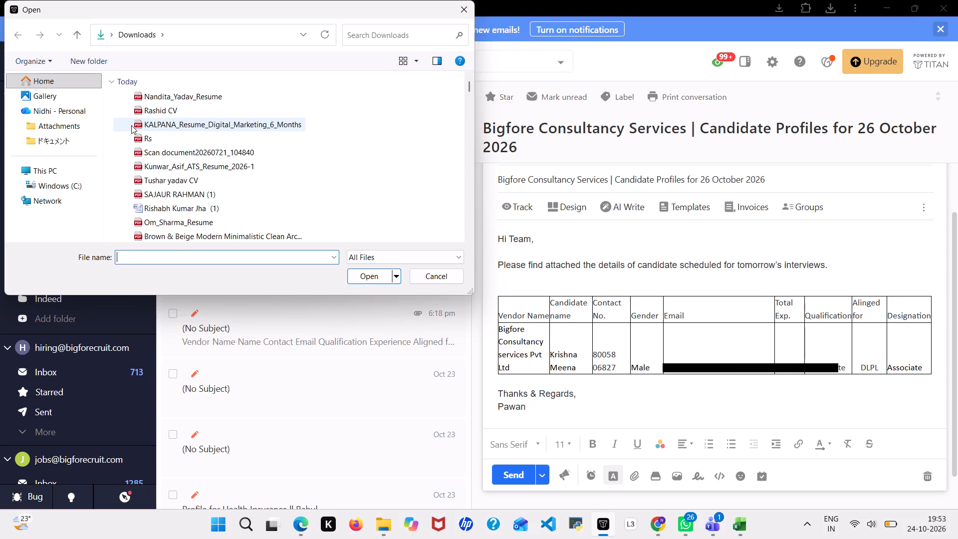
scroll(193, 189, down, 1)
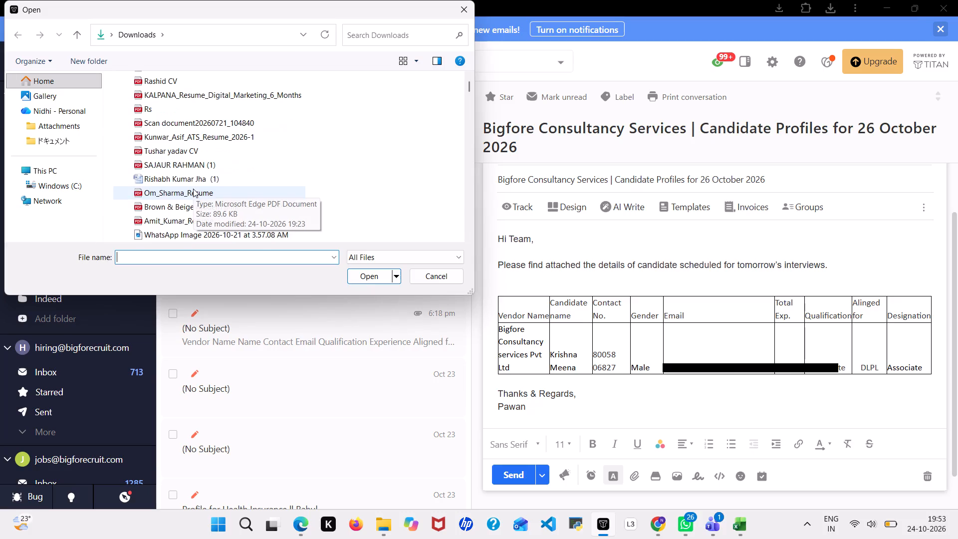
scroll(193, 189, down, 1)
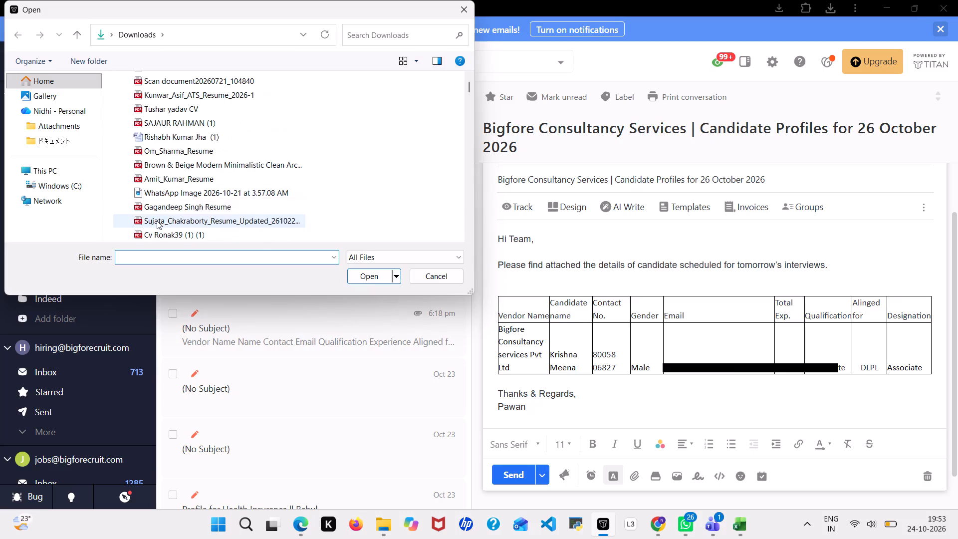
scroll(157, 221, down, 2)
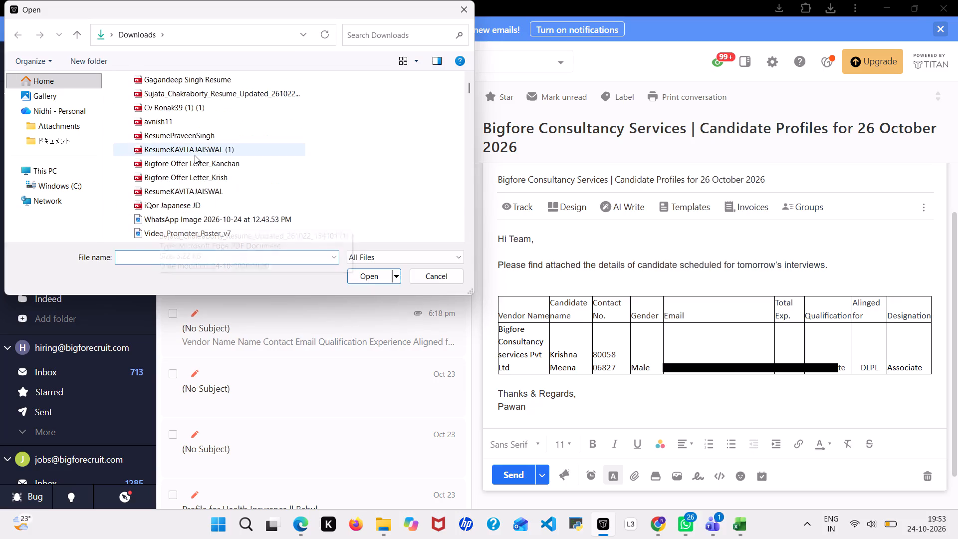
scroll(195, 155, up, 2)
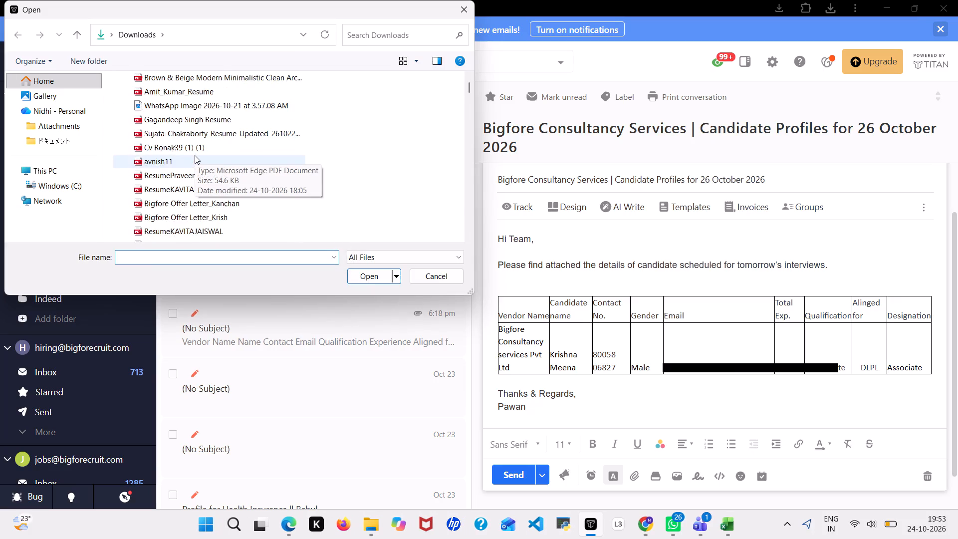
scroll(195, 137, up, 1)
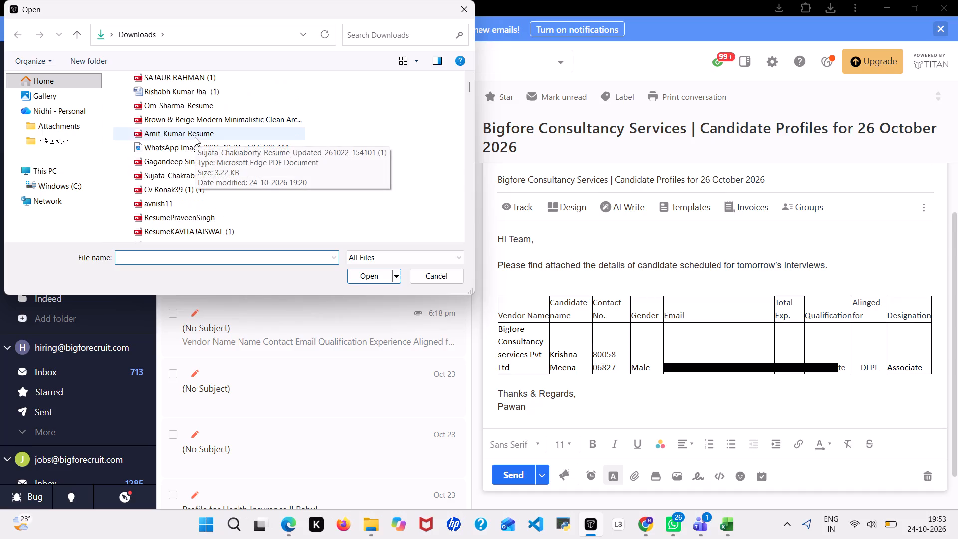
scroll(195, 137, up, 1)
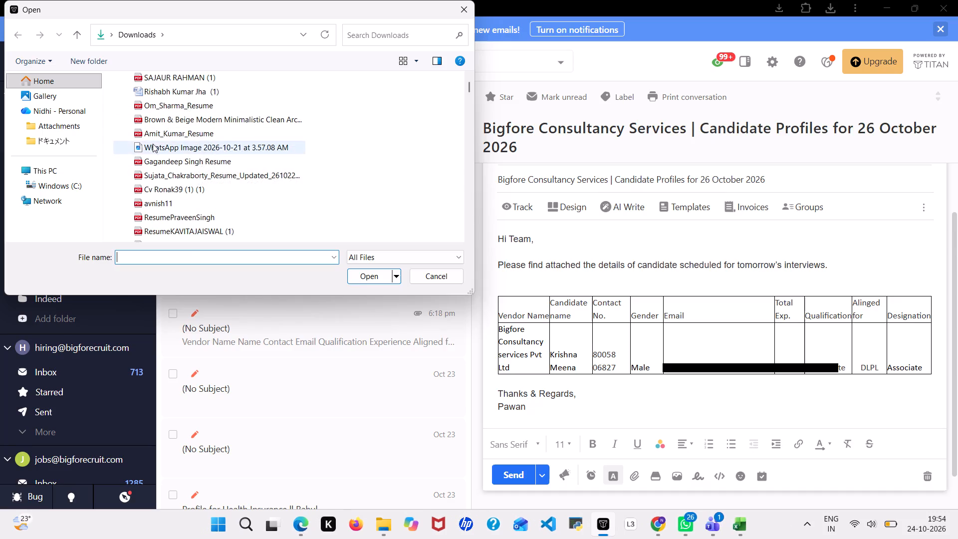
click(153, 144)
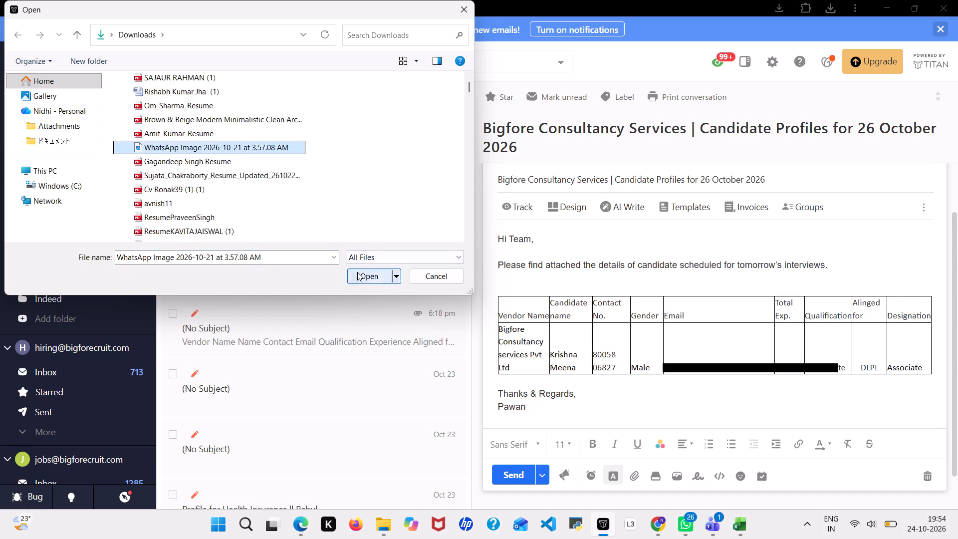
click(357, 272)
Preview the attached image to check that it is the listed candidate's resume, and close the preview.
scroll(649, 368, down, 1)
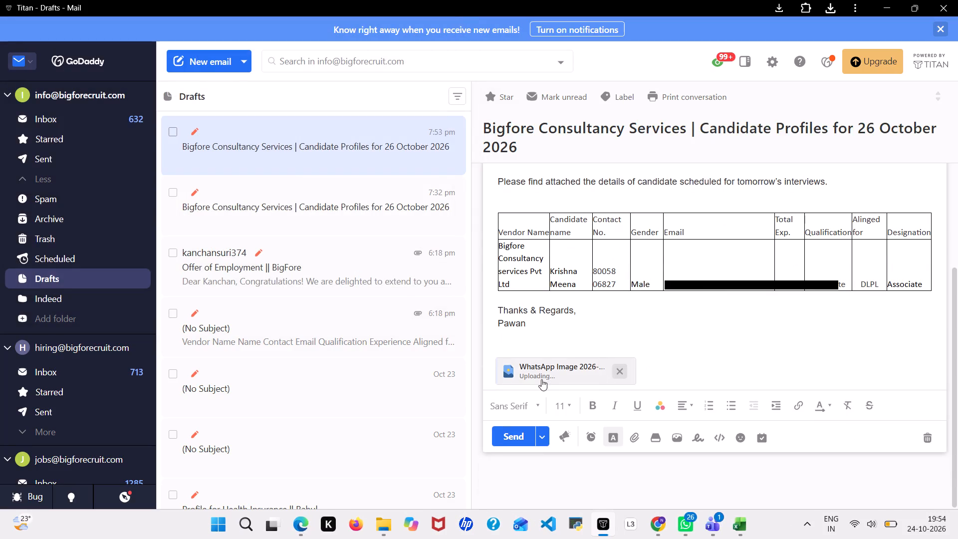
click(540, 379)
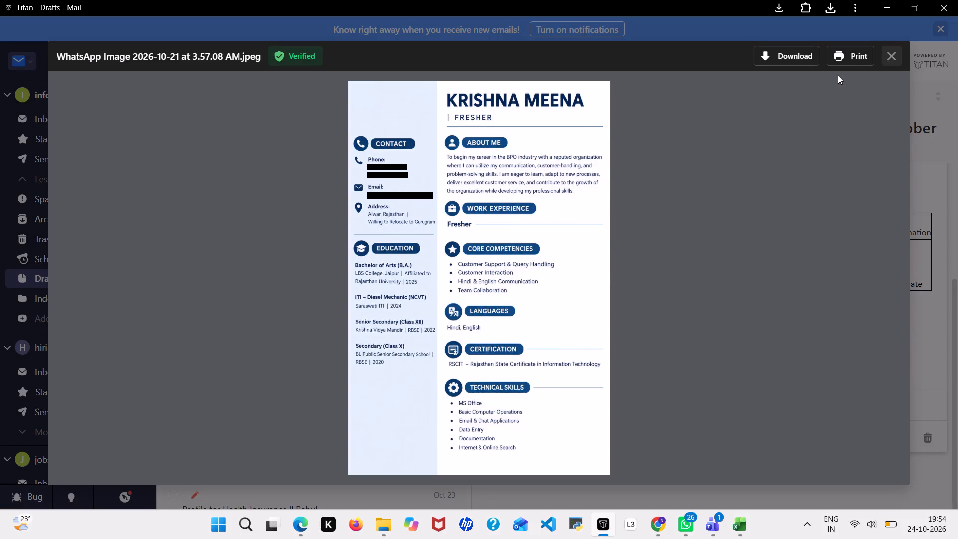
click(891, 56)
Add two client contacts as To recipients, picking the suggestions found with "ish" and "ra".
scroll(692, 274, up, 4)
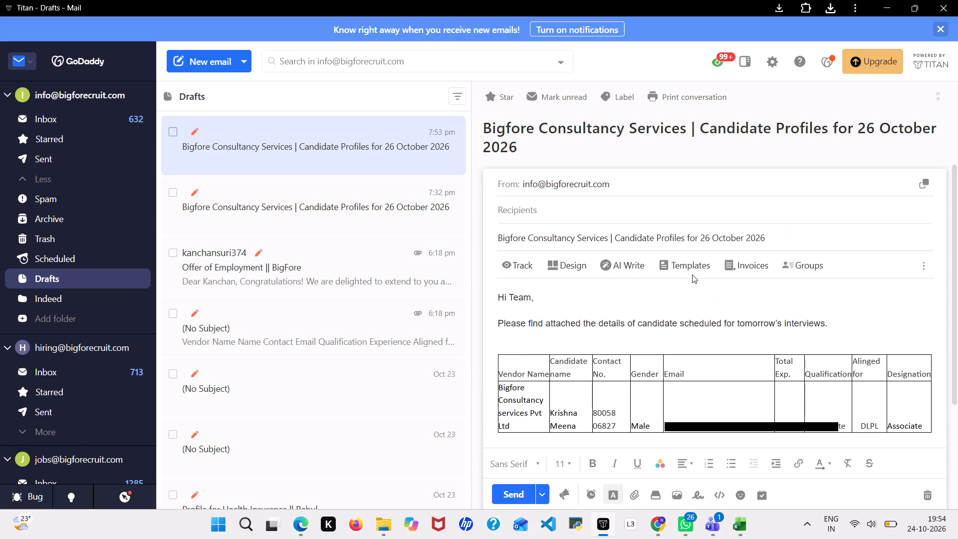
click(619, 215)
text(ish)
click(610, 237)
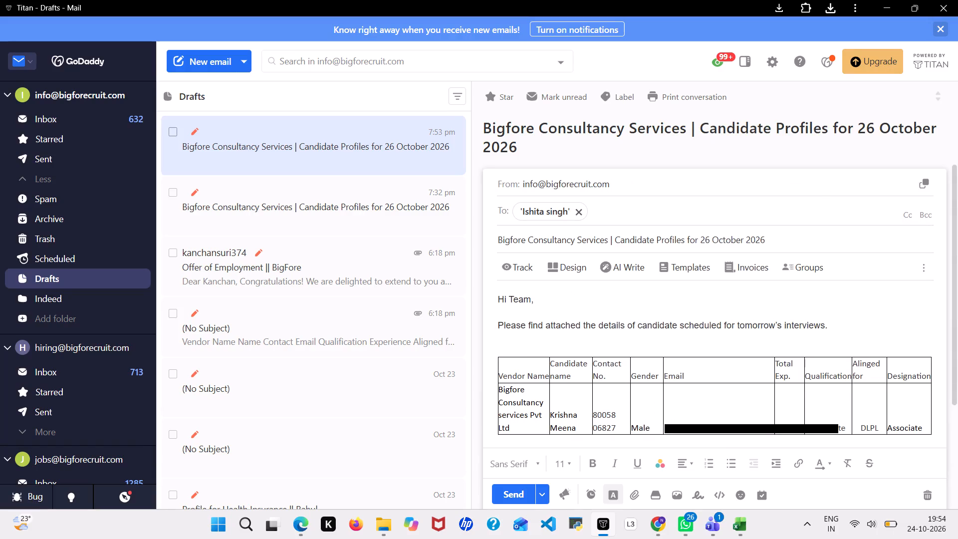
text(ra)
click(633, 241)
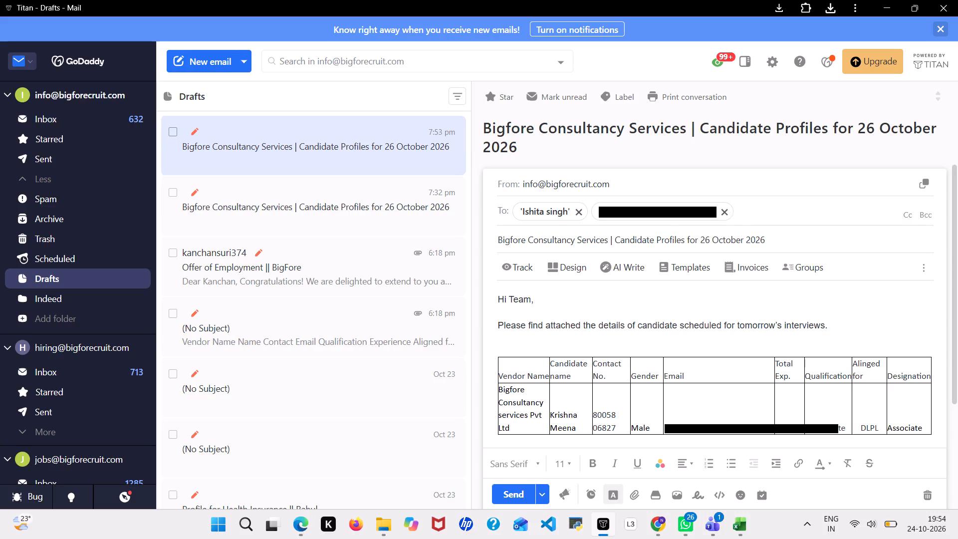
Add two more To recipients: the first contact suggested for "har" and the first suggested for "Pr".
text(har)
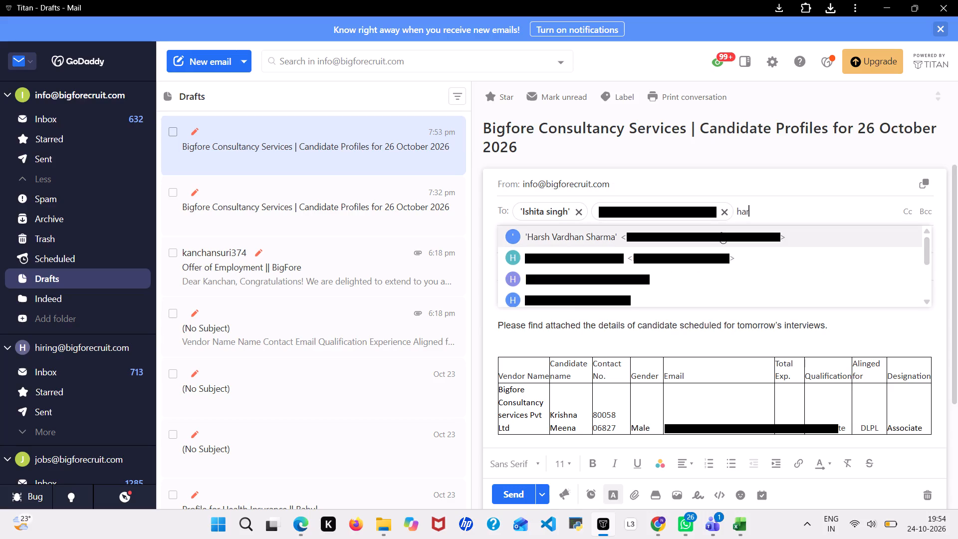
click(721, 232)
text(Pr)
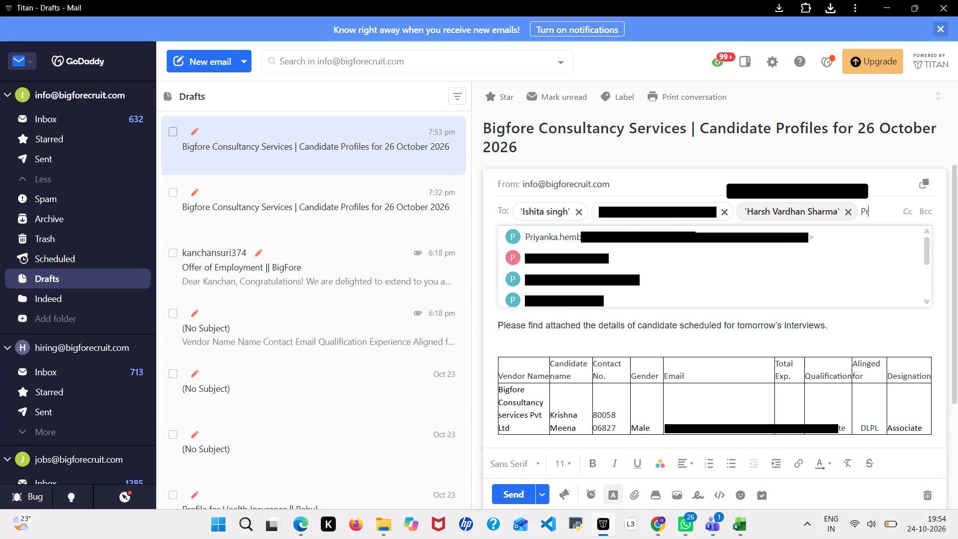
click(785, 243)
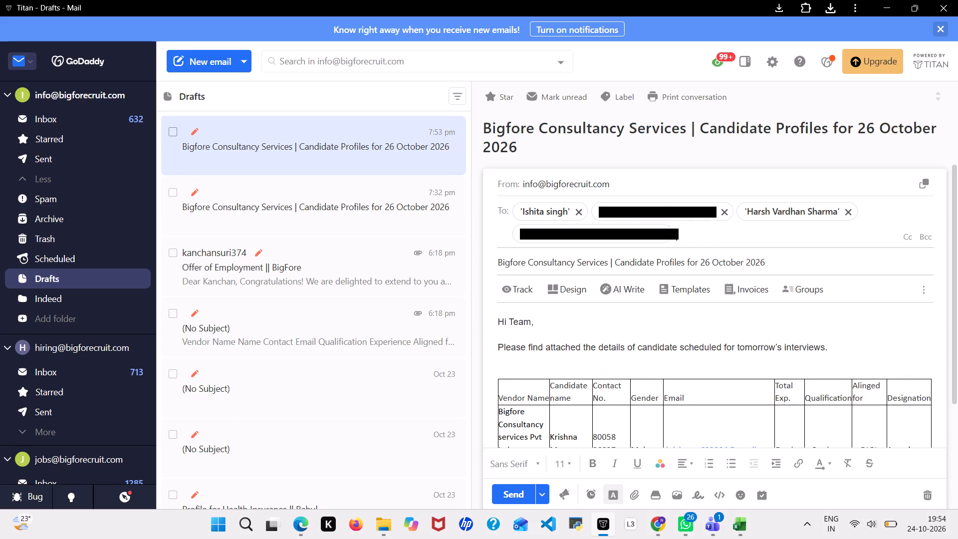
Check the message body and attachment, and send the one-candidate profiles email for 26 October 2026.
scroll(685, 332, down, 3)
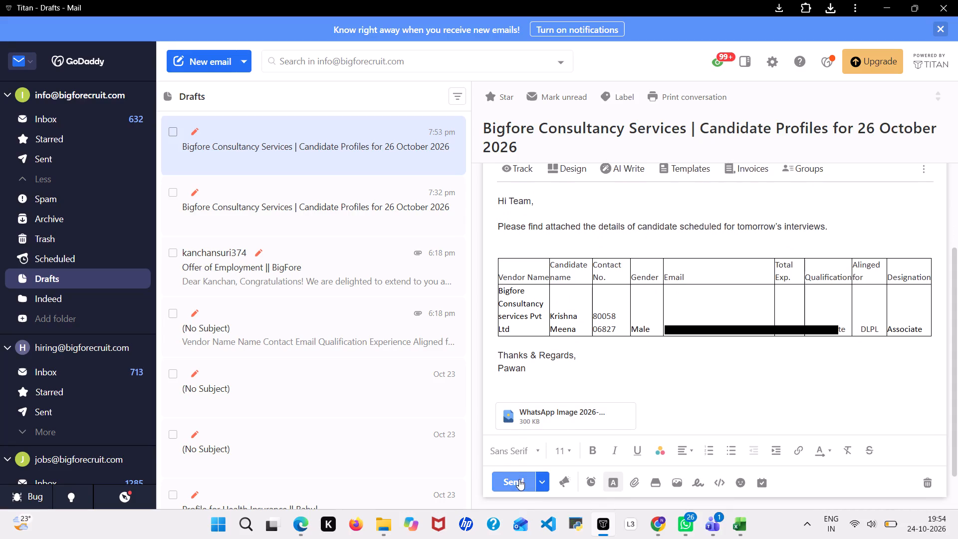
scroll(635, 345, up, 1)
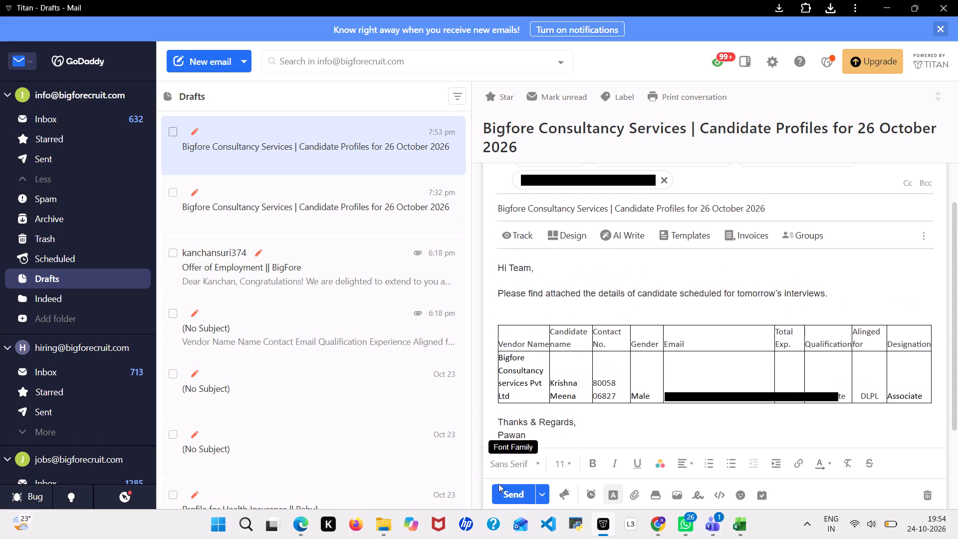
click(505, 488)
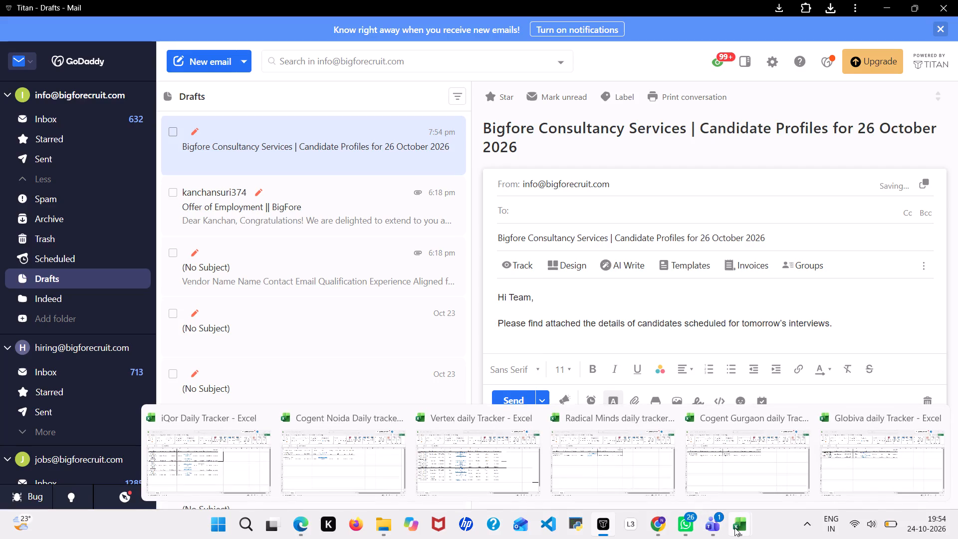
Copy the selected candidate table from the iQor Daily Tracker in Excel and paste it below the intro sentence of the new email draft.
click(230, 452)
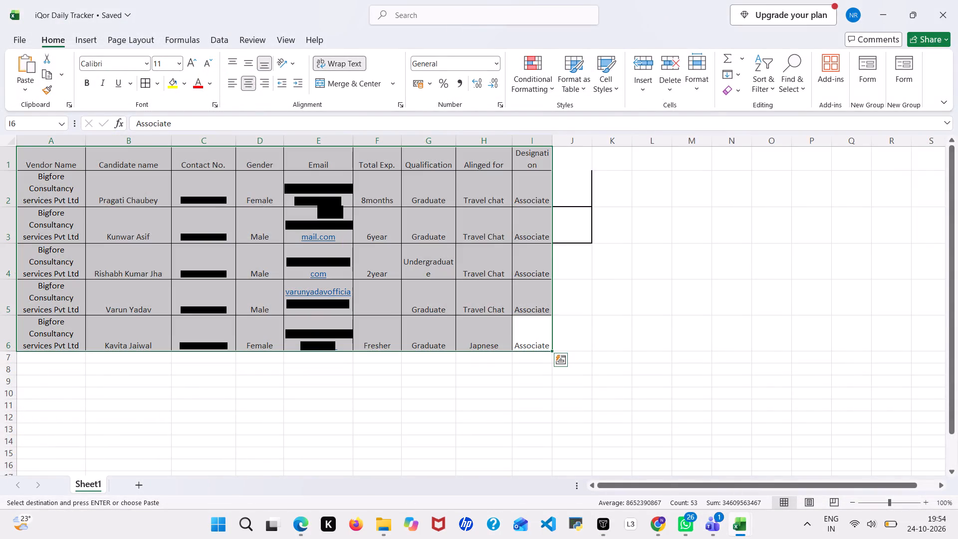
key(ctrl+c)
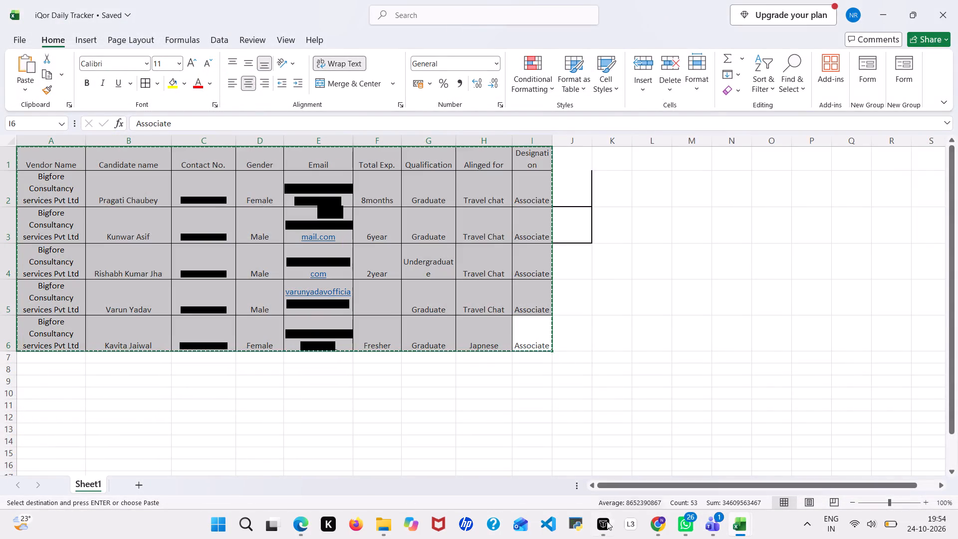
click(607, 528)
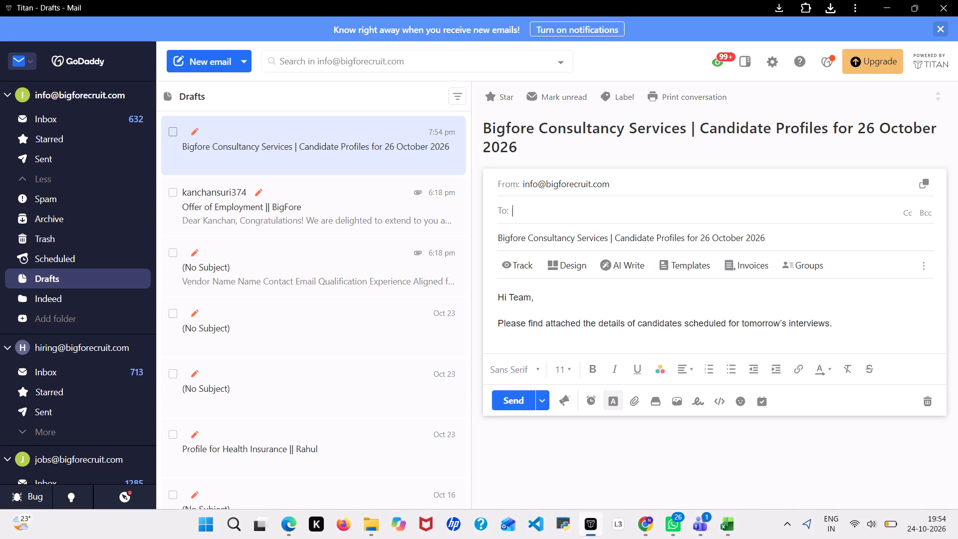
click(840, 325)
click(840, 325)
key(Return)
key(Return)
key(ctrl+v)
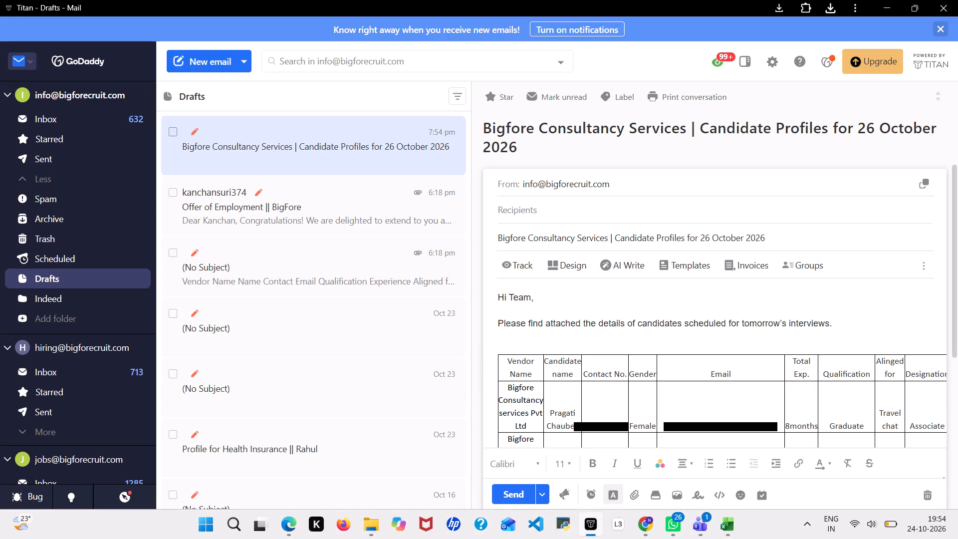
Add the sign-off "Thanks & Regards" below the pasted iQor candidate table.
scroll(820, 288, down, 4)
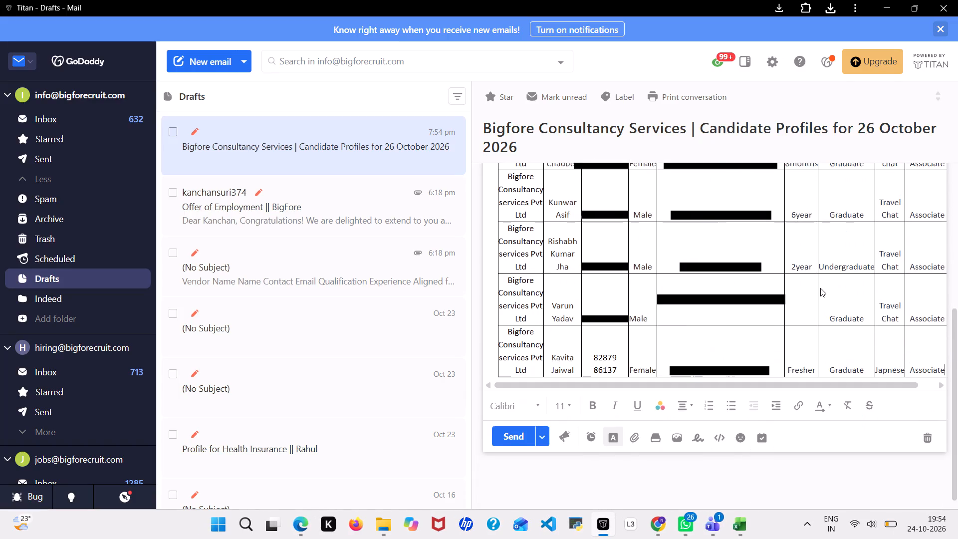
scroll(906, 328, left, 2)
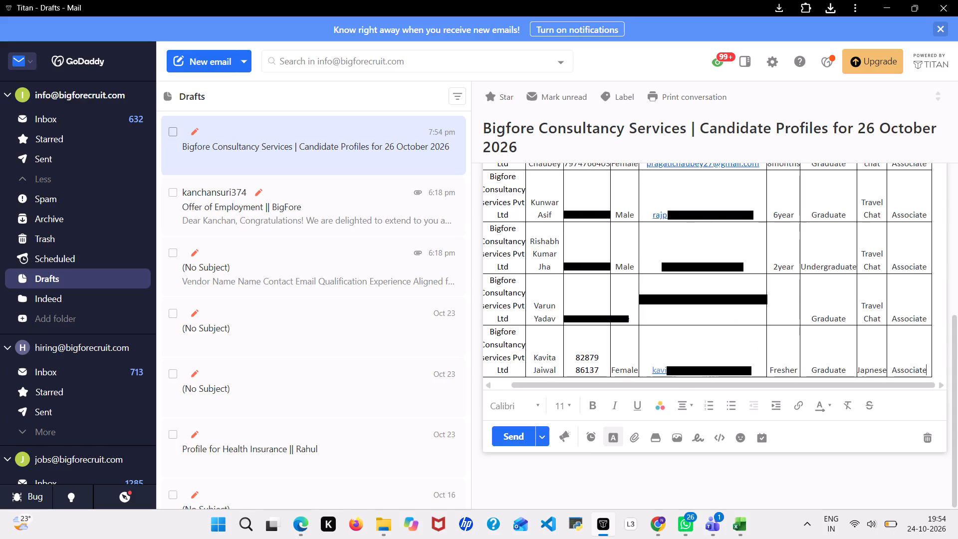
click(932, 372)
key(Return)
key(Return)
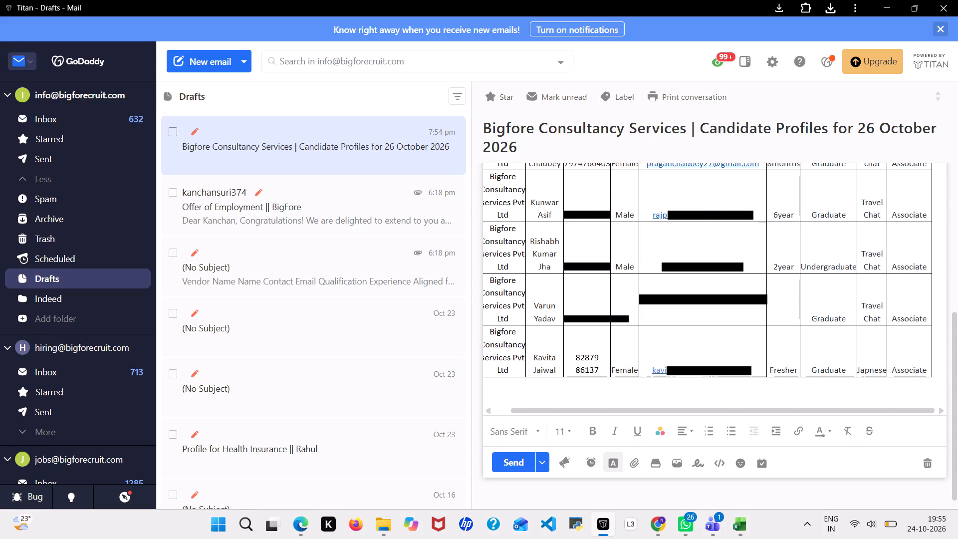
scroll(932, 372, right, 4)
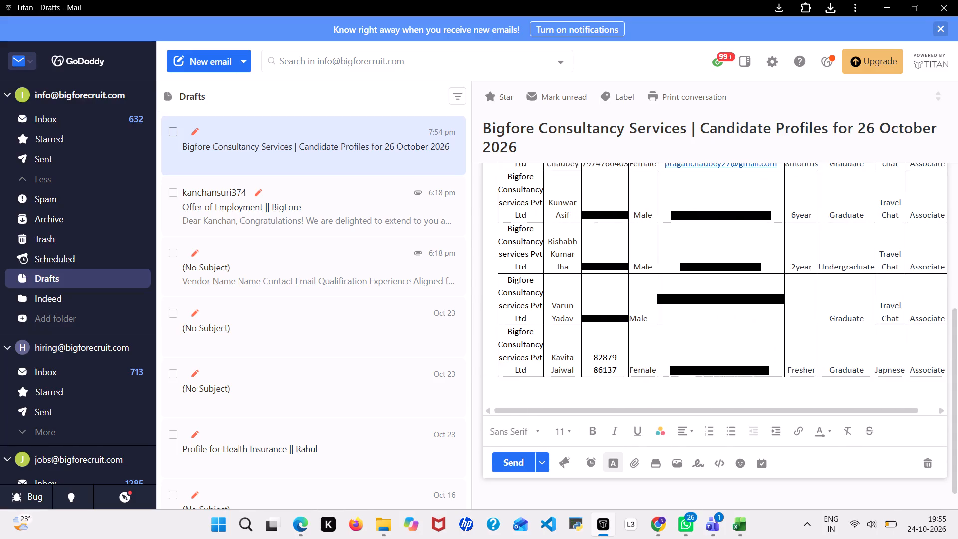
text(Thanks)
key(space)
text(& Regards)
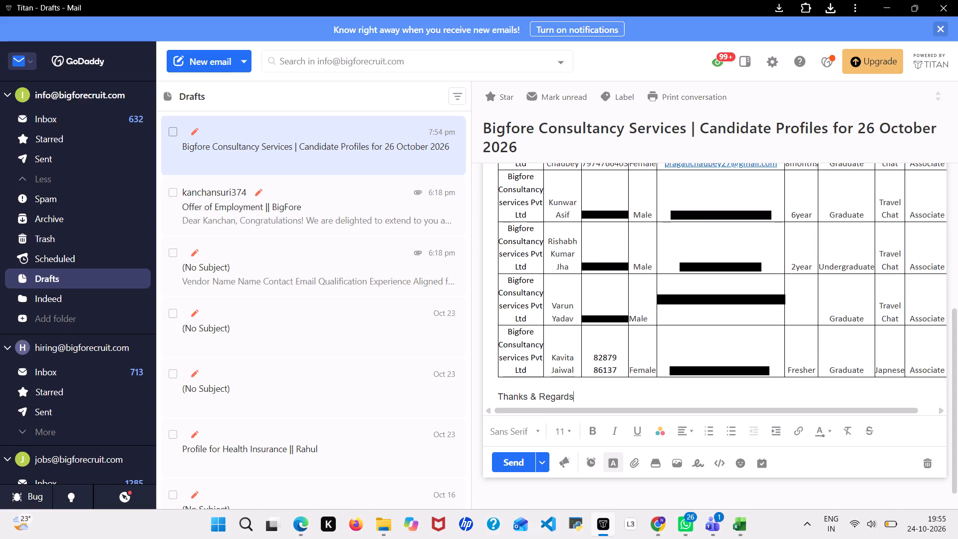